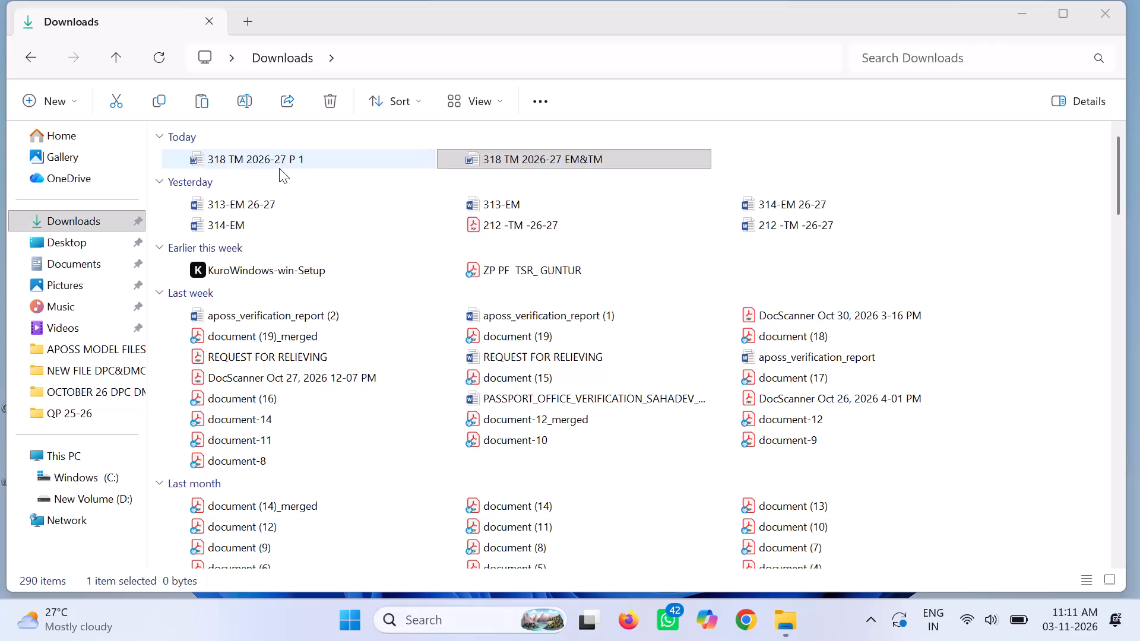
Permanently delete the Word file "318 TM 2026-27 P 1" from the Downloads folder.
key("shift+Delete")
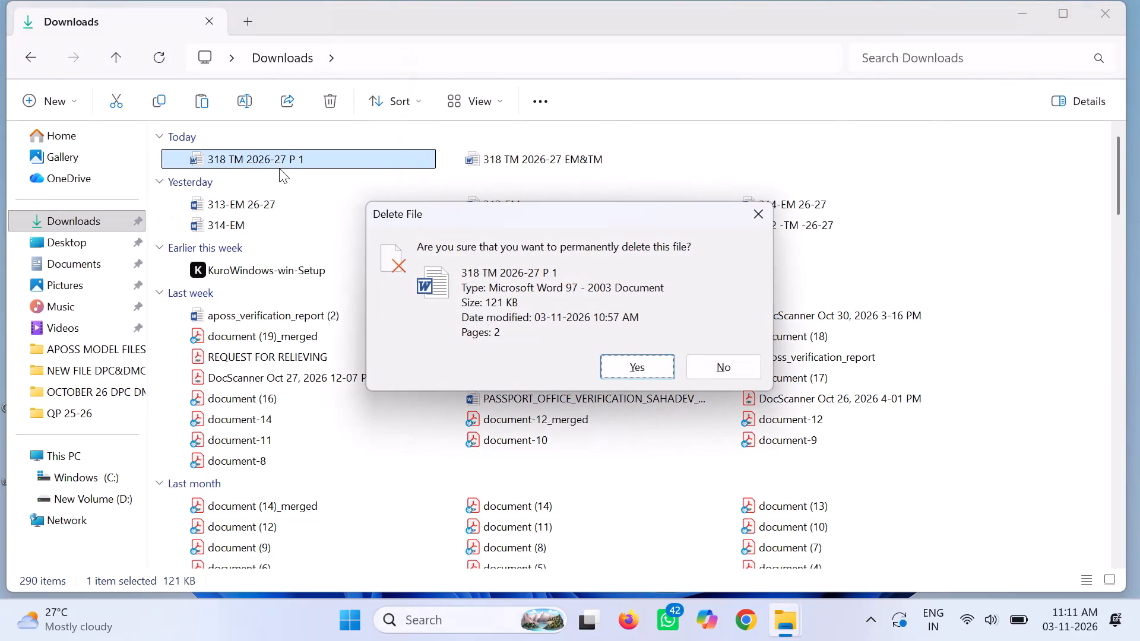
left_click(639, 362)
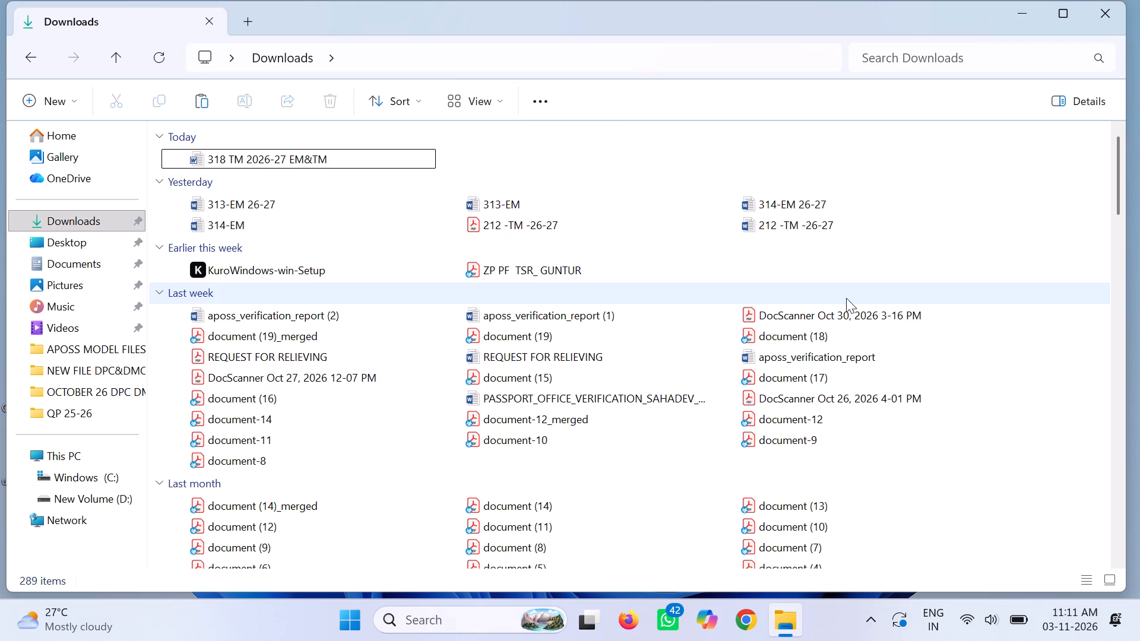
Open the 314-EM document from Downloads in Word and enable its macro content.
double_click(229, 230)
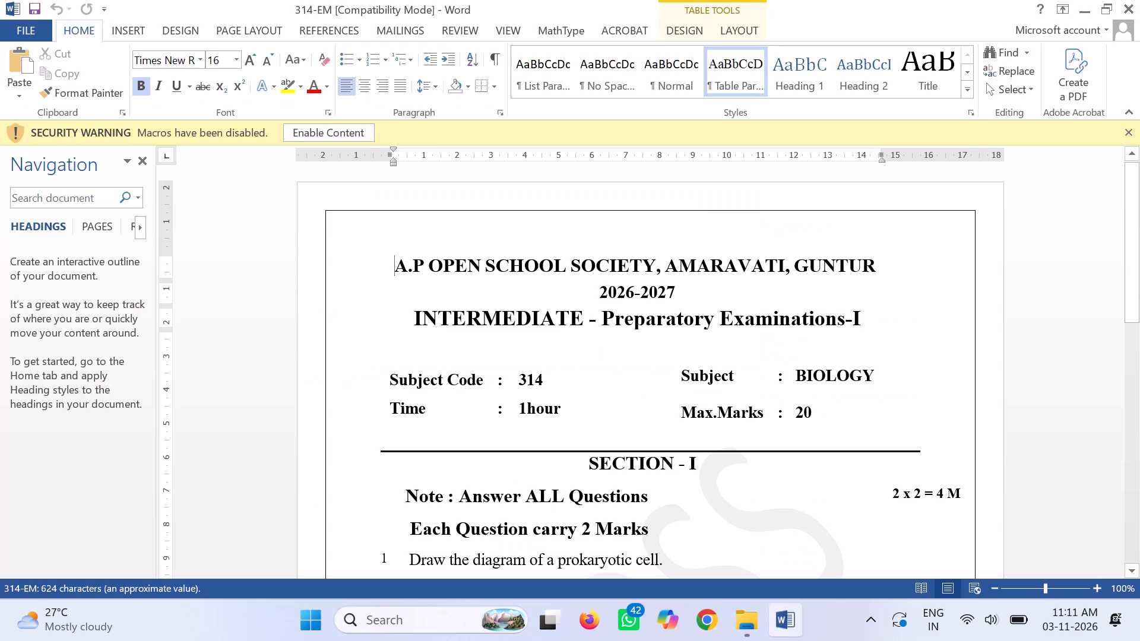
left_click(357, 132)
Join the two lines of question 7 in Section III into one, with a space between "neat" and "diagrams".
scroll(775, 413, "down", 9)
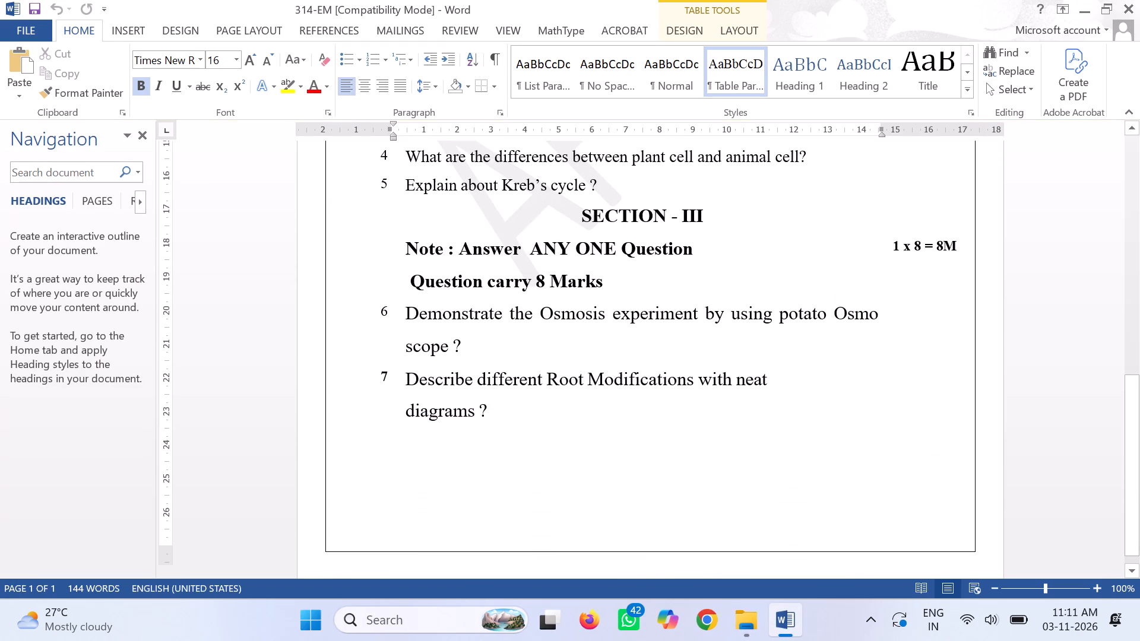
scroll(775, 413, "down", 9)
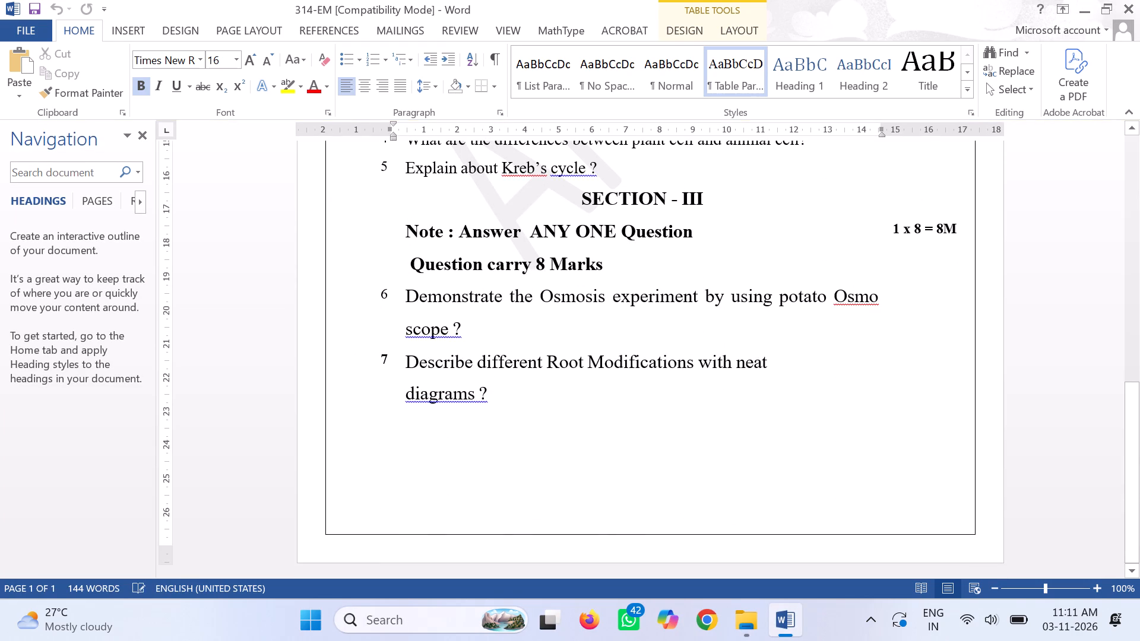
left_click(410, 394)
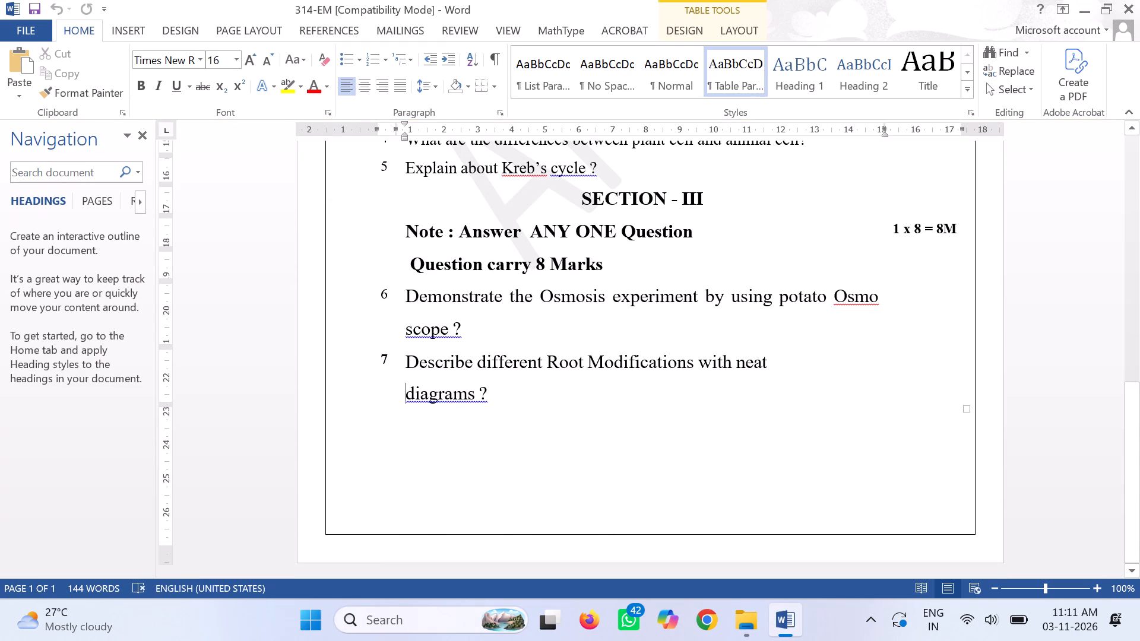
key("BackSpace")
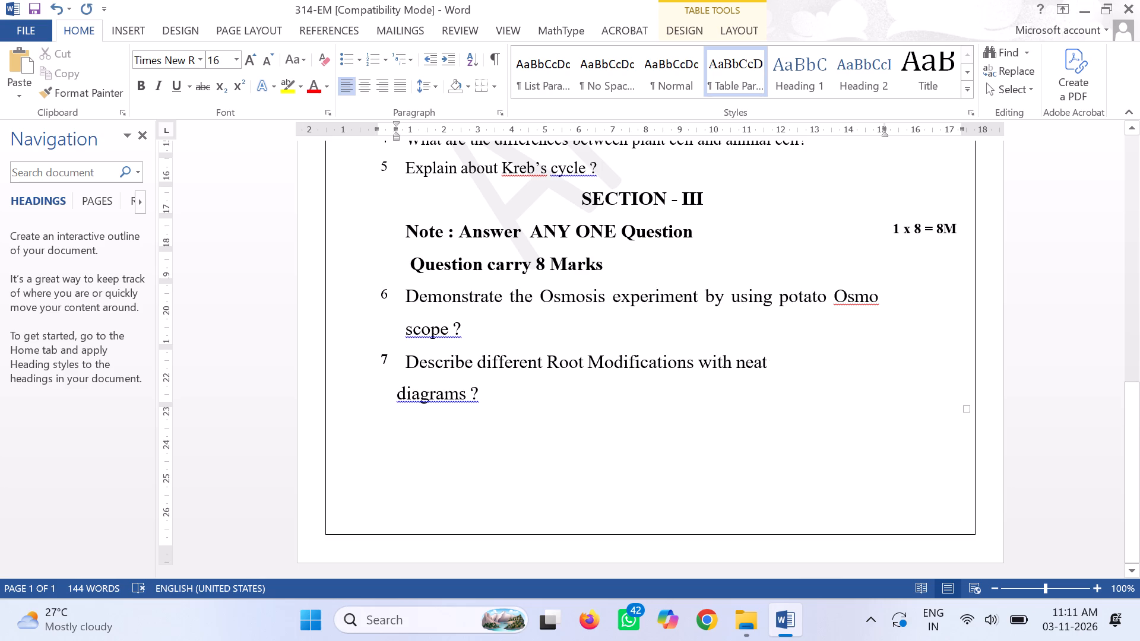
key("BackSpace")
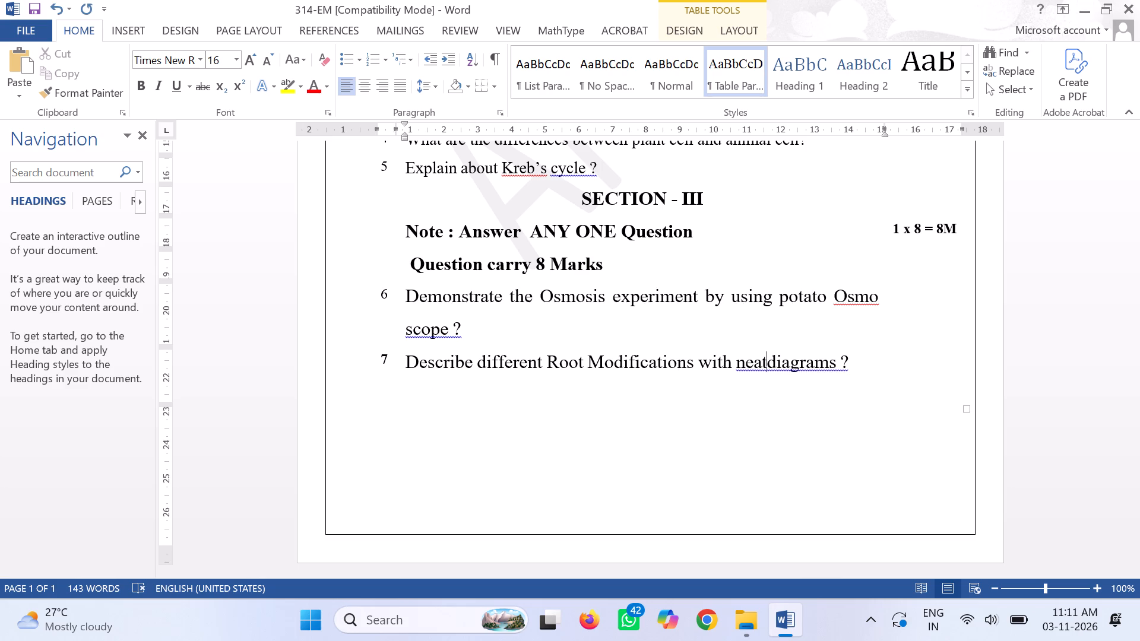
key("ctrl+shift+space")
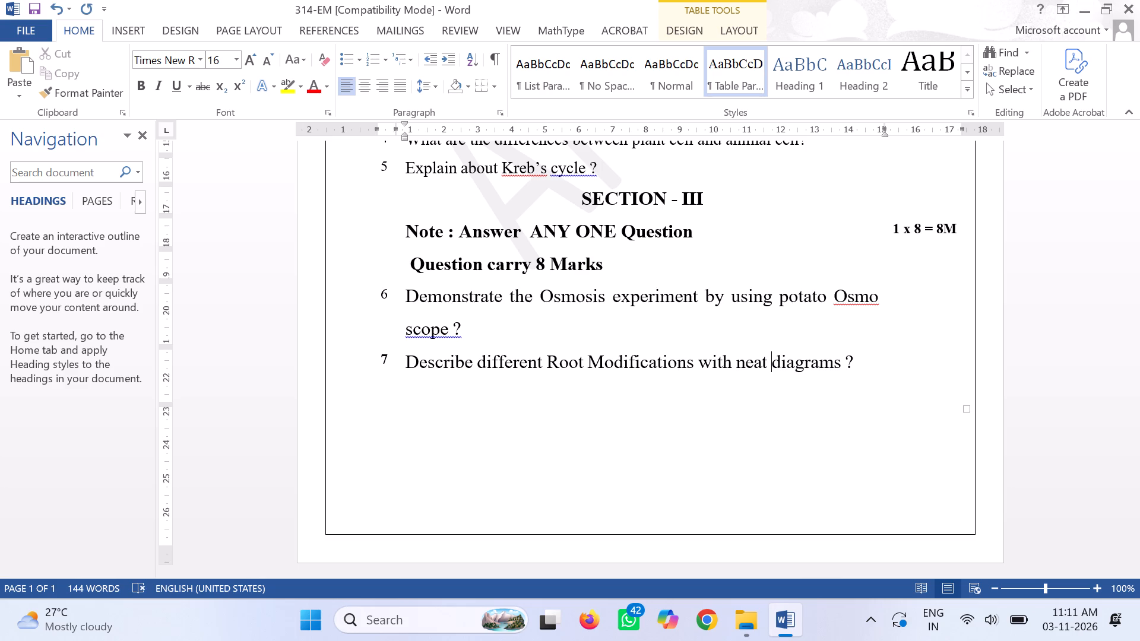
Copy the question 7 text and translate it from English to Telugu with Google Translate in Chrome.
left_click_drag(857, 362, 790, 359)
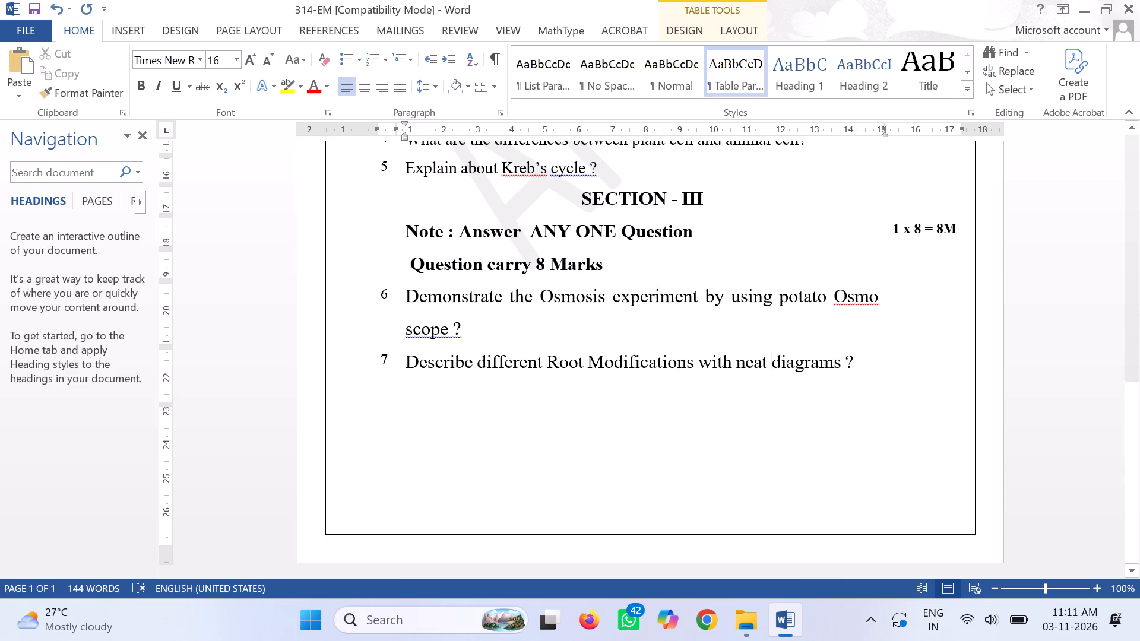
left_click_drag(790, 359, 438, 361)
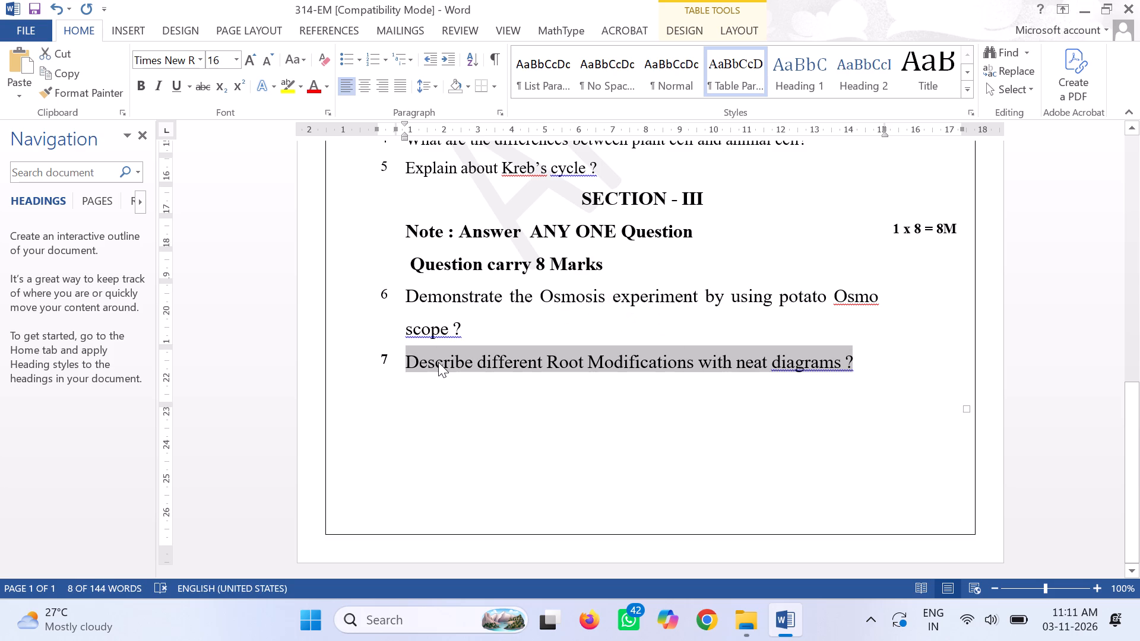
key("ctrl+c")
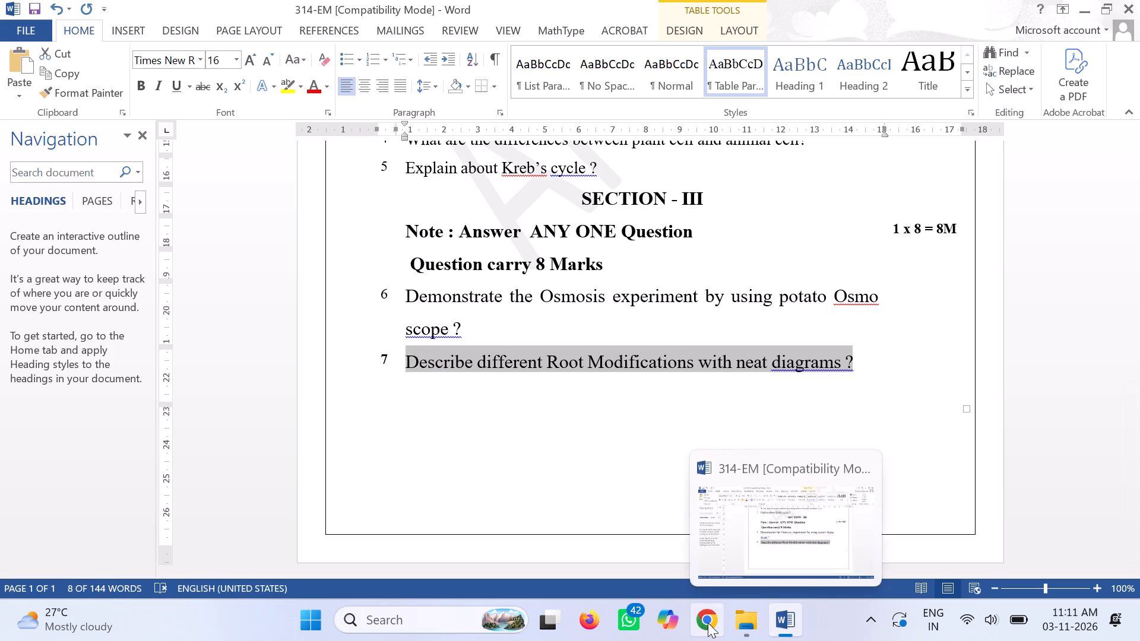
left_click(708, 623)
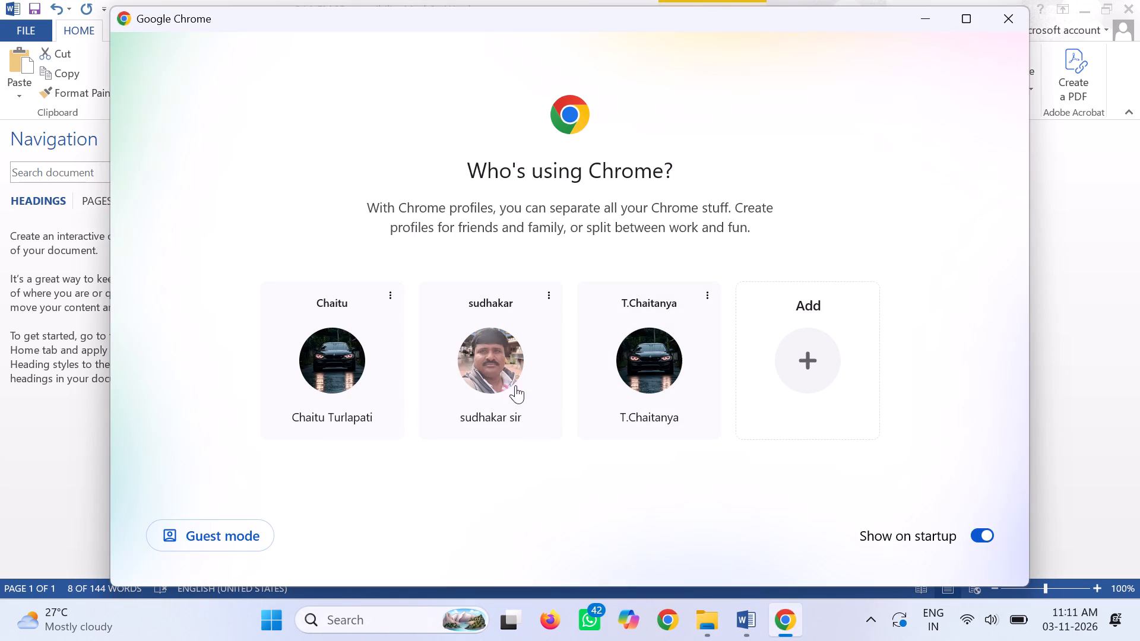
left_click(496, 405)
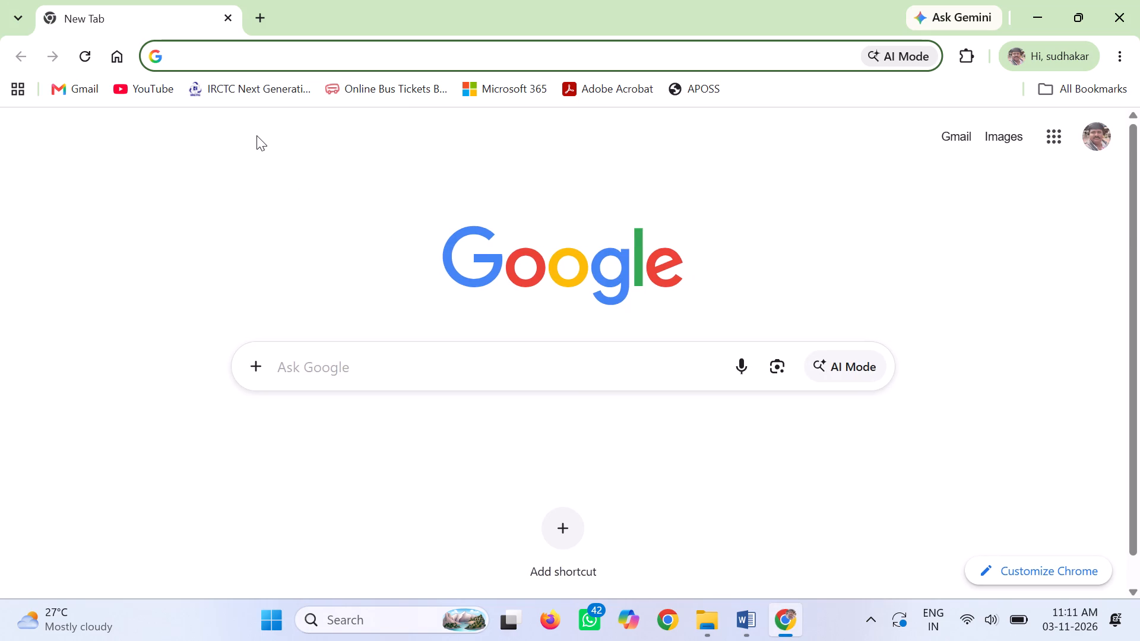
key("g")
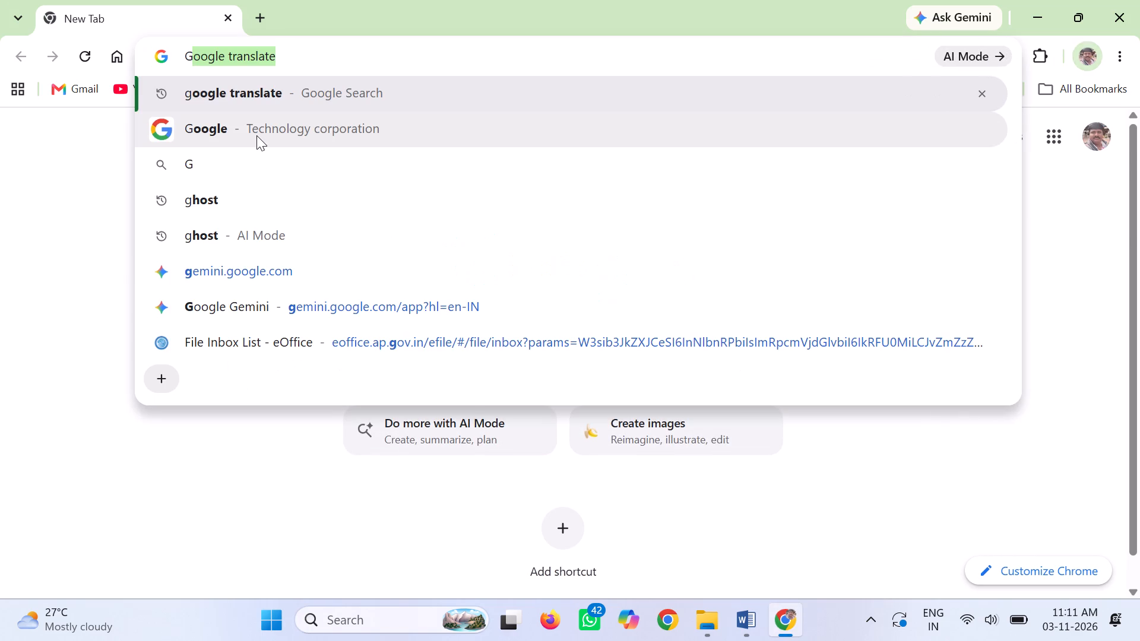
left_click(261, 101)
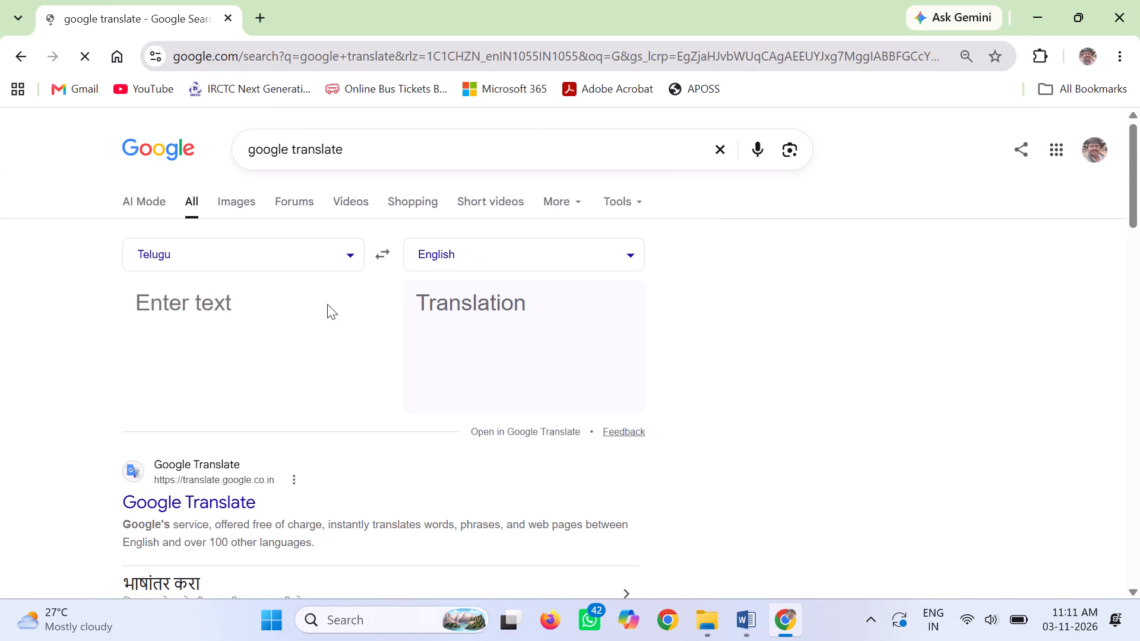
left_click(322, 302)
left_click(395, 252)
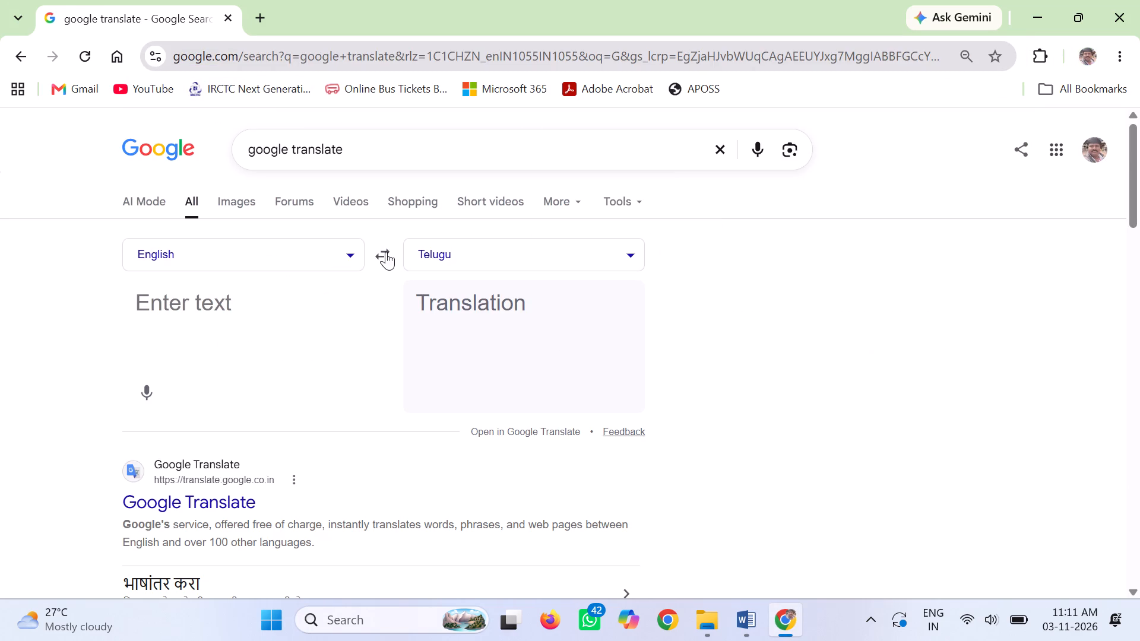
key("ctrl+v")
left_click(202, 301)
key("ctrl+v")
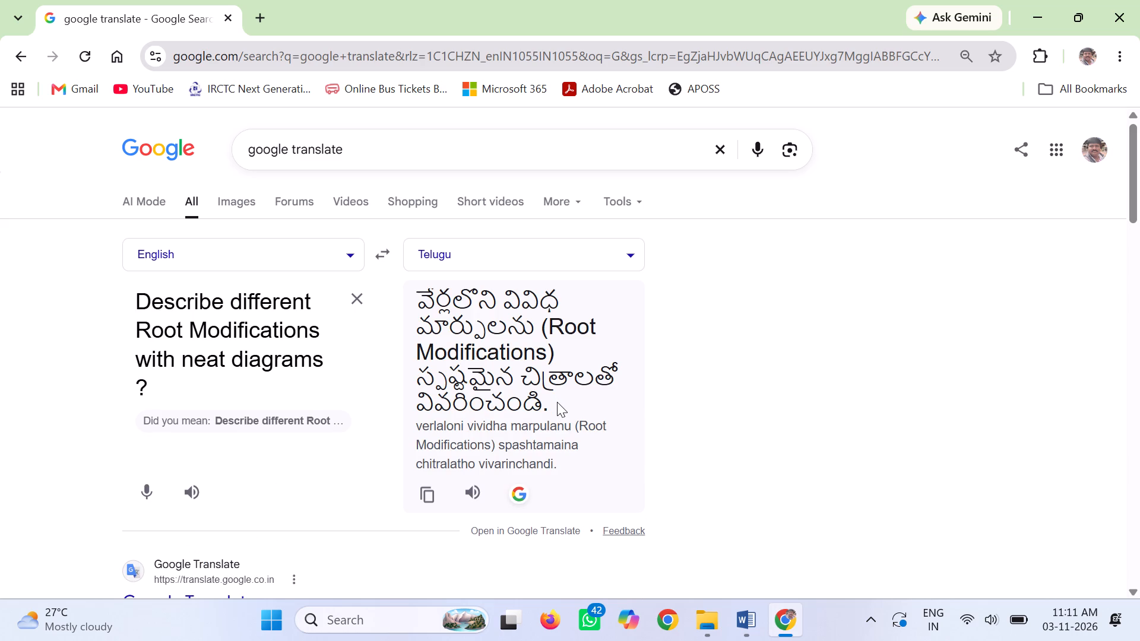
Copy the Telugu translation and replace the English text of question 7 with it in the Word document.
left_click(430, 499)
left_click(753, 626)
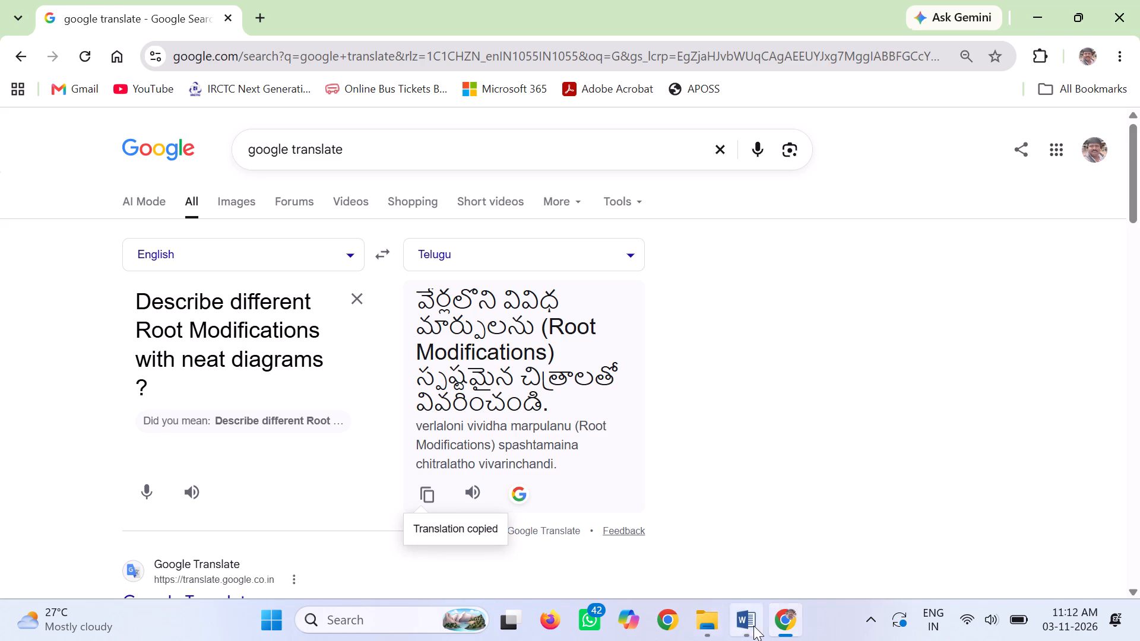
scroll(712, 525, "down", 4)
scroll(712, 525, "up", 9)
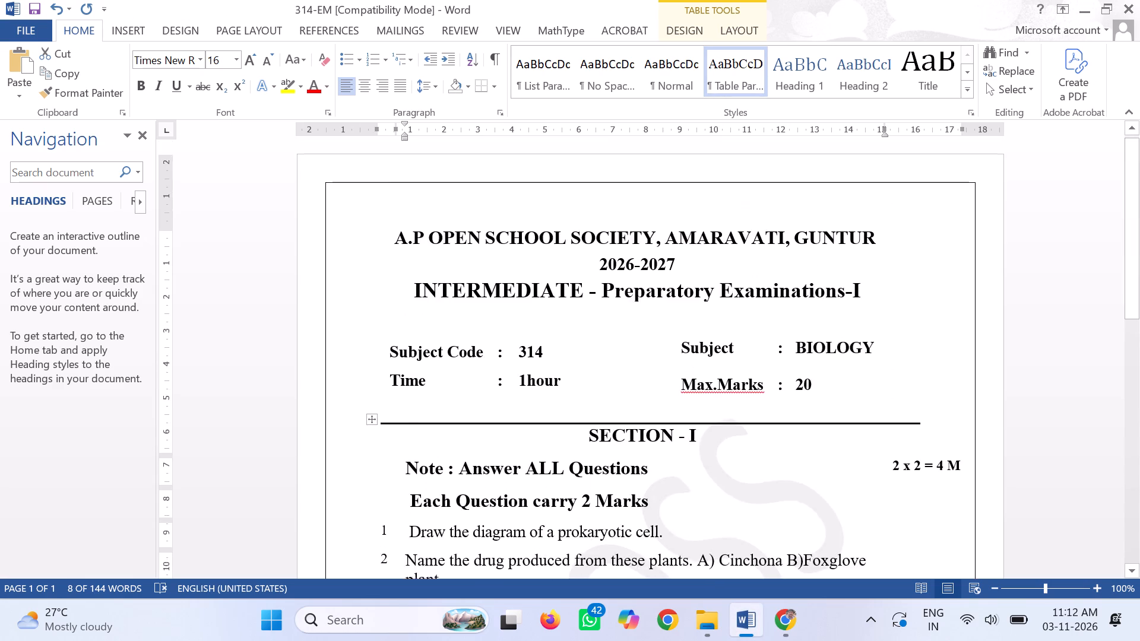
scroll(702, 510, "down", 5)
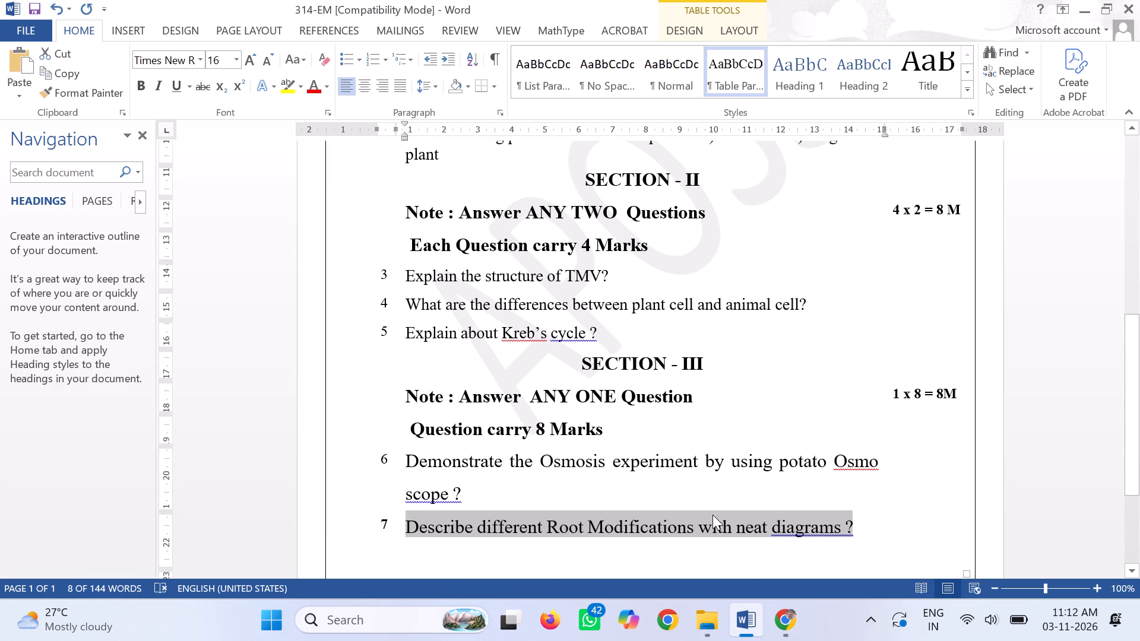
key("ctrl+v")
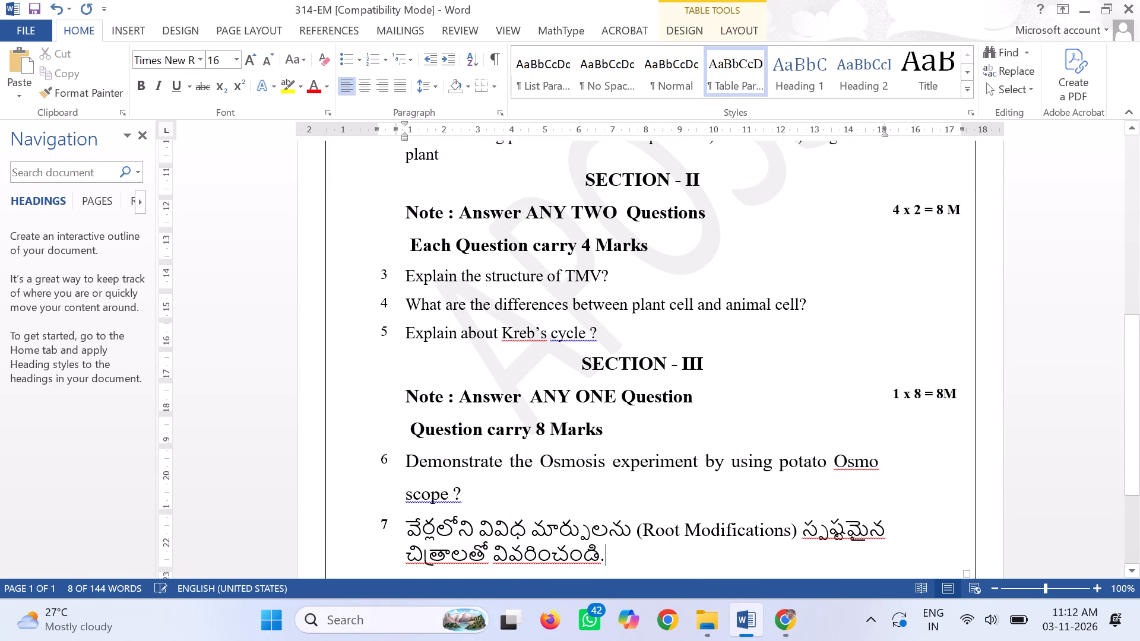
Set the font size of the Telugu question 7 text to 12.
left_click_drag(638, 556, 636, 556)
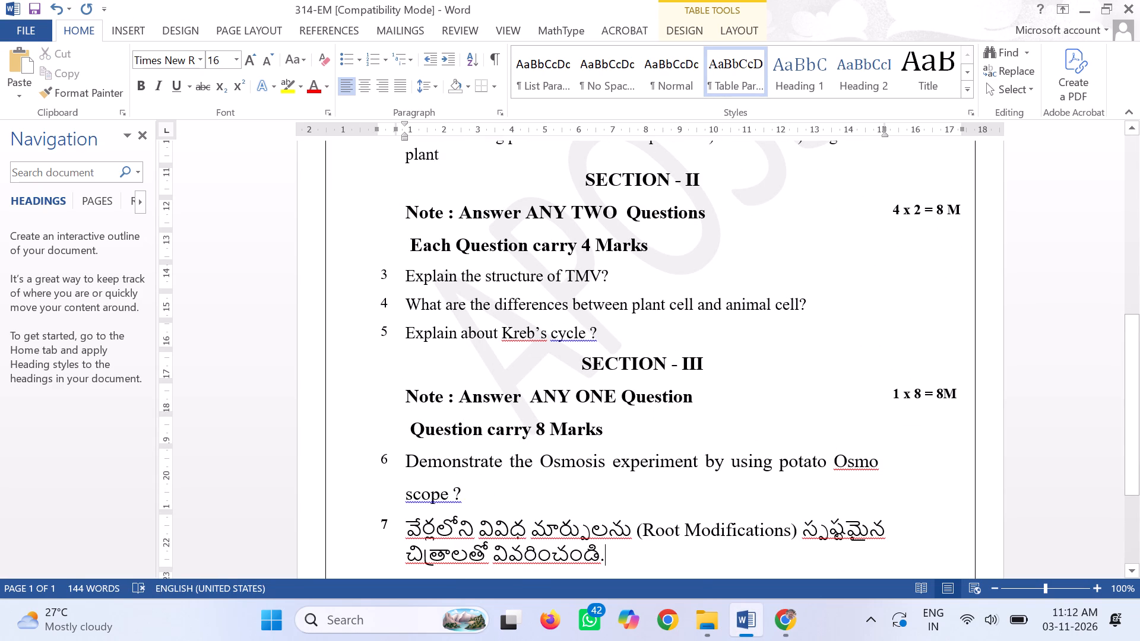
left_click_drag(636, 556, 409, 531)
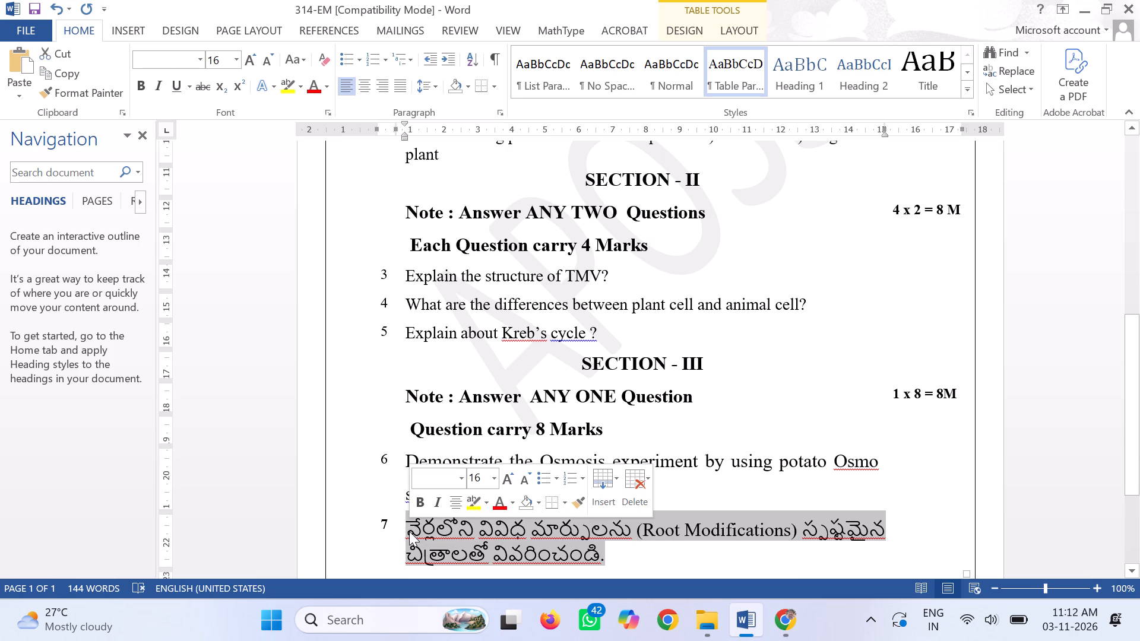
left_click(495, 479)
left_click(475, 265)
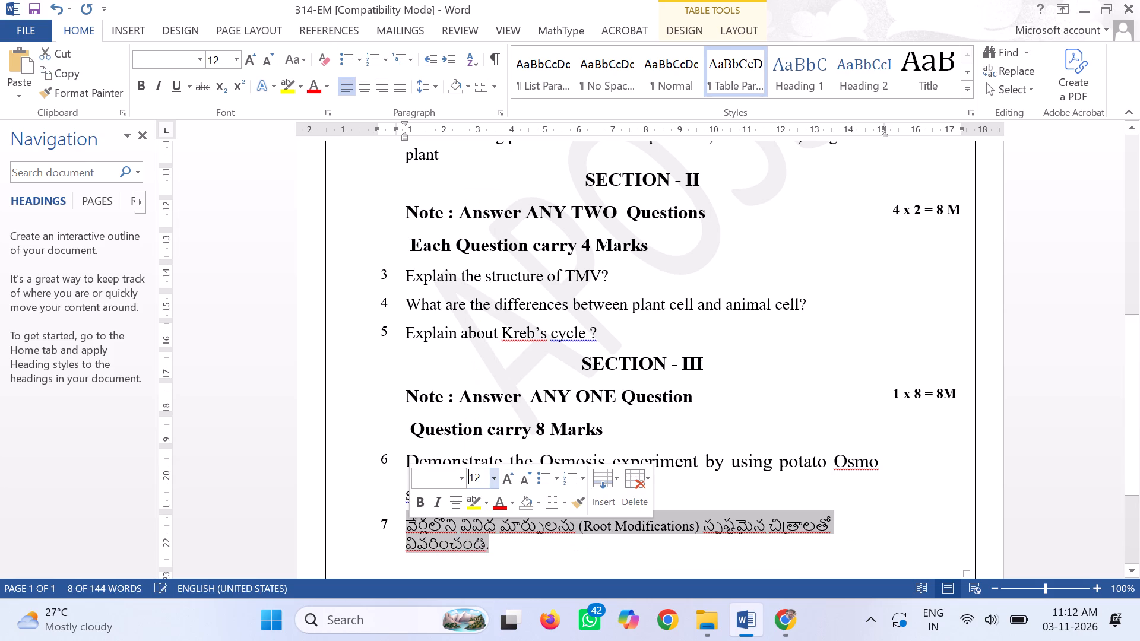
left_click(588, 558)
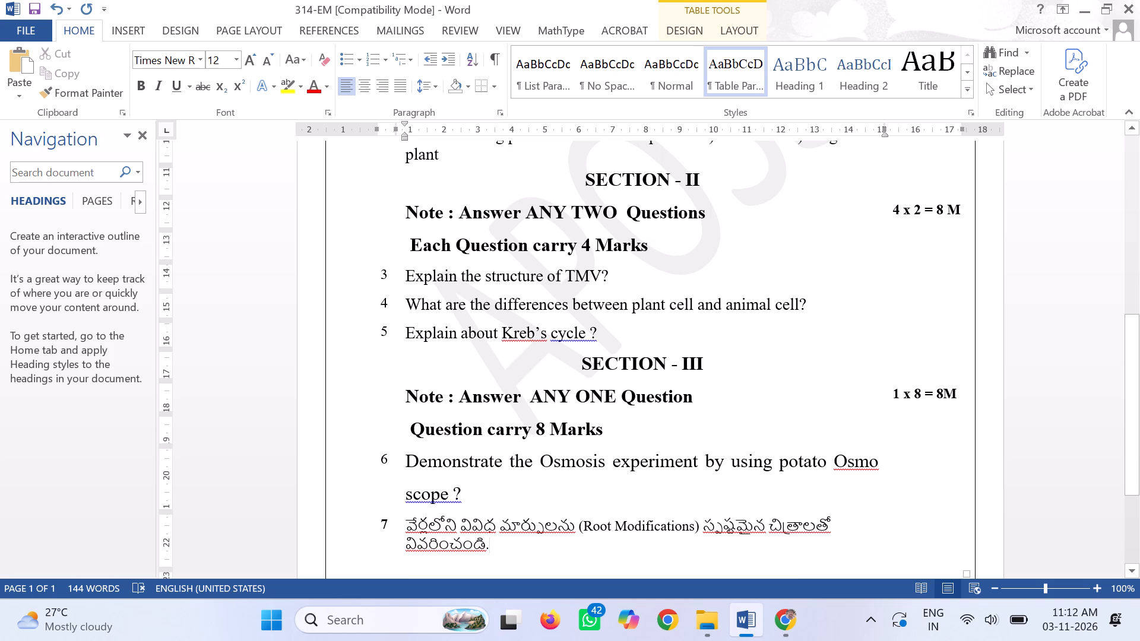
Copy the question 6 text about the Osmosis experiment and translate it into Telugu with Google Translate in Chrome.
left_click_drag(465, 492, 441, 475)
left_click_drag(441, 475, 422, 462)
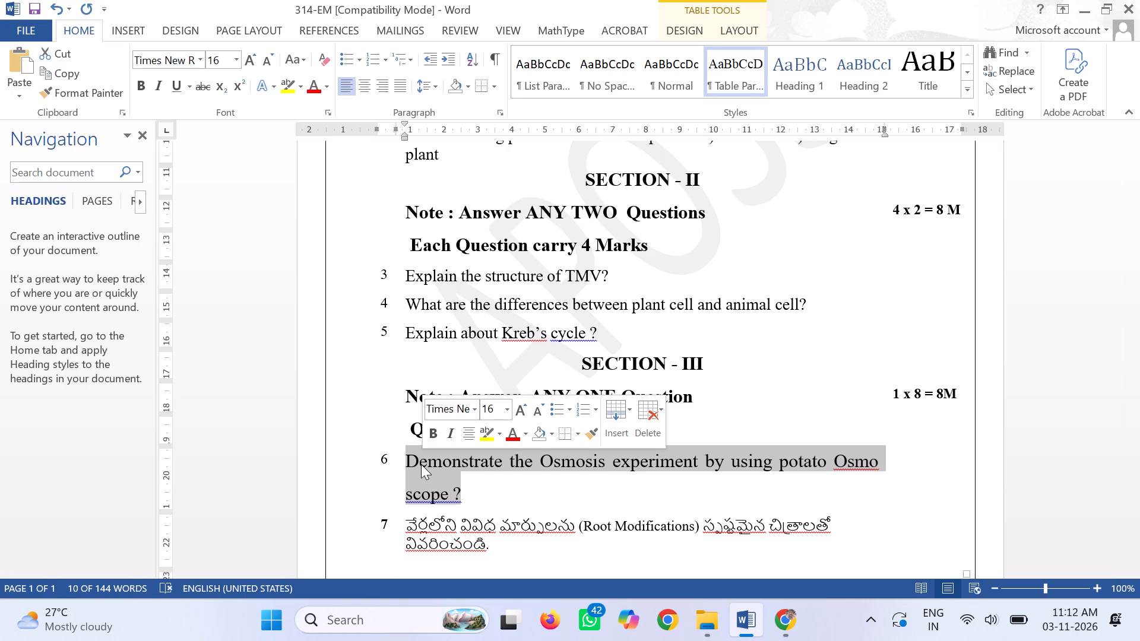
key("ctrl+c")
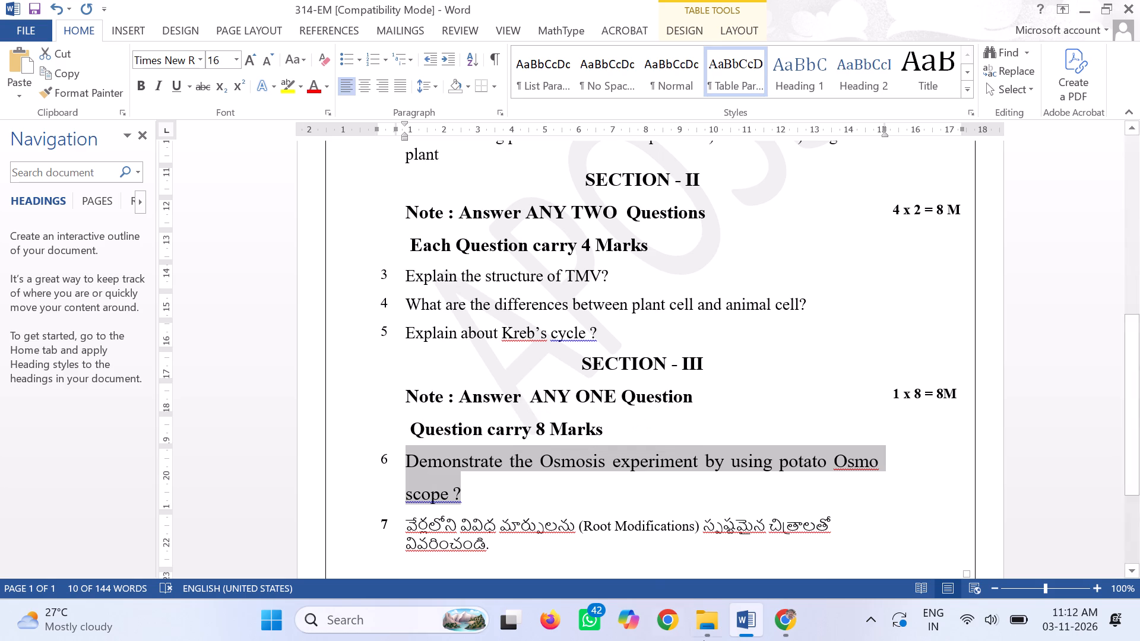
left_click(790, 620)
left_click(360, 302)
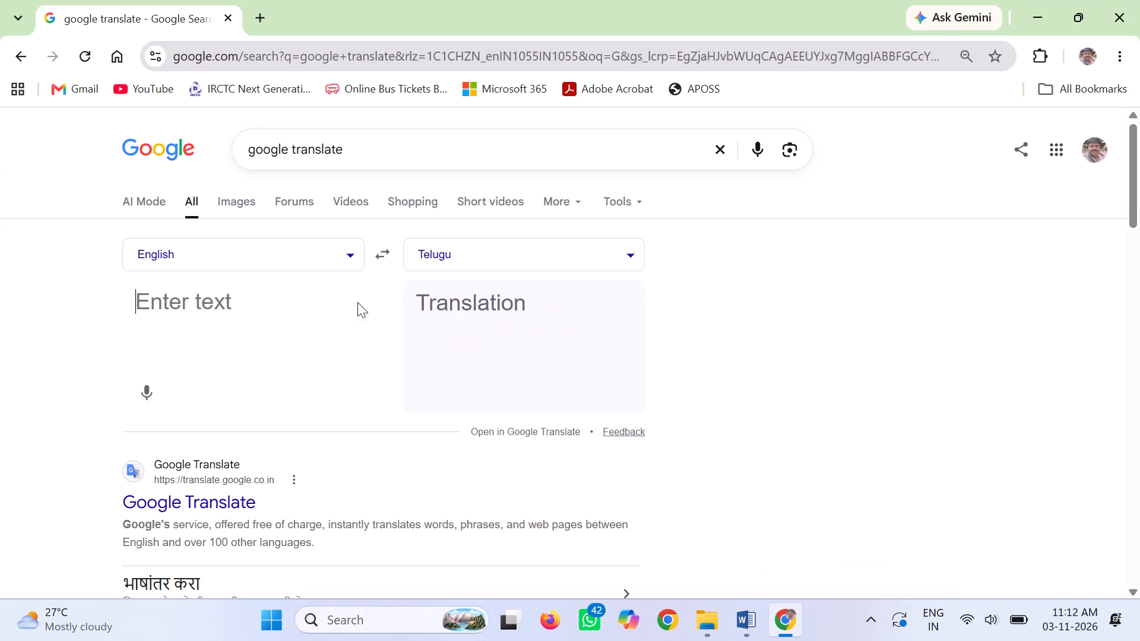
key("v")
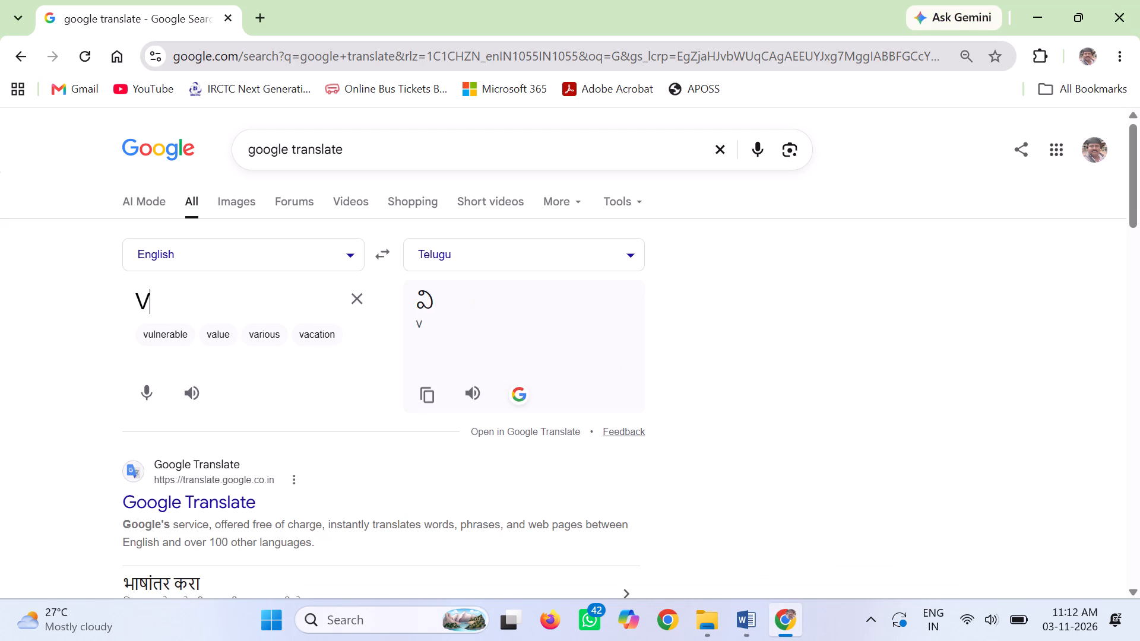
key("BackSpace")
key("ctrl+v")
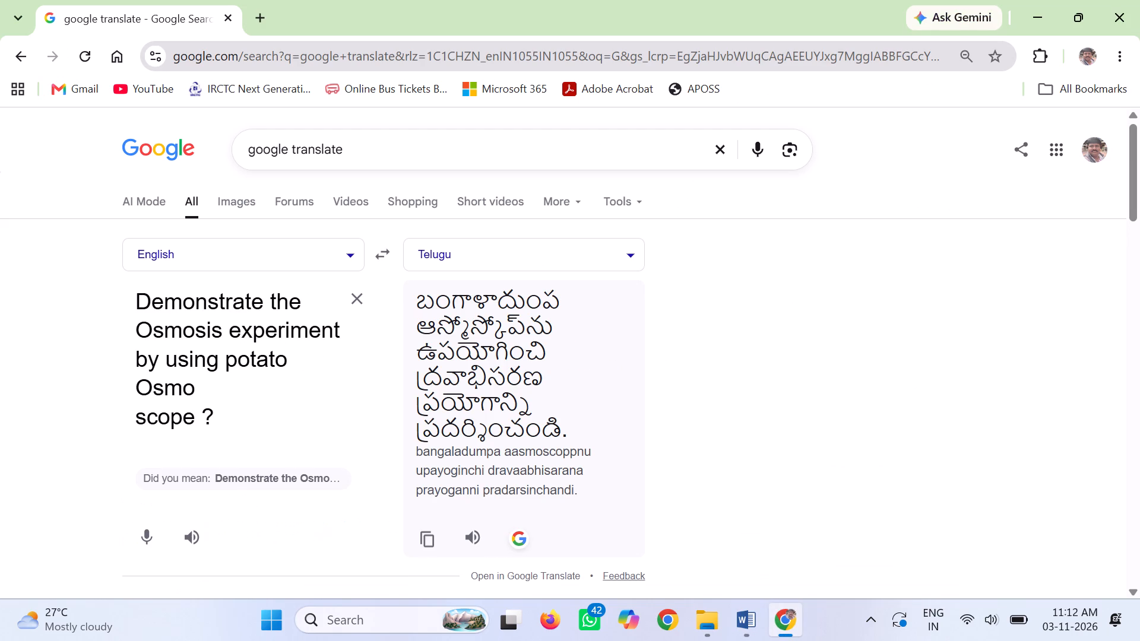
Copy the Telugu translation and replace the English text of question 6 with it in the Word document.
left_click(429, 540)
left_click(753, 620)
key("ctrl+v")
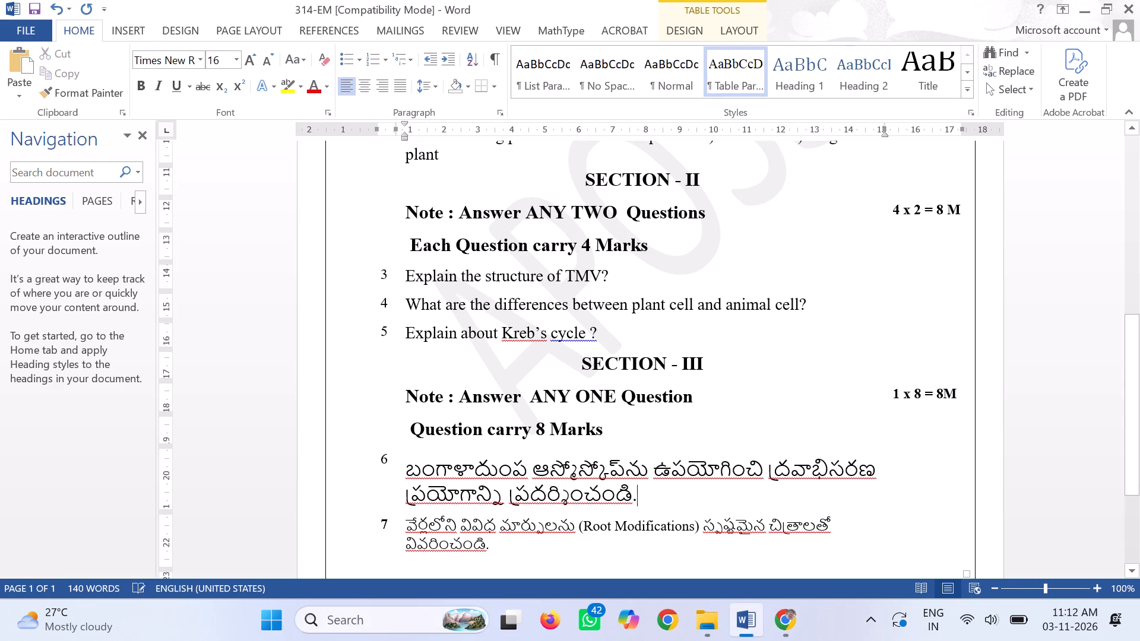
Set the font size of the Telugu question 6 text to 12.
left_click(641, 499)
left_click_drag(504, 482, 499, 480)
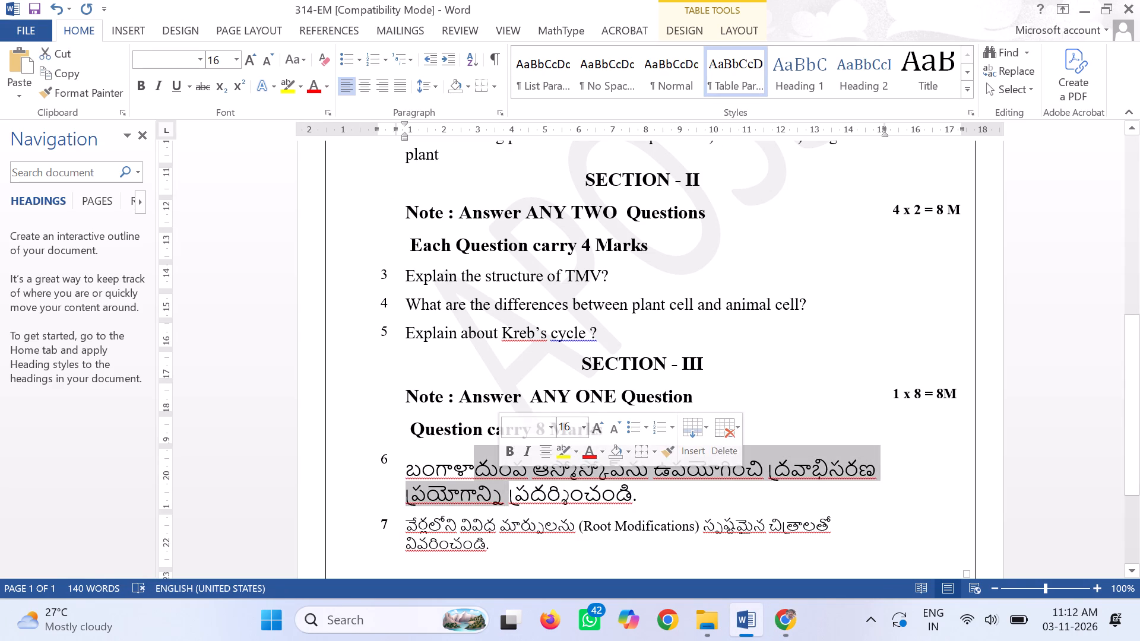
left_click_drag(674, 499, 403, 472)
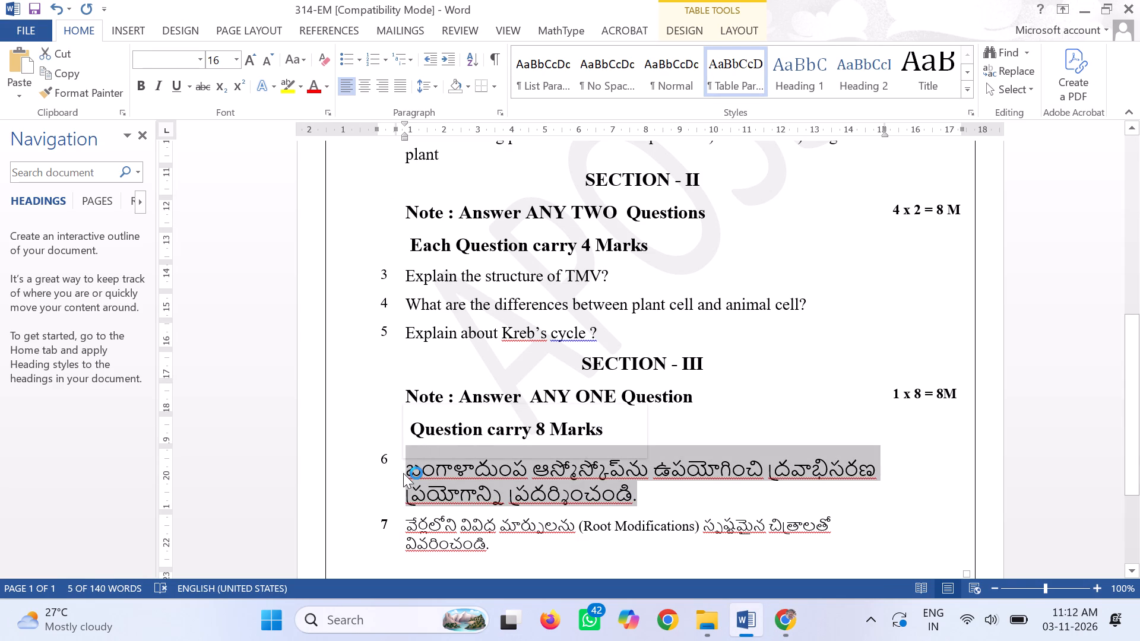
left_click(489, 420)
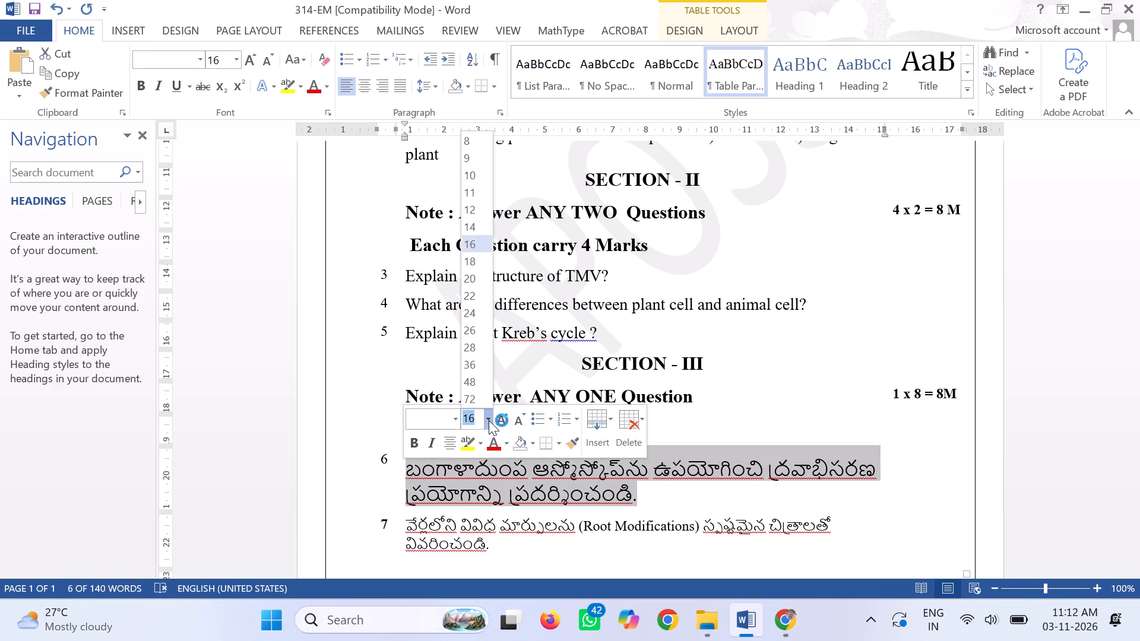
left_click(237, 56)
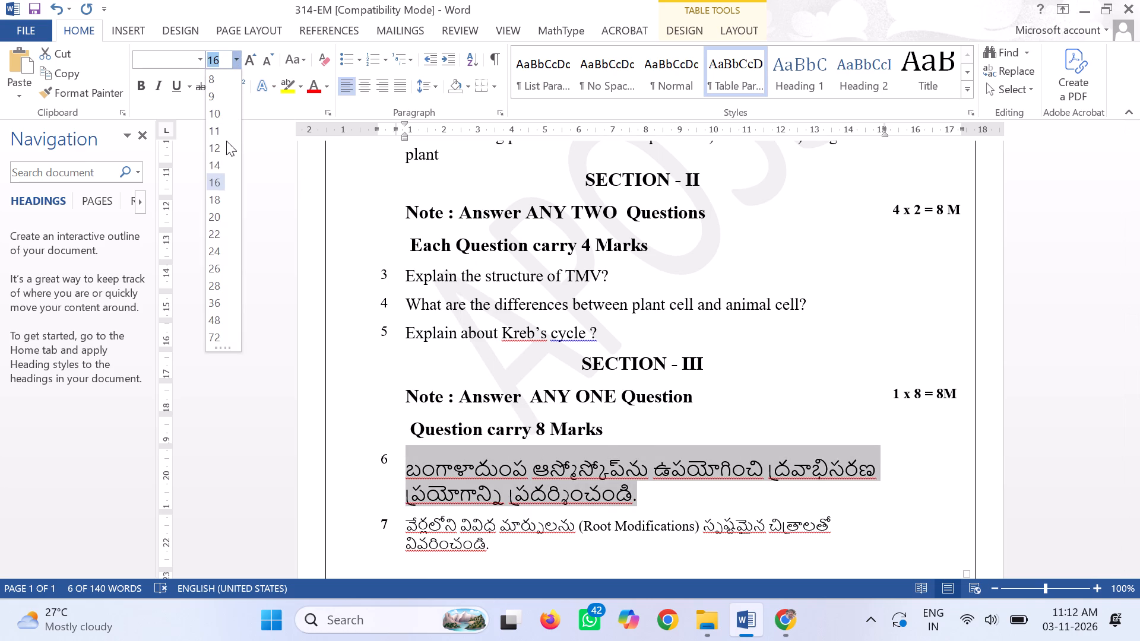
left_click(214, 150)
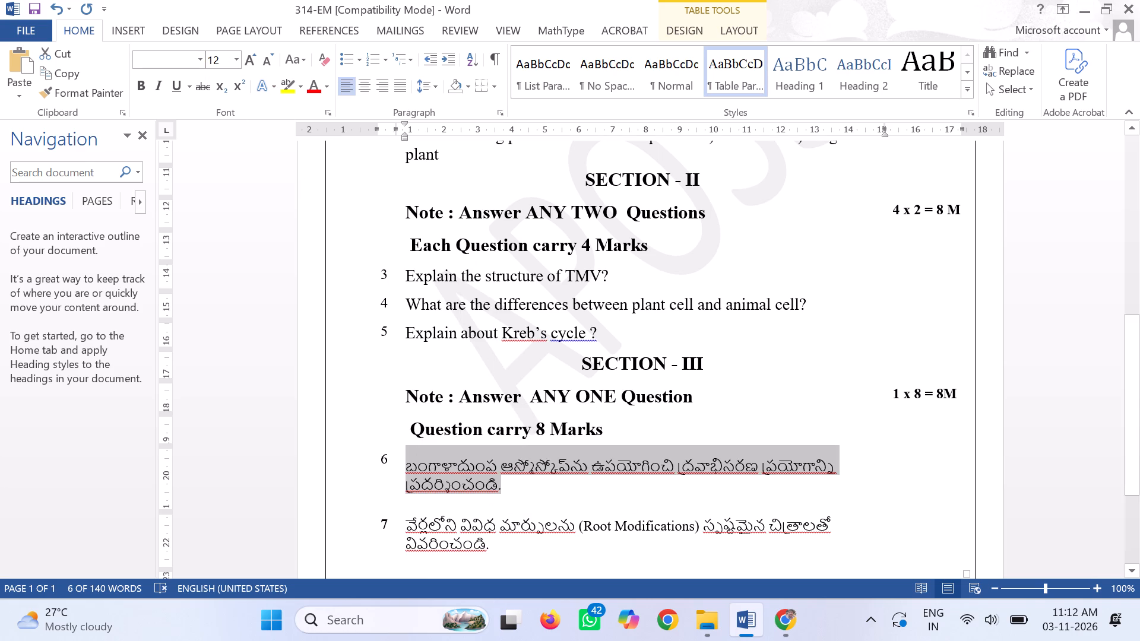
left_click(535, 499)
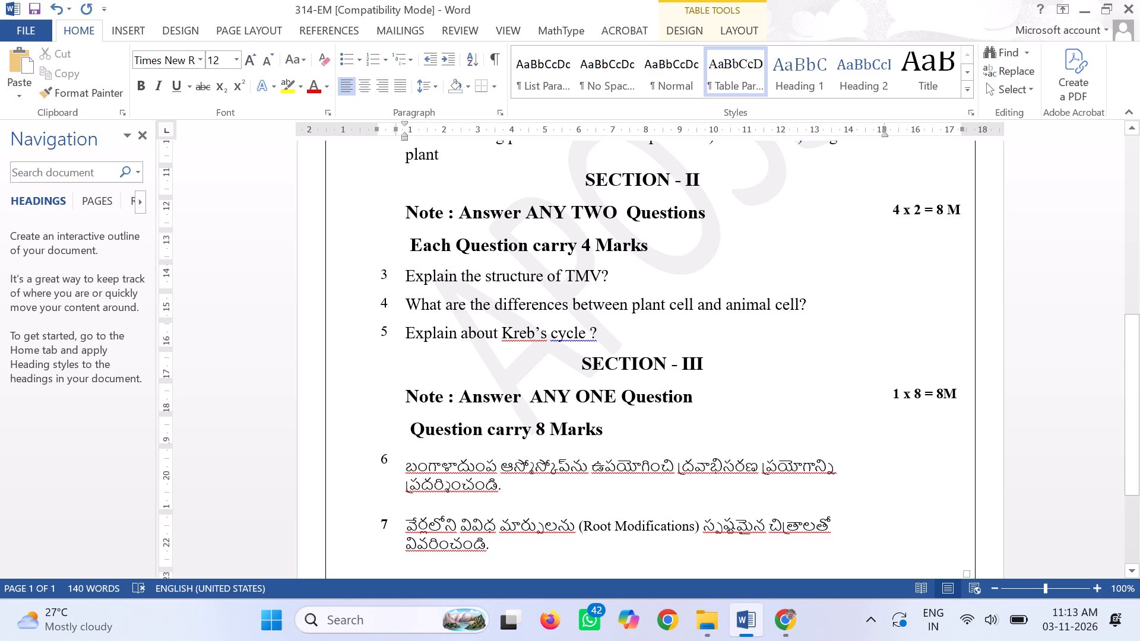
Translate question 5 about Kreb's cycle into Telugu with Google Translate in Chrome and replace its English text in the Word document.
left_click_drag(609, 338, 598, 337)
left_click_drag(598, 337, 444, 298)
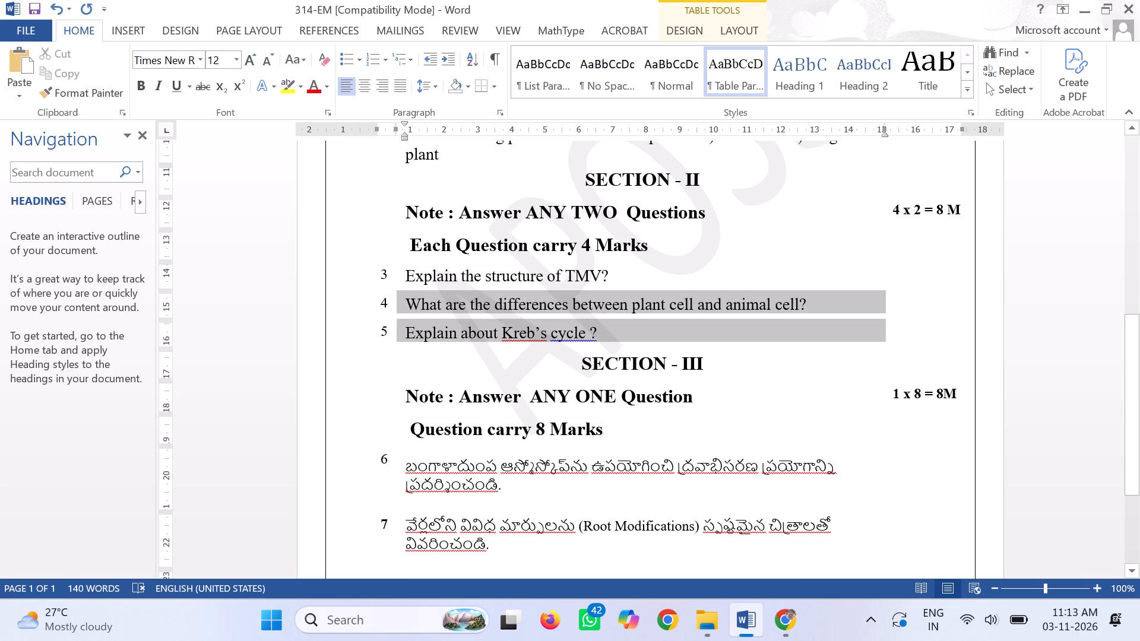
left_click_drag(444, 298, 437, 332)
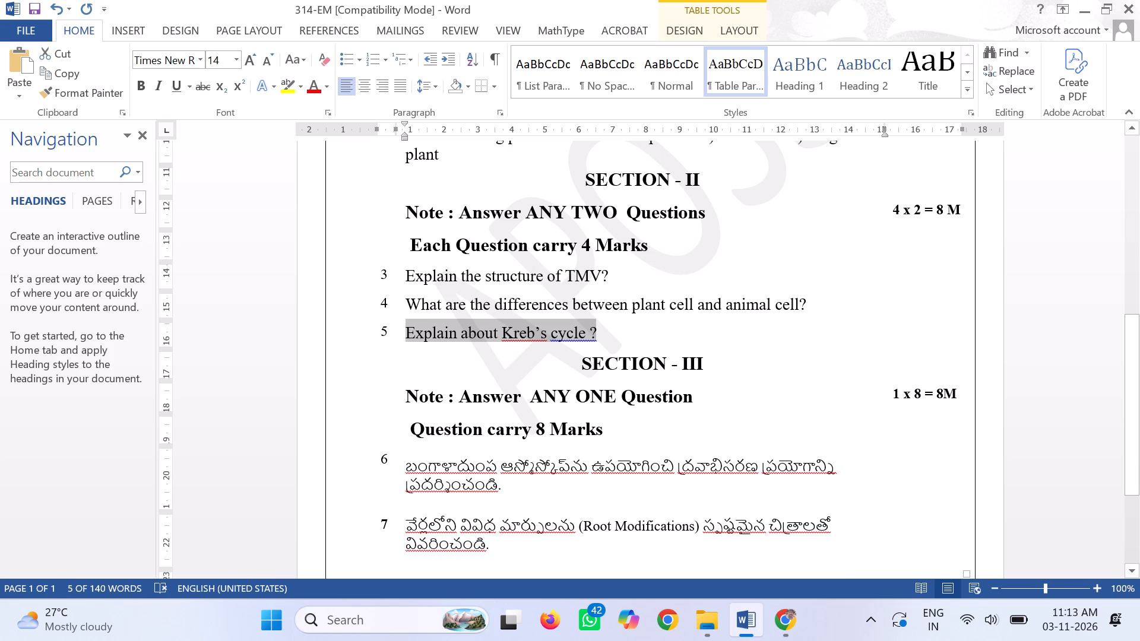
key("ctrl+c")
left_click(778, 617)
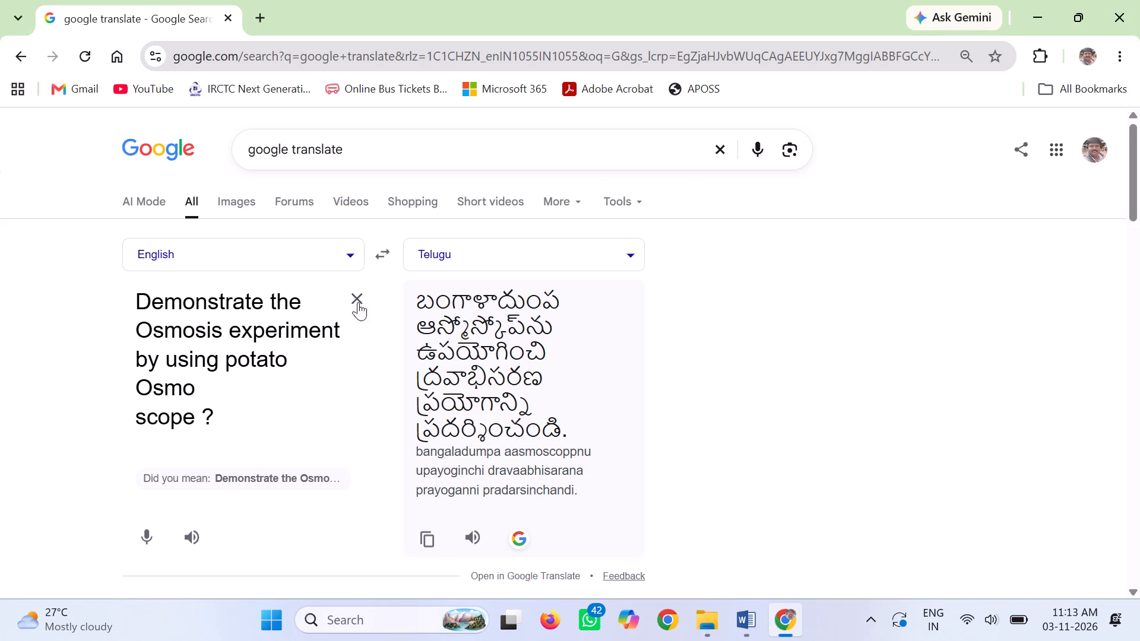
left_click(345, 296)
key("ctrl+v")
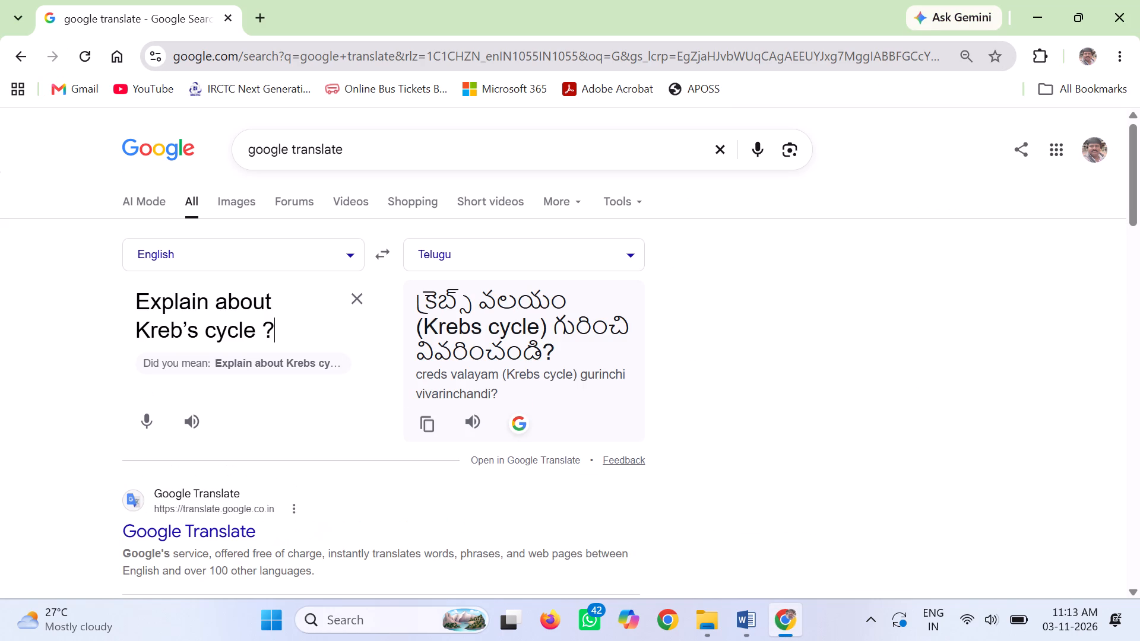
left_click(427, 429)
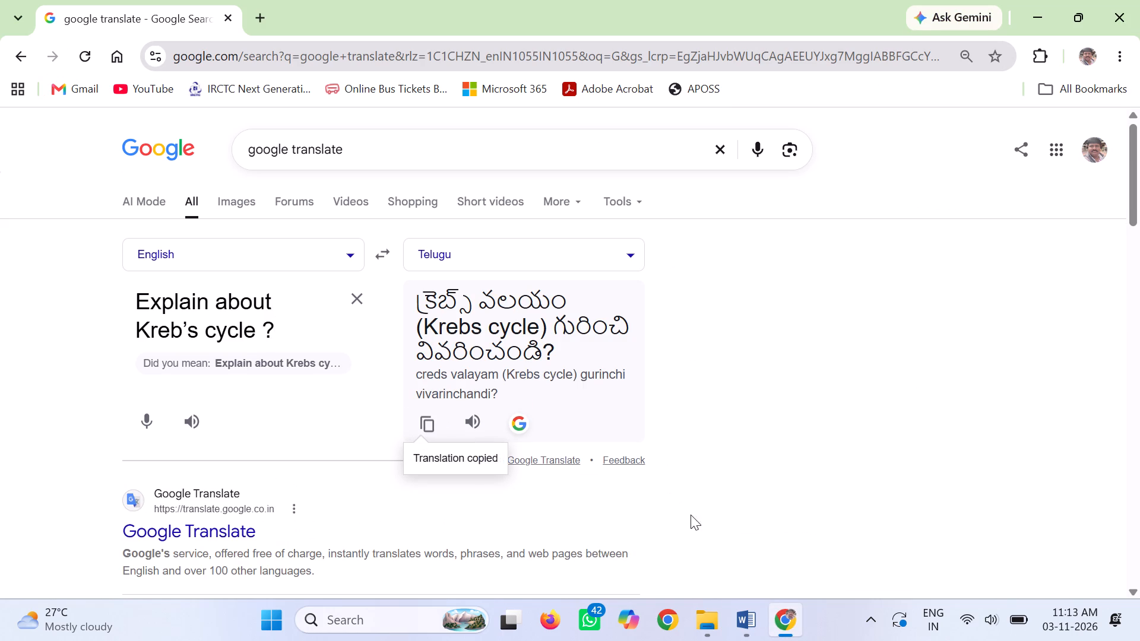
left_click(745, 616)
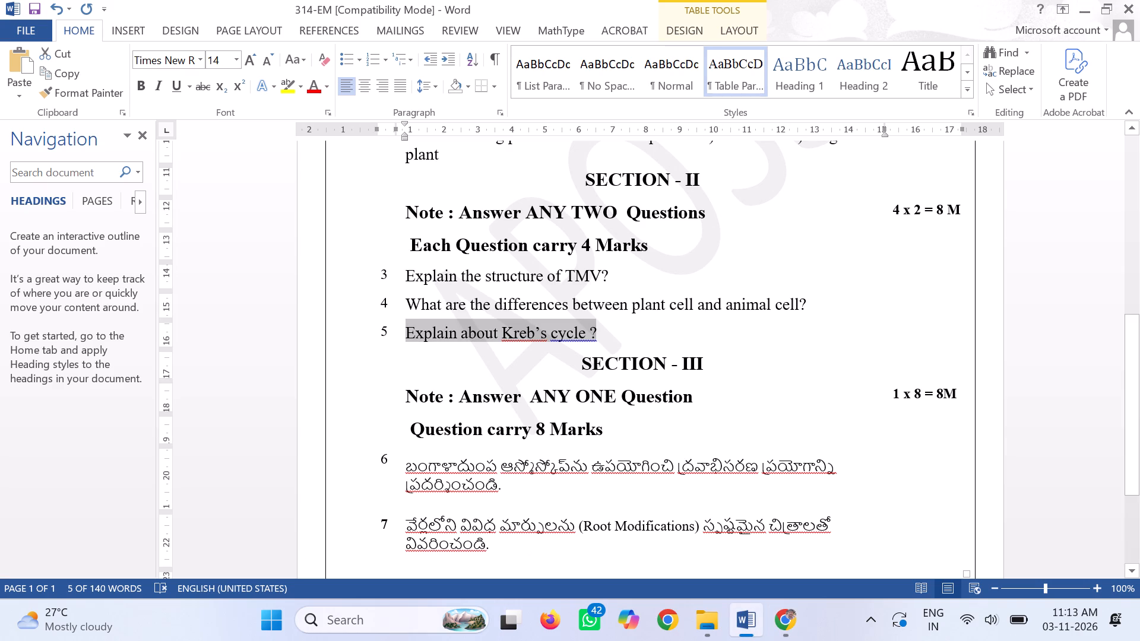
key("ctrl+v")
Translate question 4 about plant and animal cell differences into Telugu with Google Translate in Chrome and replace its English text in Word.
left_click_drag(811, 306, 421, 309)
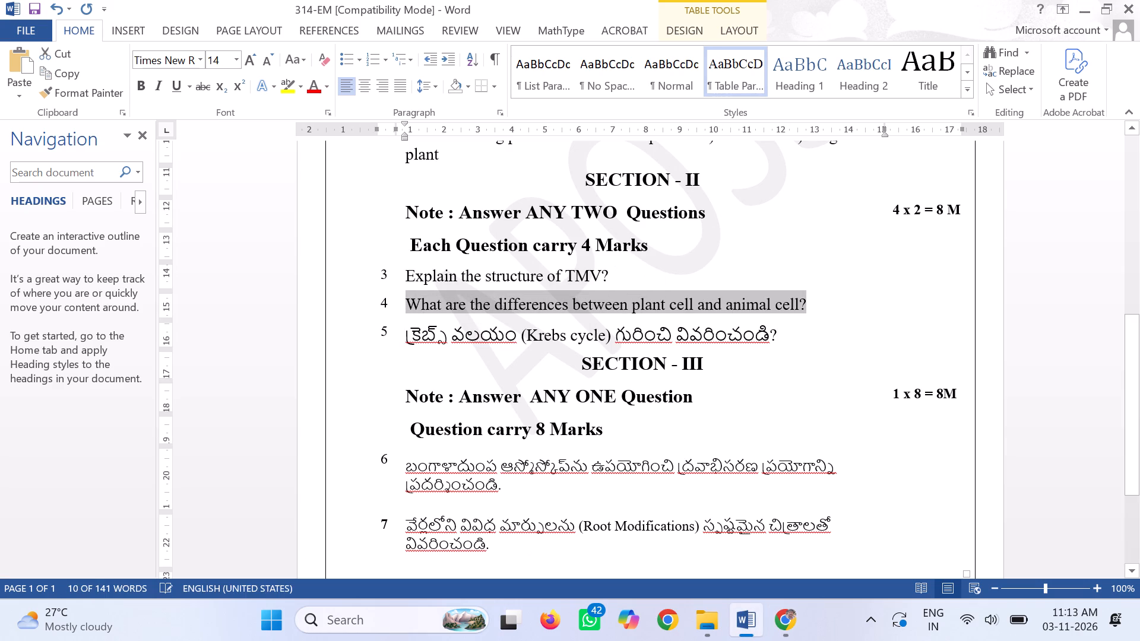
key("ctrl+c")
left_click(779, 621)
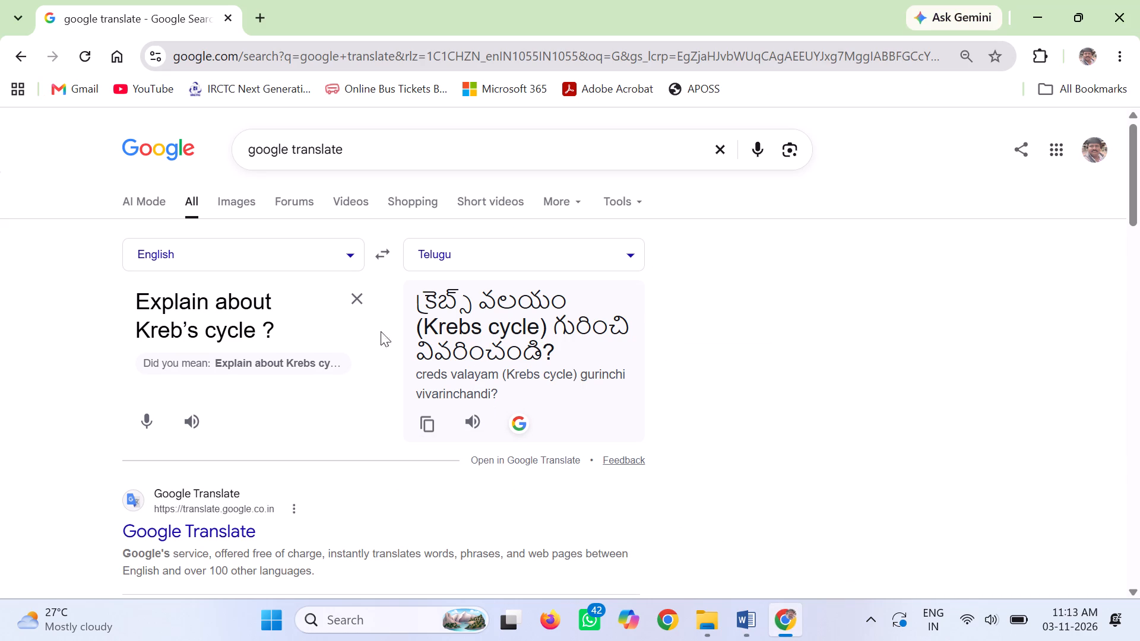
left_click(353, 303)
key("ctrl+v")
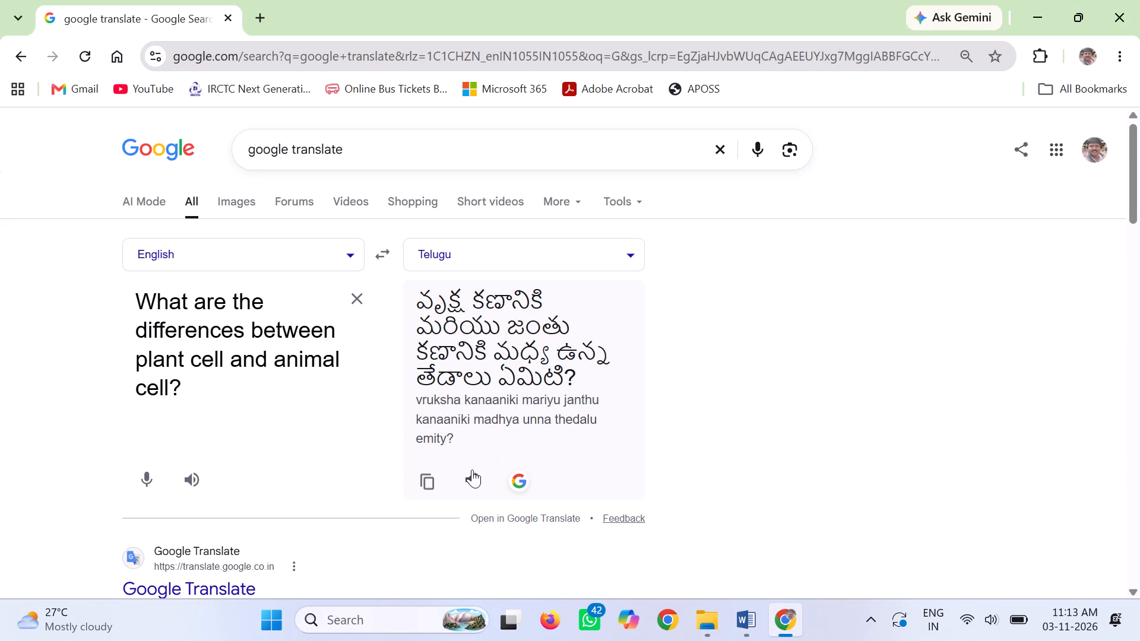
left_click(429, 484)
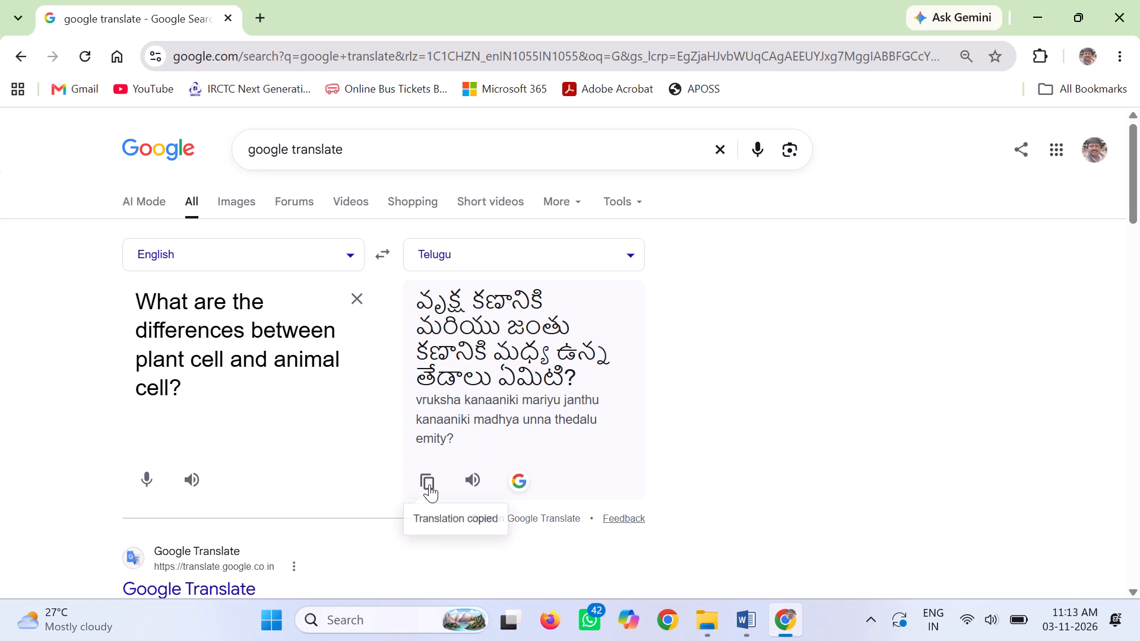
left_click(740, 629)
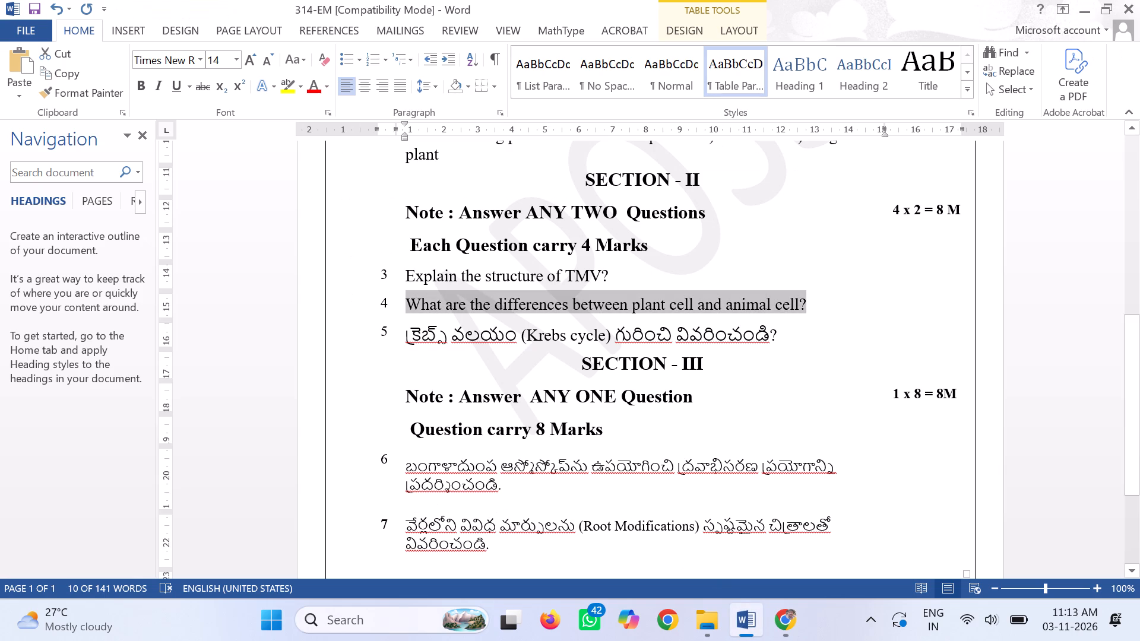
key("ctrl+v")
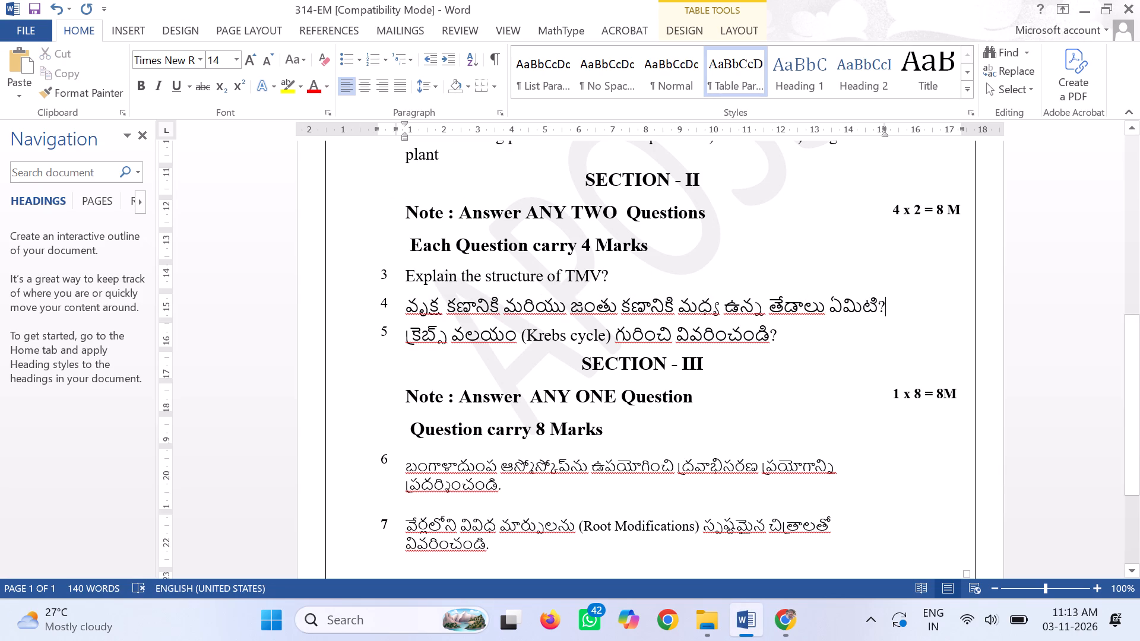
Translate question 3 about the structure of TMV into Telugu with Google Translate in Chrome and replace its English text in Word.
left_click_drag(615, 275, 589, 275)
left_click(613, 274)
left_click_drag(613, 273, 427, 272)
key("ctrl+c")
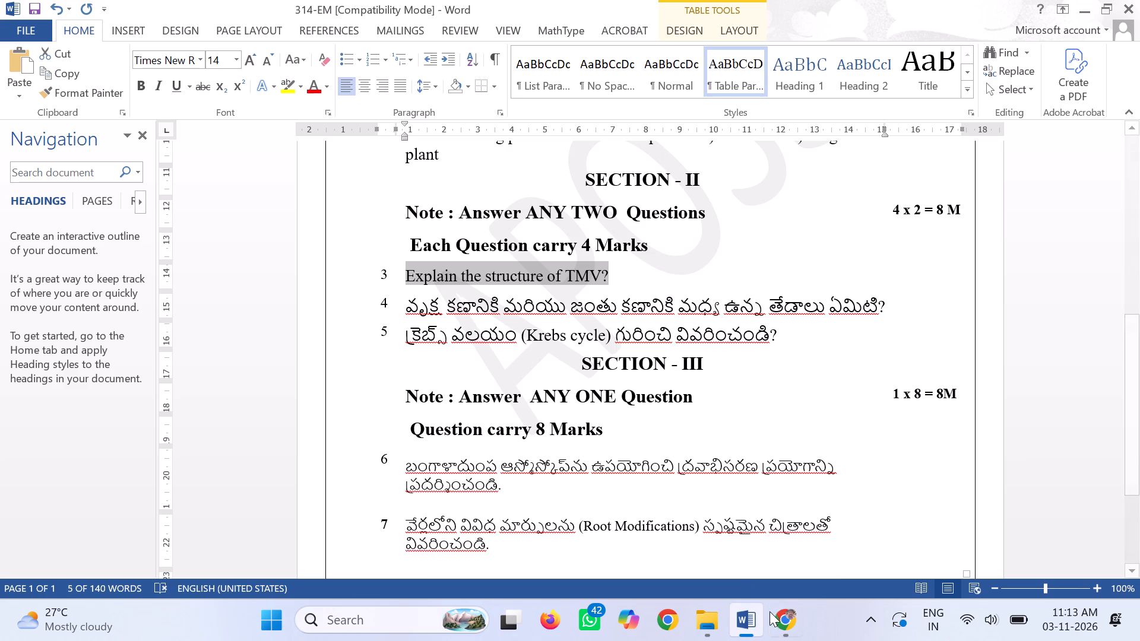
left_click(784, 626)
left_click(363, 302)
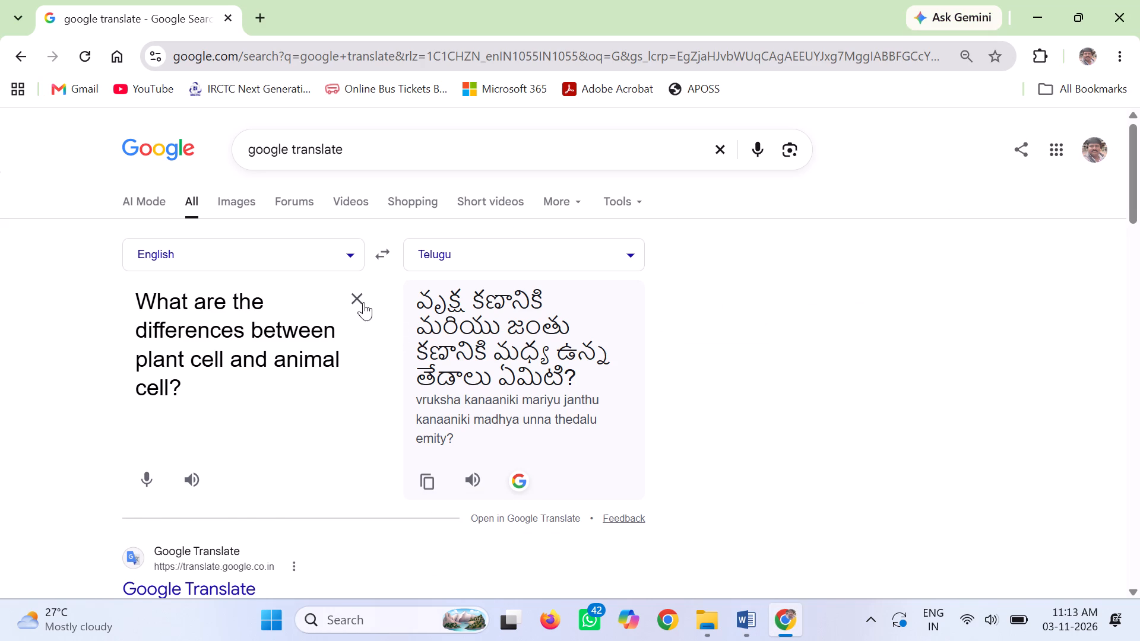
key("ctrl+v")
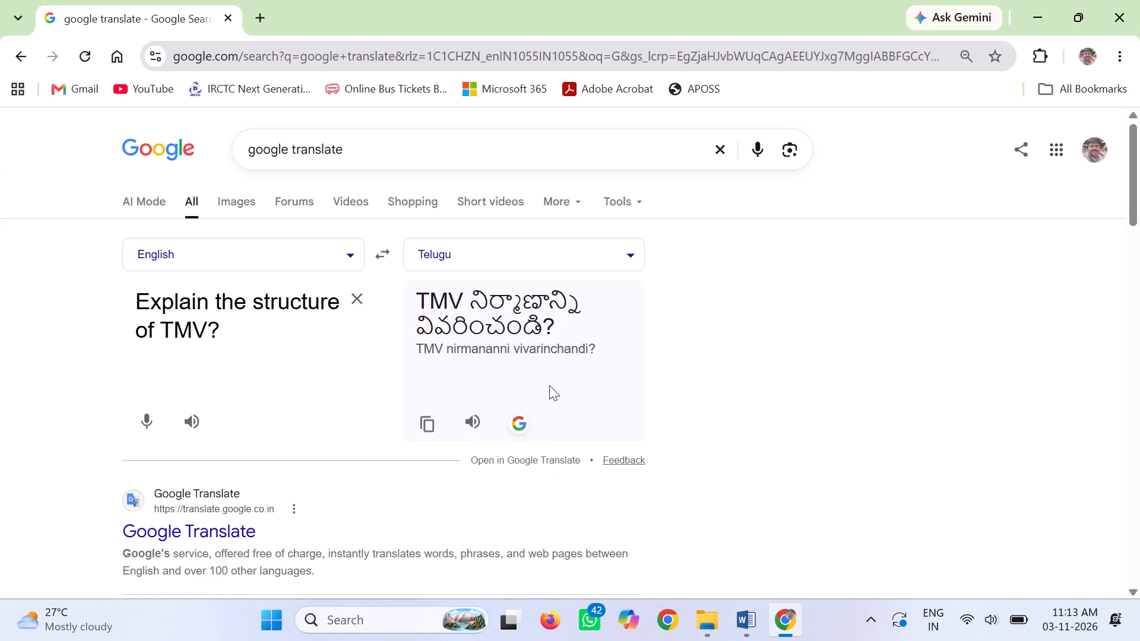
left_click_drag(559, 331, 441, 306)
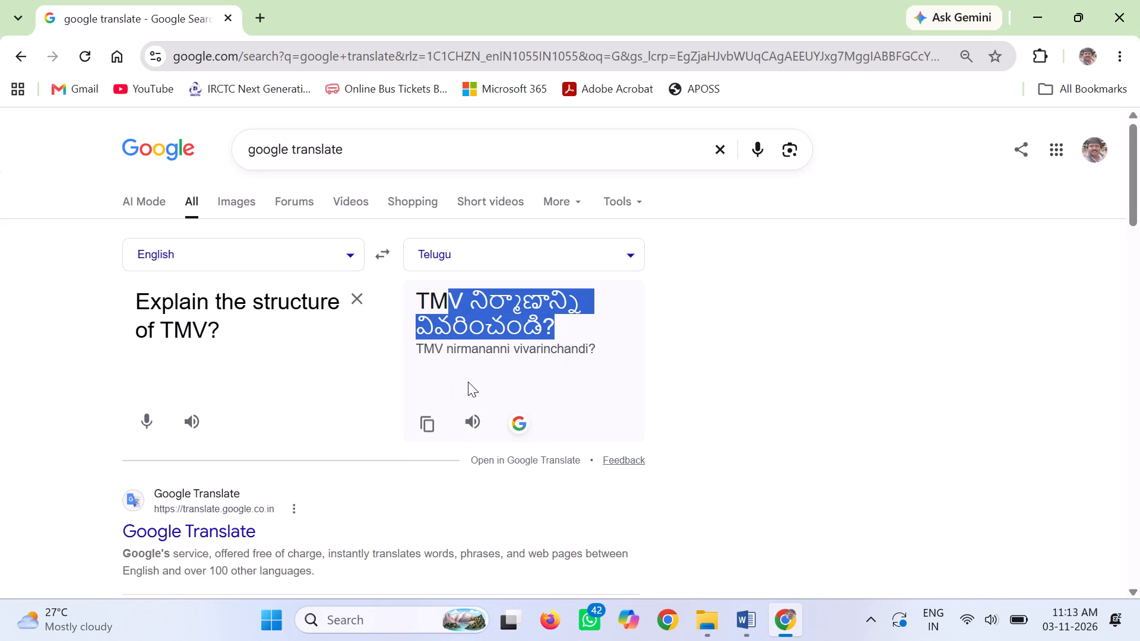
left_click(429, 422)
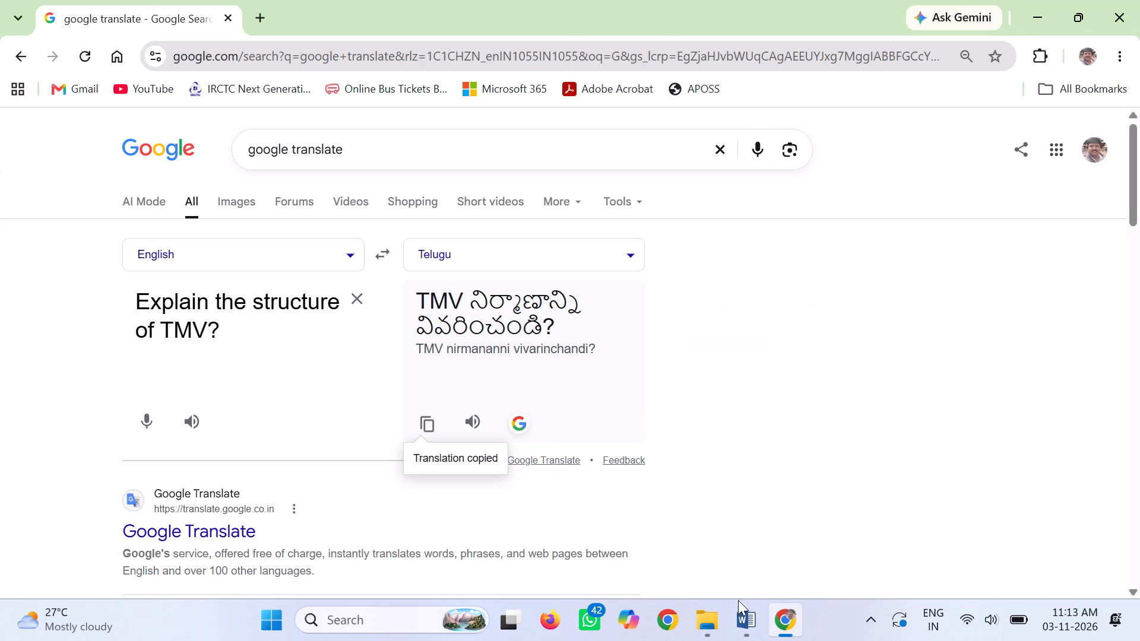
left_click(744, 617)
key("ctrl+v")
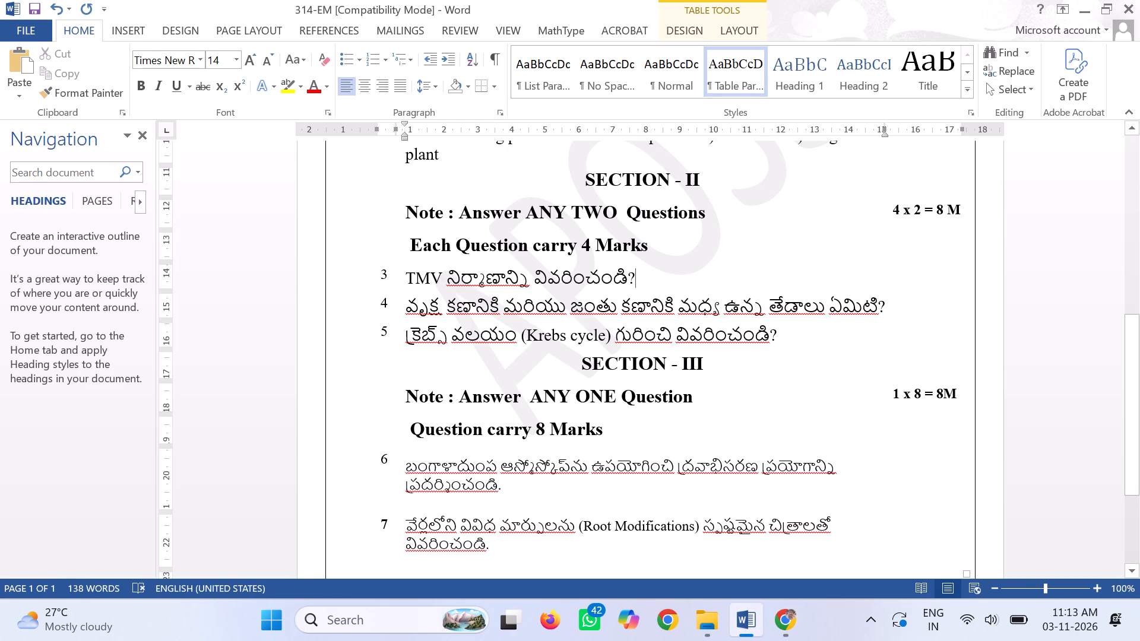
Set the font size of the Telugu text of questions 6 and 7 to 14.
left_click_drag(796, 328, 713, 320)
left_click_drag(708, 319, 693, 312)
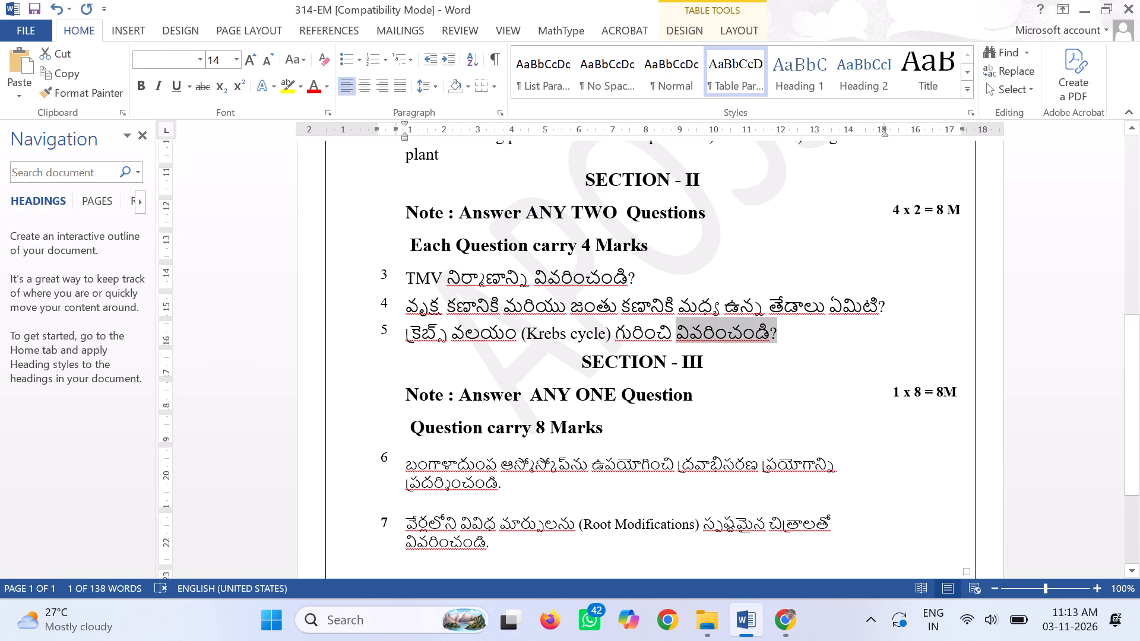
left_click_drag(514, 546, 477, 493)
left_click(470, 483)
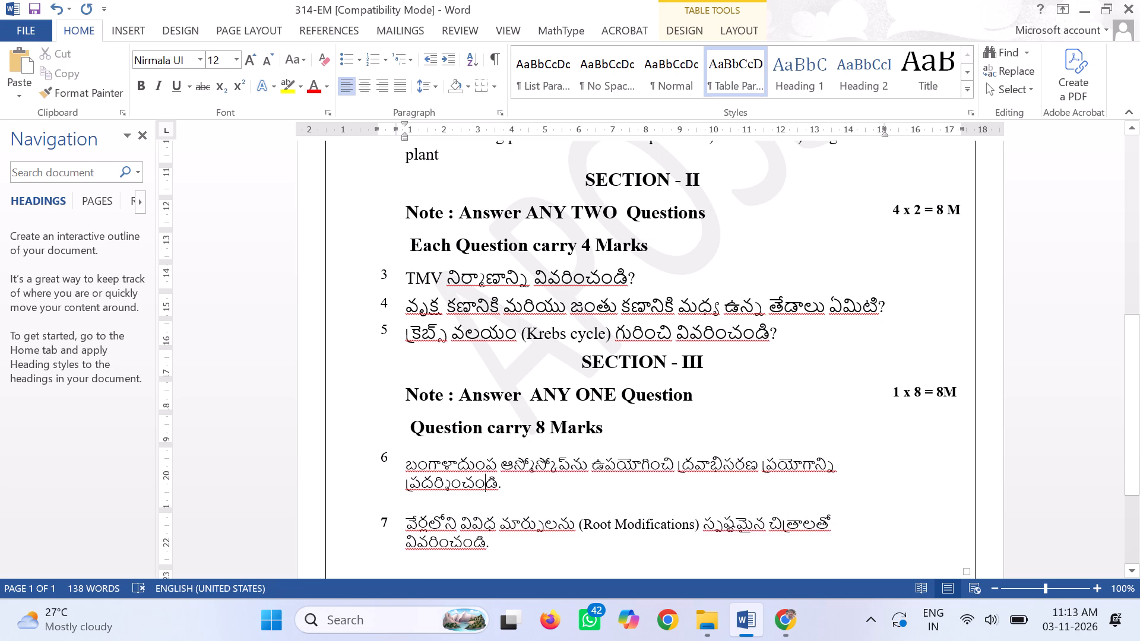
left_click_drag(513, 543, 467, 485)
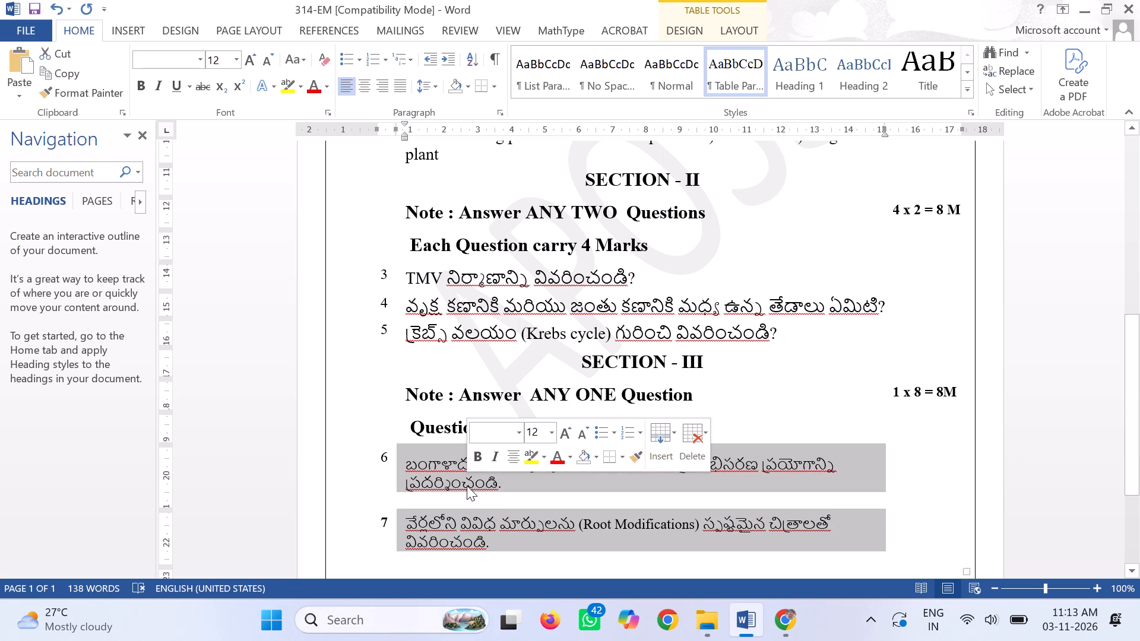
left_click(580, 436)
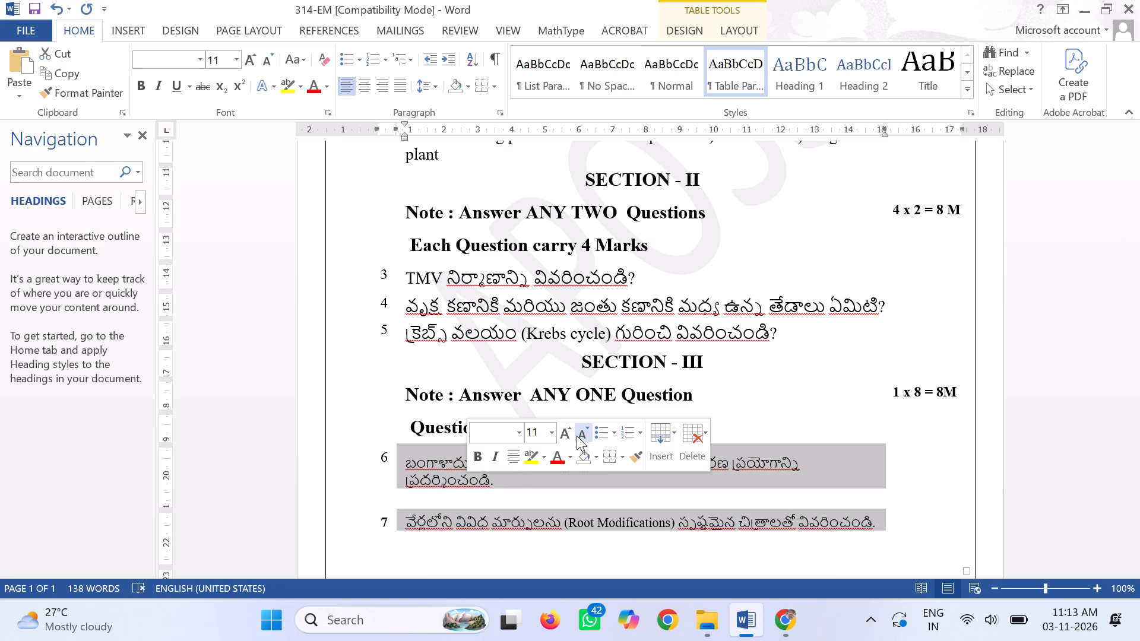
left_click(569, 436)
left_click(569, 436)
left_click(632, 503)
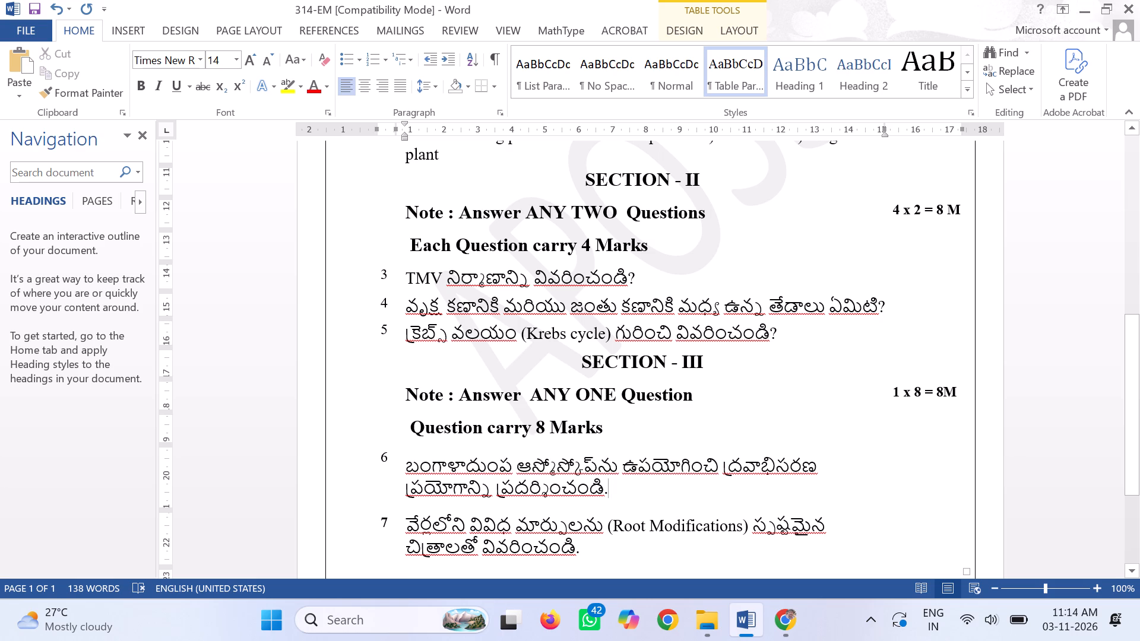
Translate question 1 about the prokaryotic cell diagram into Telugu with Google Translate in Chrome and replace its English text in Word.
scroll(723, 311, "up", 2)
left_click_drag(702, 284, 569, 274)
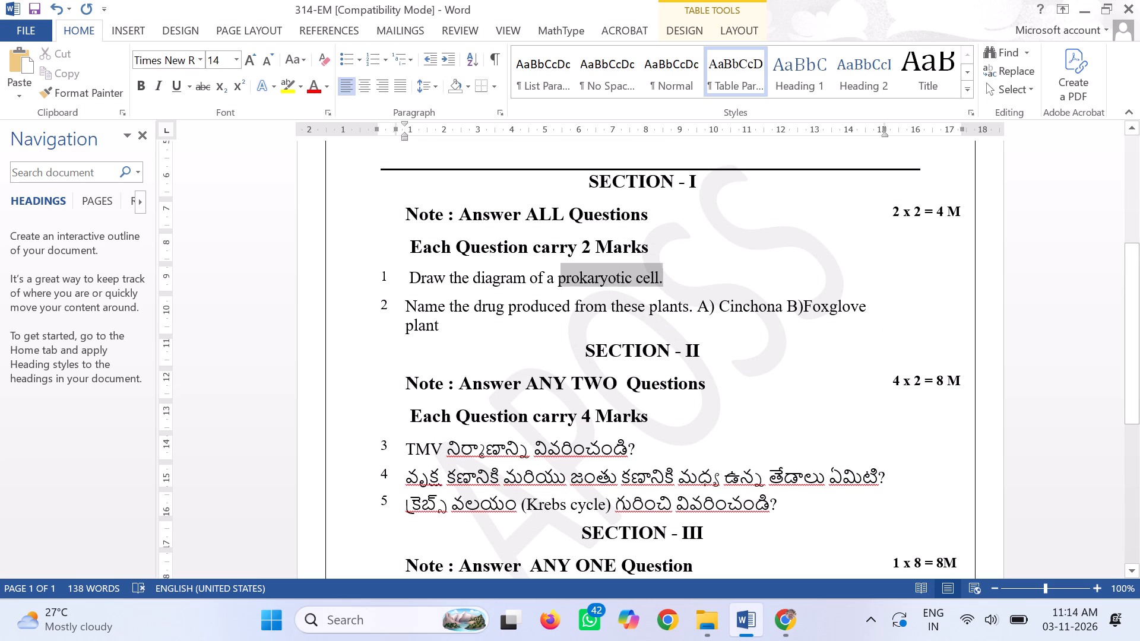
left_click_drag(569, 274, 419, 274)
key("ctrl+c")
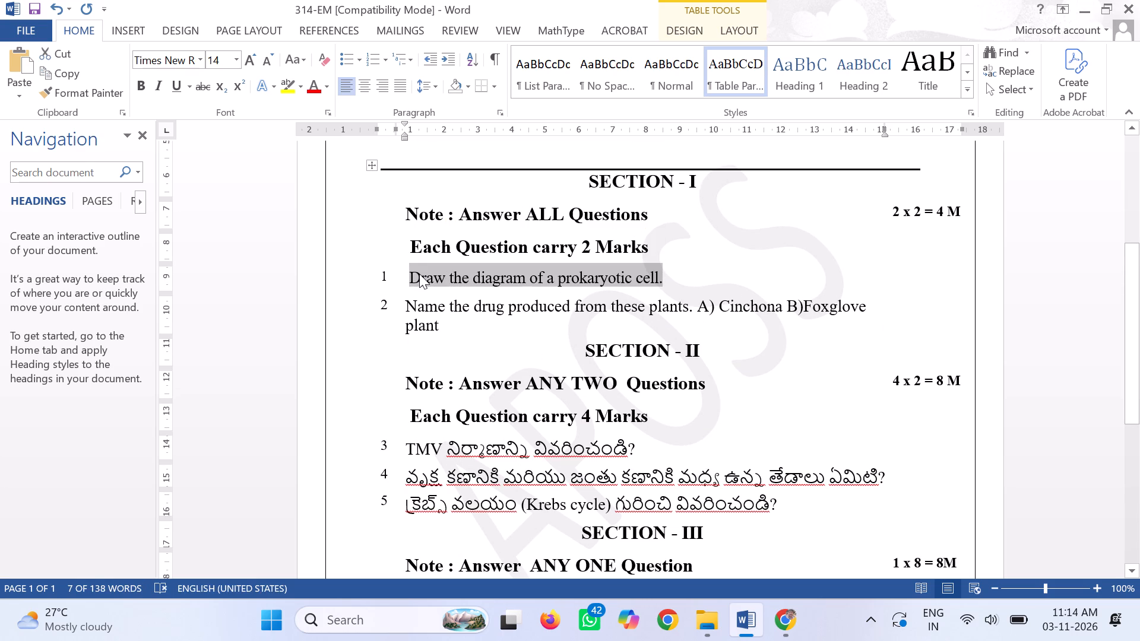
left_click(786, 634)
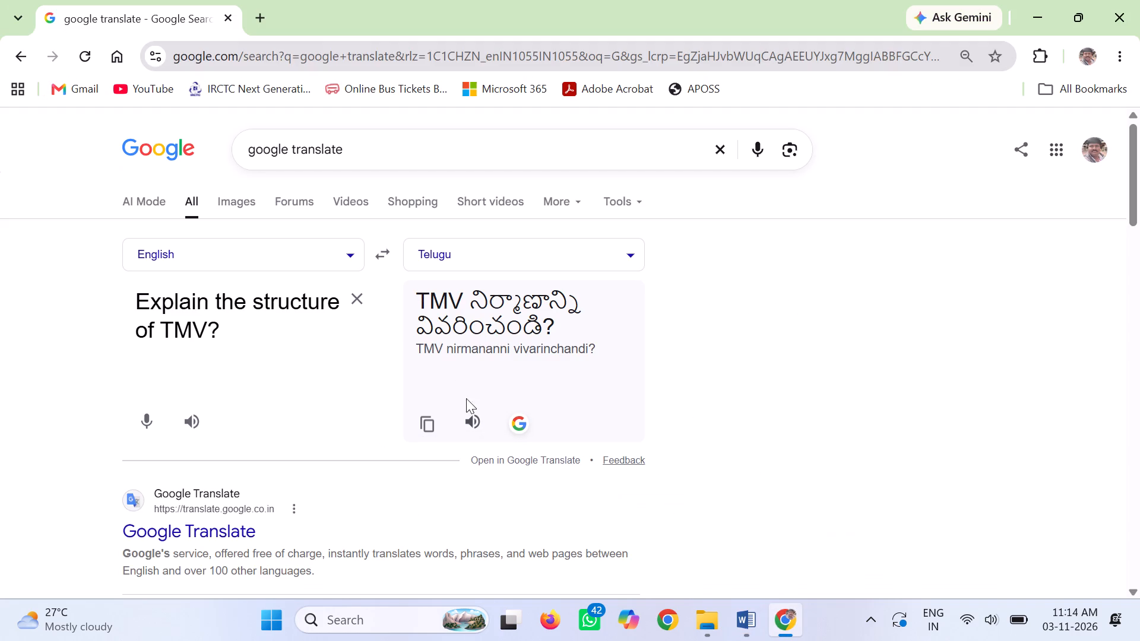
left_click(356, 303)
key("ctrl+v")
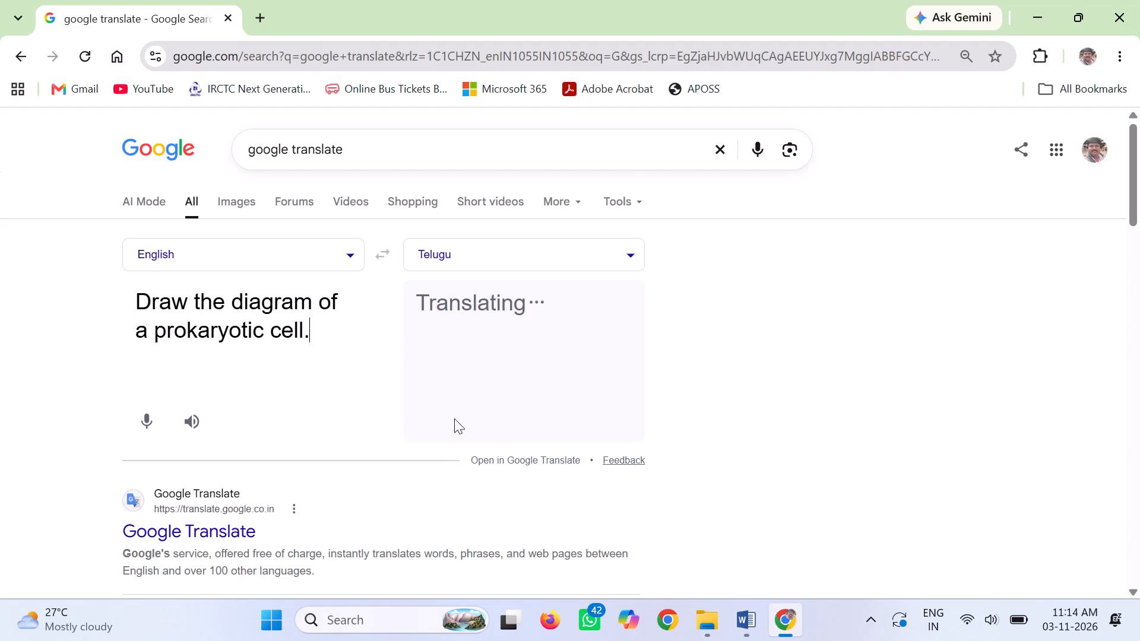
left_click(429, 424)
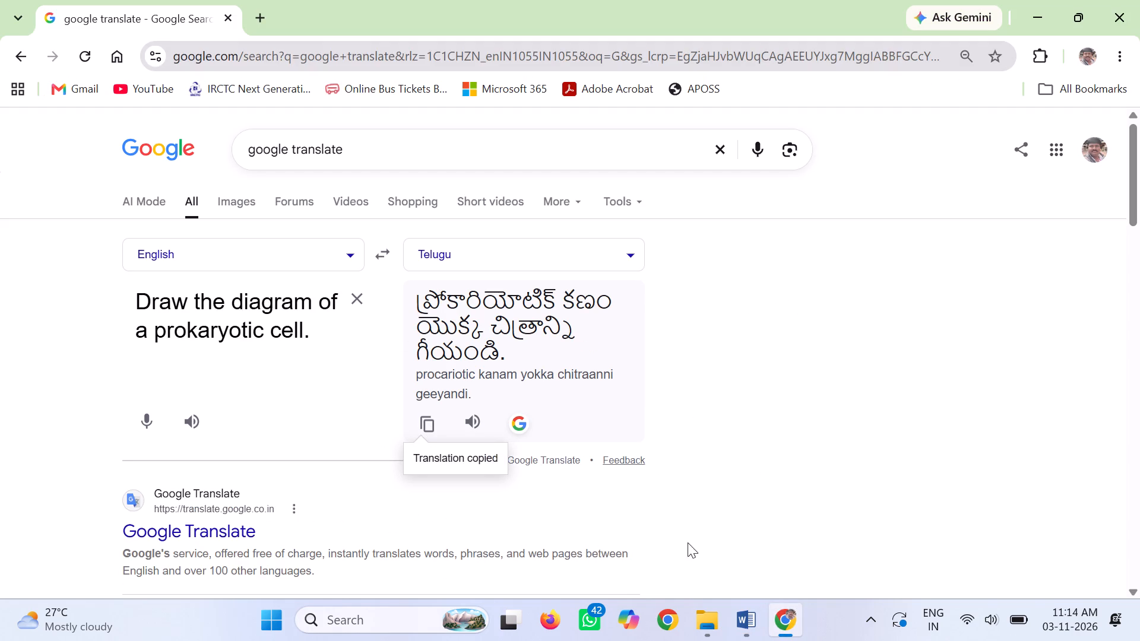
left_click(750, 620)
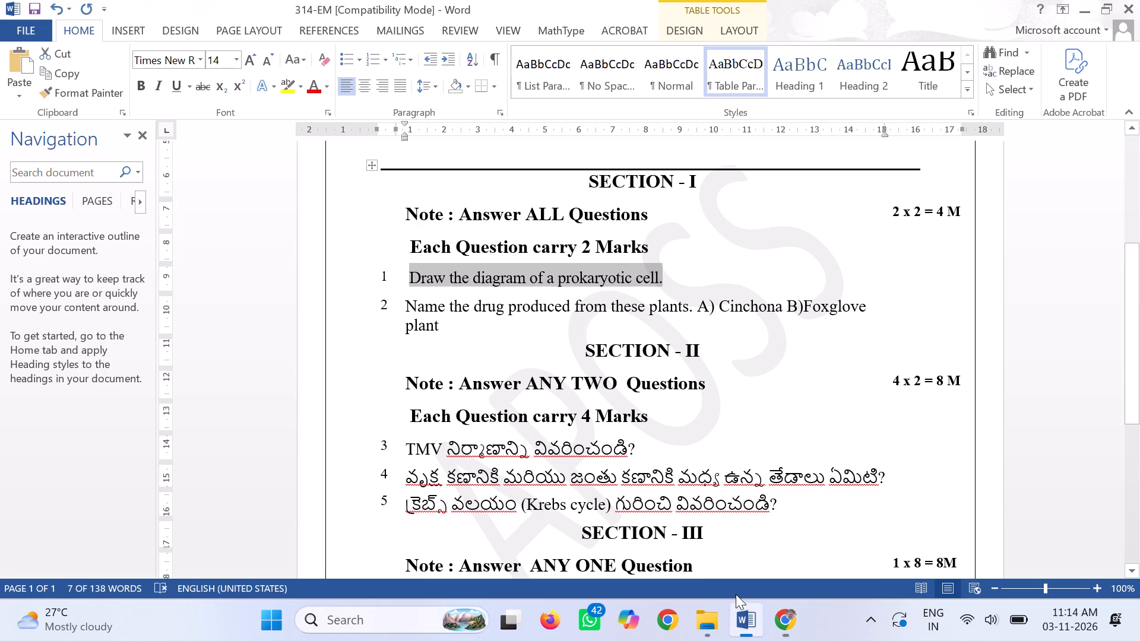
key("ctrl+v")
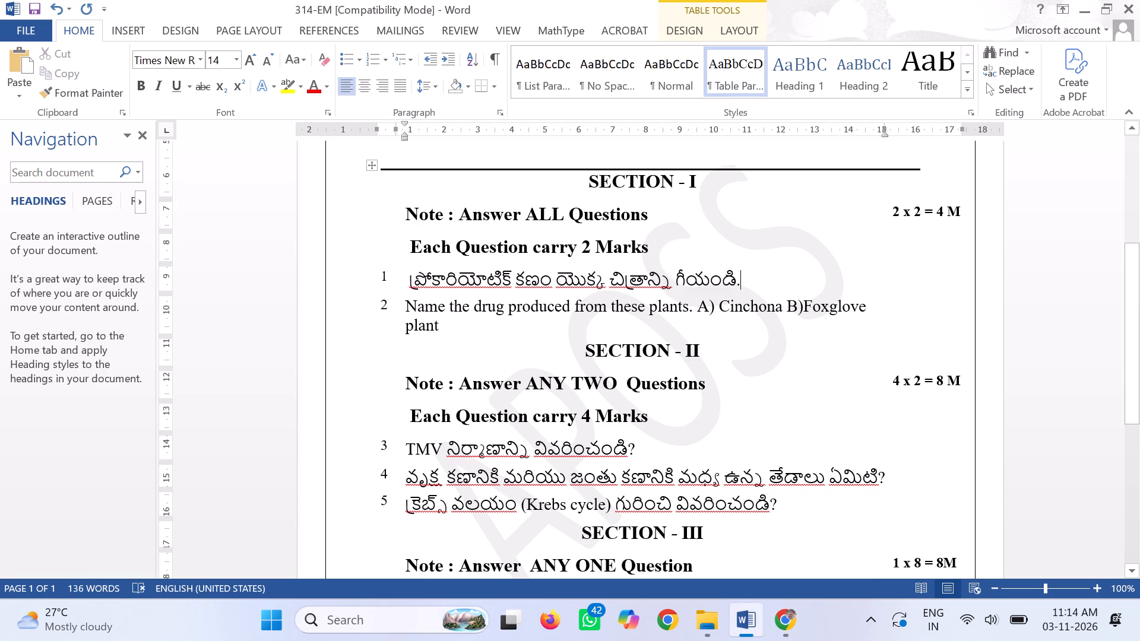
Translate question 2 about drugs from Cinchona and Foxglove into Telugu with Google Translate in Chrome and replace its English text in Word.
left_click_drag(456, 328, 435, 311)
left_click_drag(435, 311, 428, 306)
key("ctrl+c")
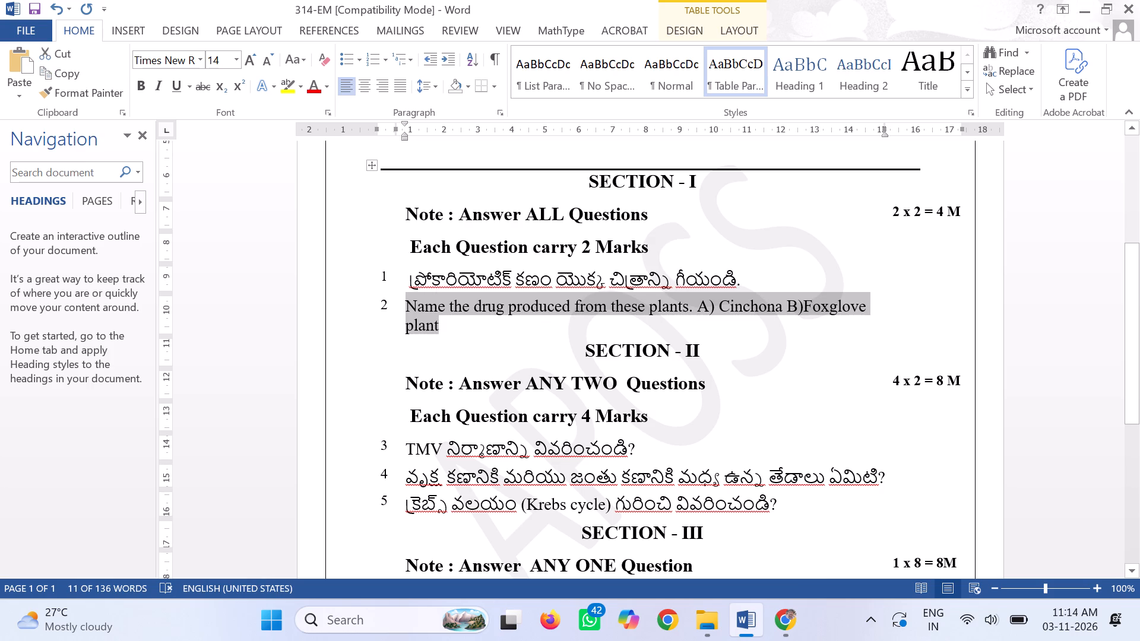
left_click(795, 615)
left_click(362, 291)
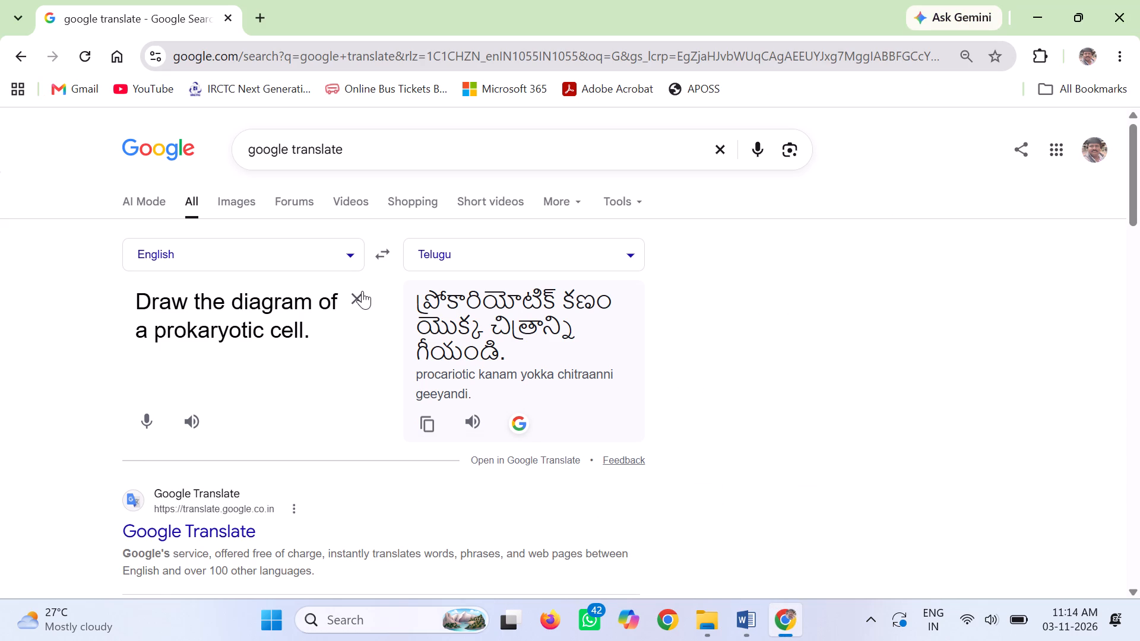
key("ctrl+v")
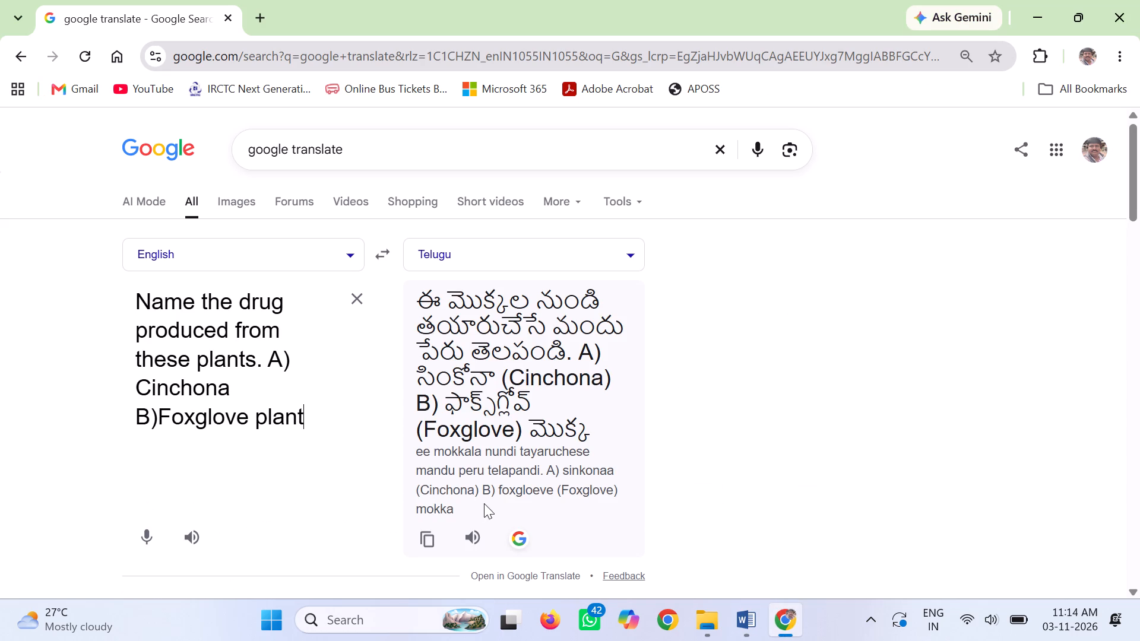
left_click(429, 542)
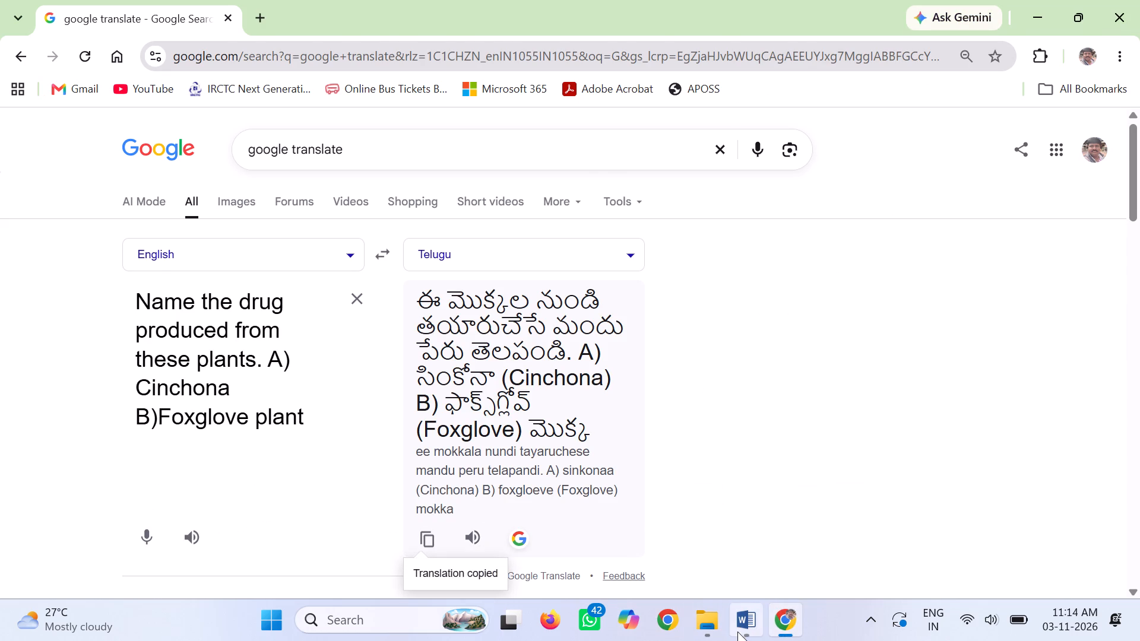
left_click(737, 629)
key("ctrl+v")
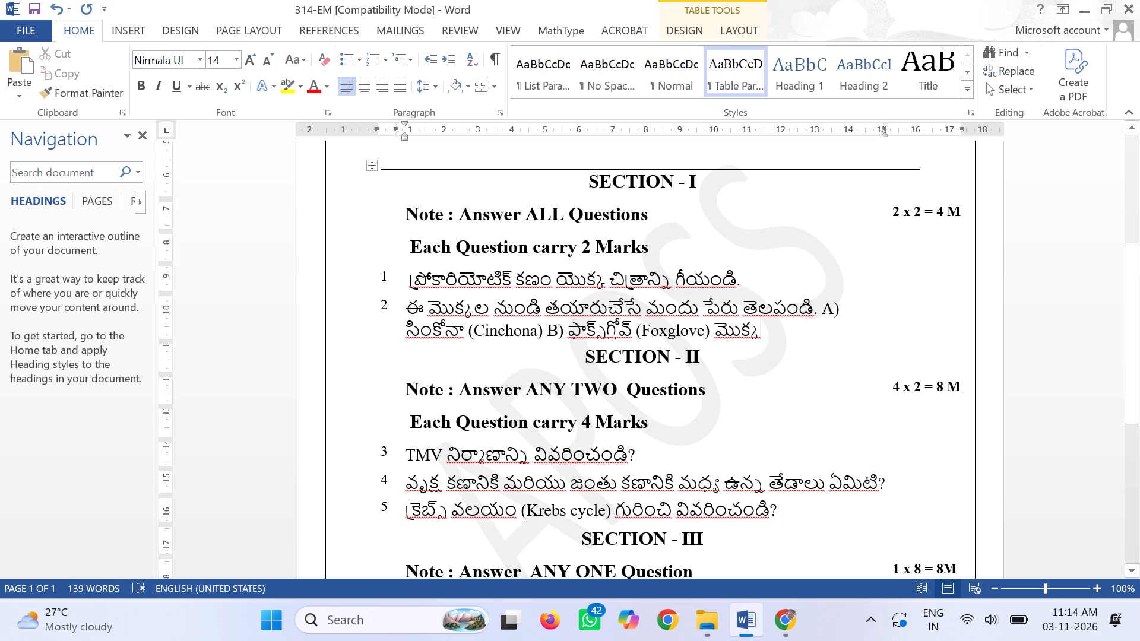
Move question 2's options A) and B) onto their own line and insert ten extra spaces before B).
left_click(819, 310)
key("Return")
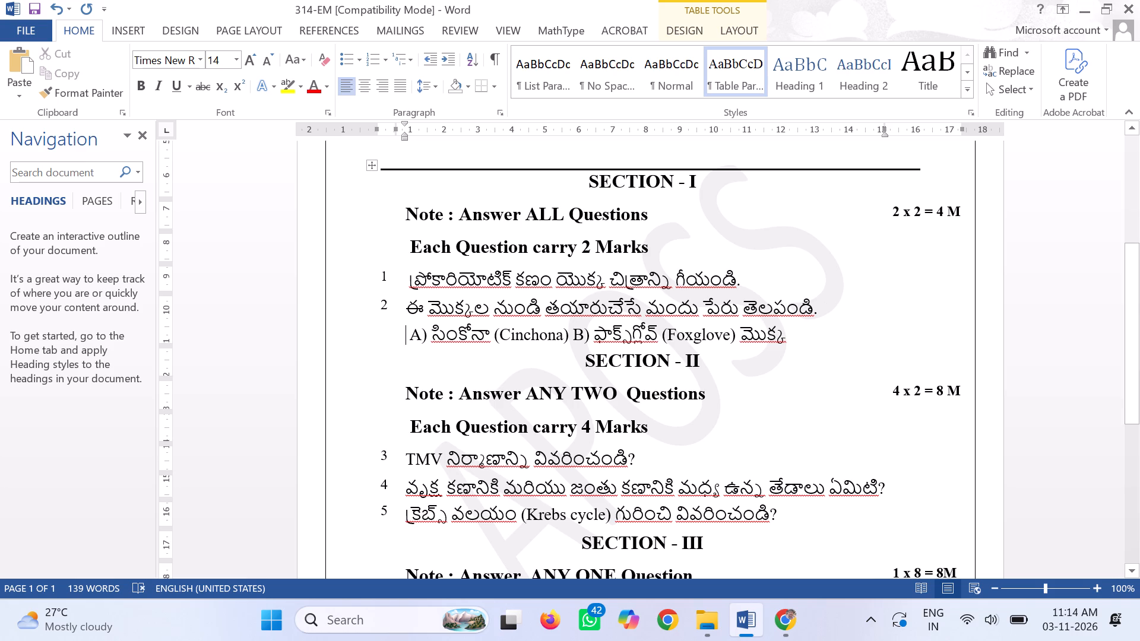
left_click(574, 331)
key("space")
key("space")
key("space")
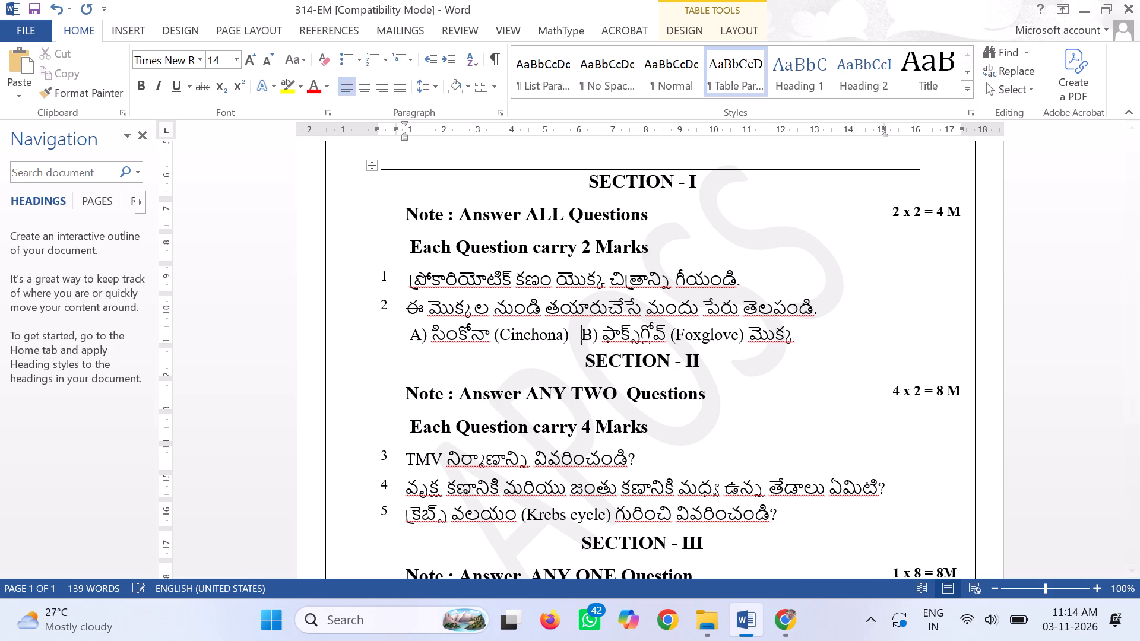
key("space")
key("space")
key("space")
key("space")
key("space")
key("space")
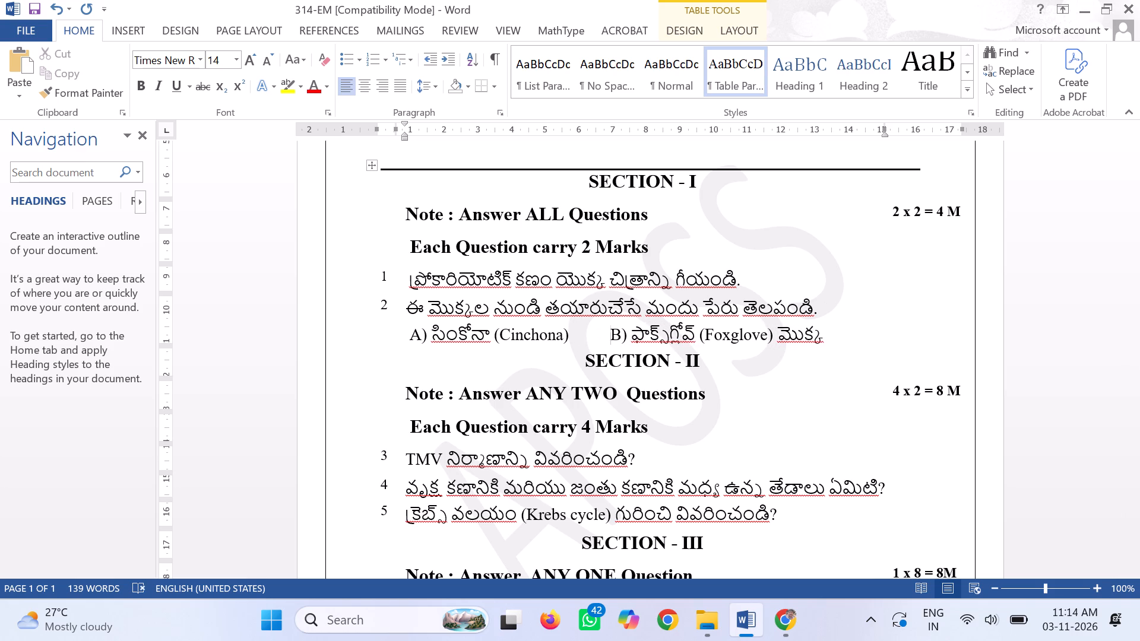
key("space")
Review the question paper from its header through Section III, checking the translated questions and the remaining English text.
left_click_drag(835, 335, 652, 306)
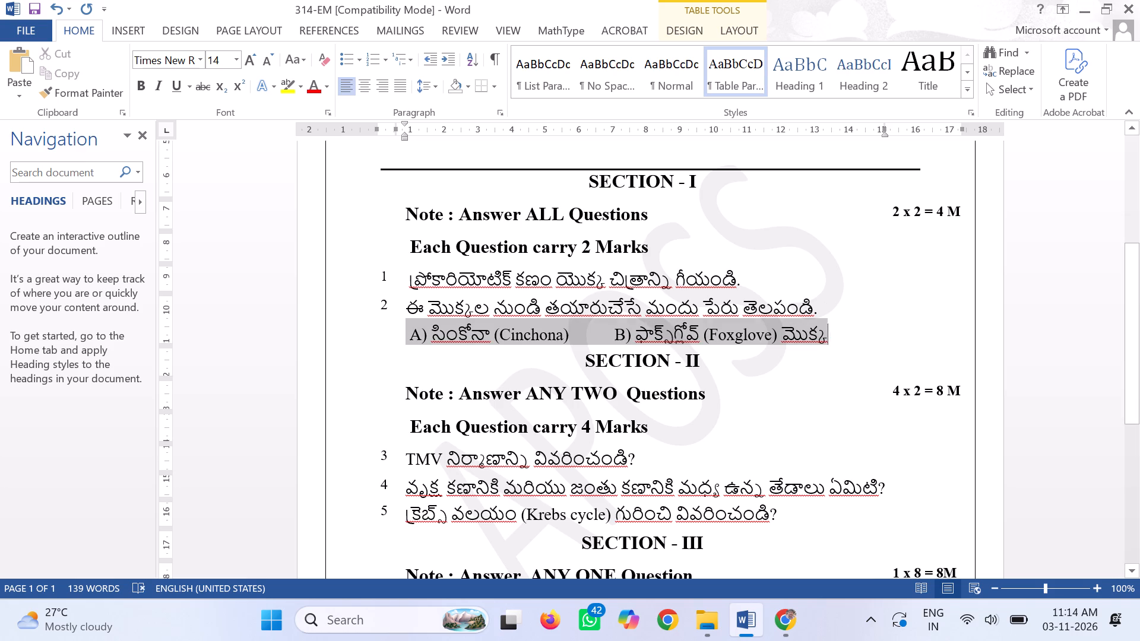
left_click_drag(652, 306, 493, 270)
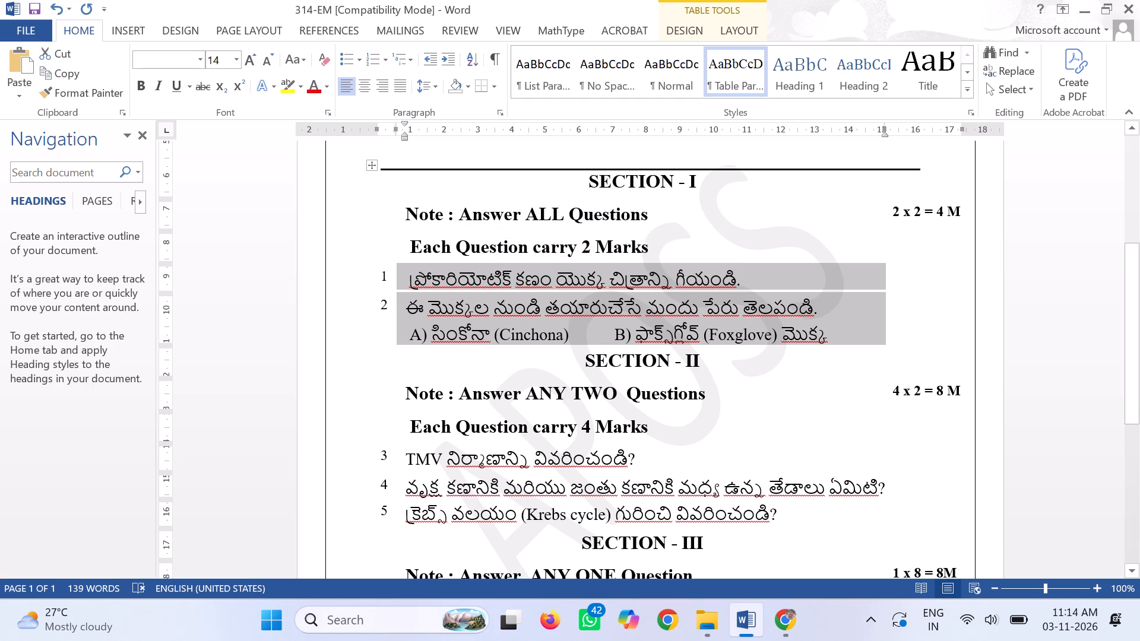
left_click(743, 363)
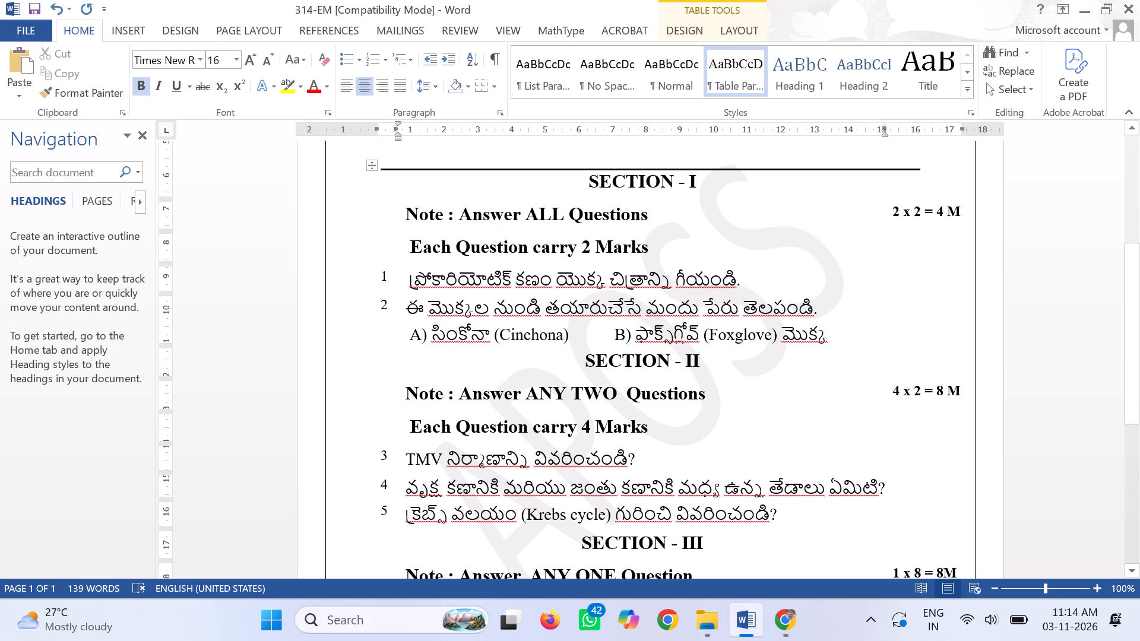
scroll(744, 363, "up", 2)
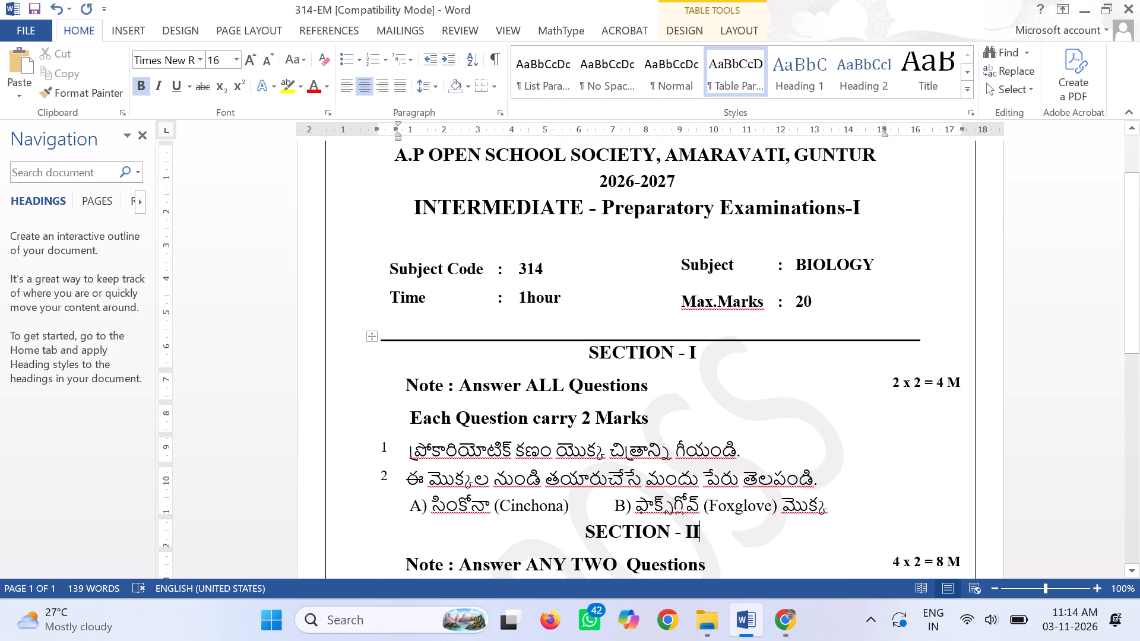
scroll(744, 363, "down", 3)
scroll(761, 389, "up", 2)
scroll(808, 487, "up", 2)
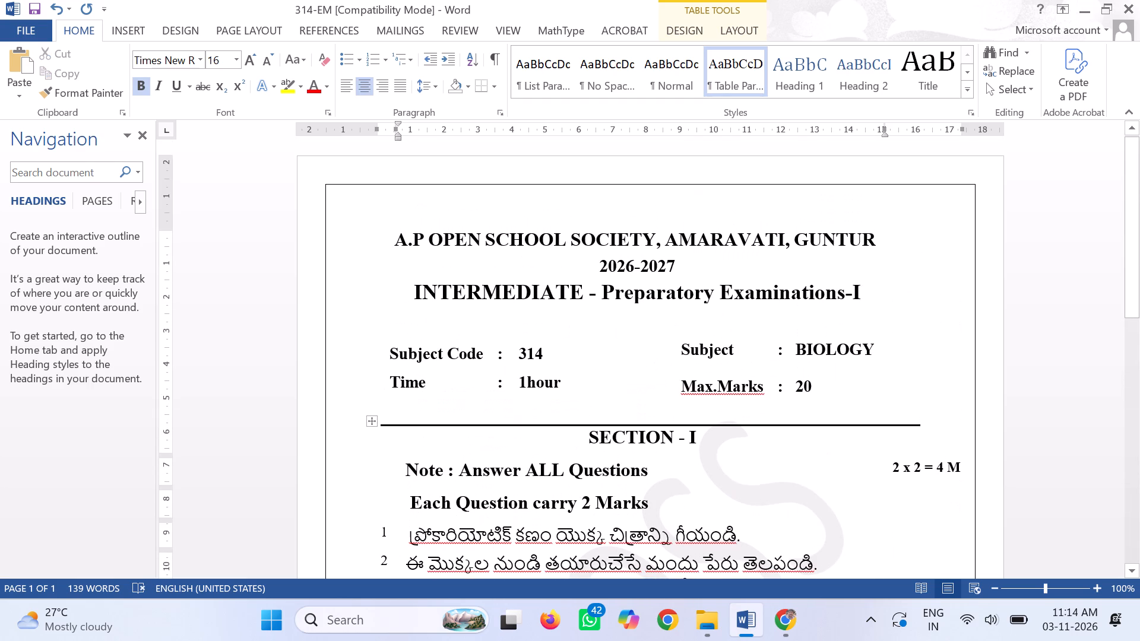
scroll(808, 487, "down", 5)
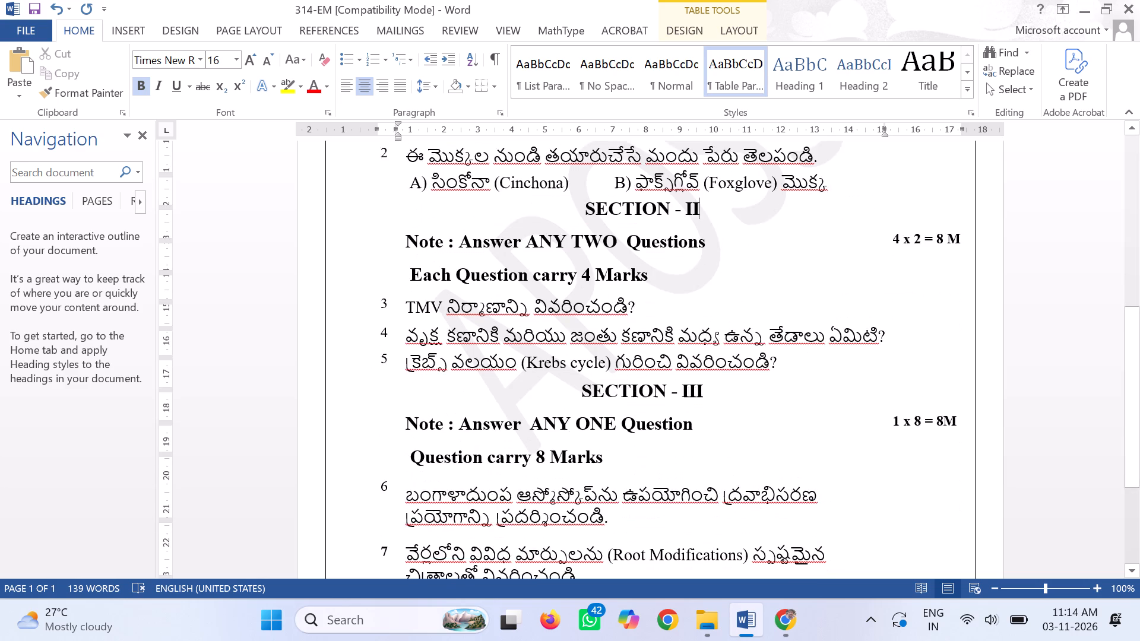
scroll(808, 487, "down", 2)
scroll(808, 487, "up", 2)
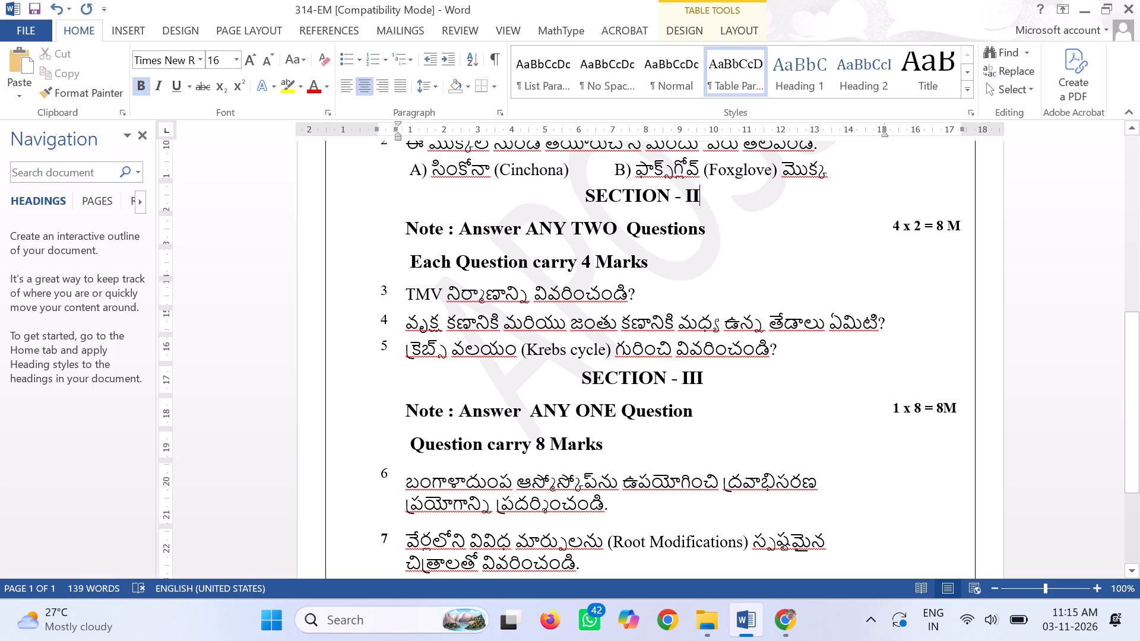
Translate Section III's "Question carry 8 Marks" into Telugu with Google Translate in Chrome and replace the English line in Word.
left_click_drag(613, 446, 468, 424)
left_click(629, 453)
left_click_drag(629, 453, 619, 452)
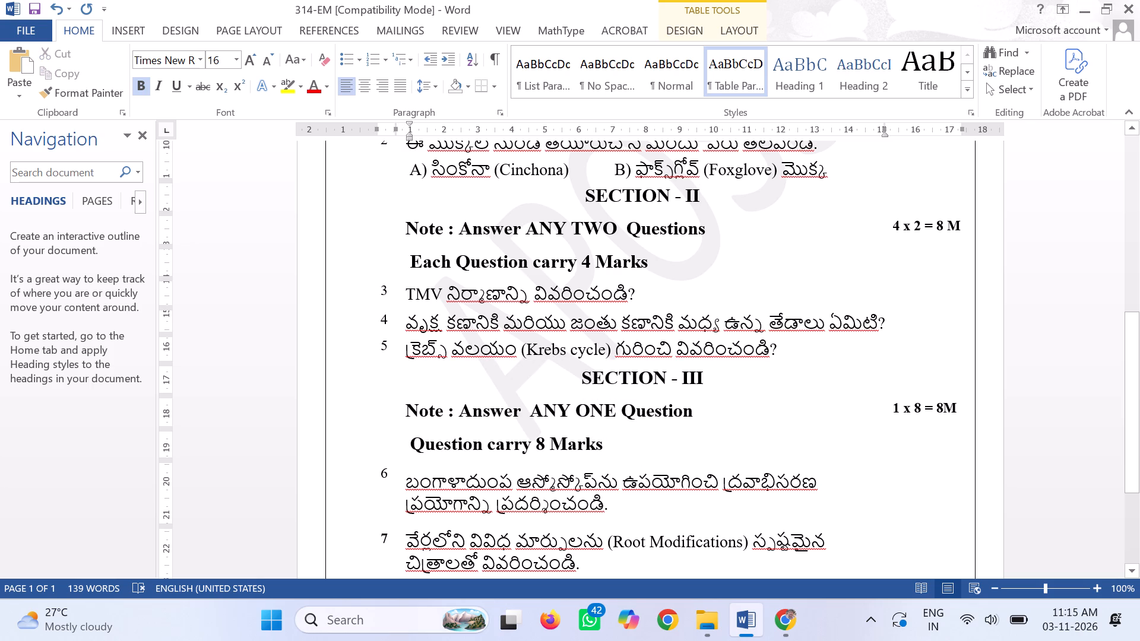
left_click_drag(619, 452, 436, 446)
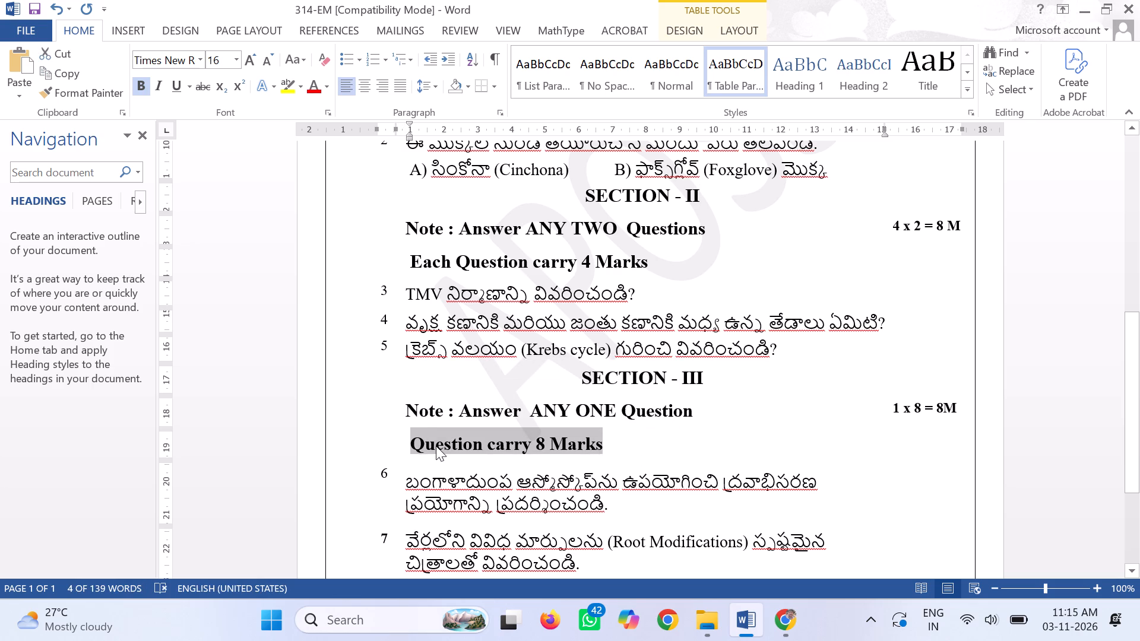
key("ctrl+c")
left_click(784, 618)
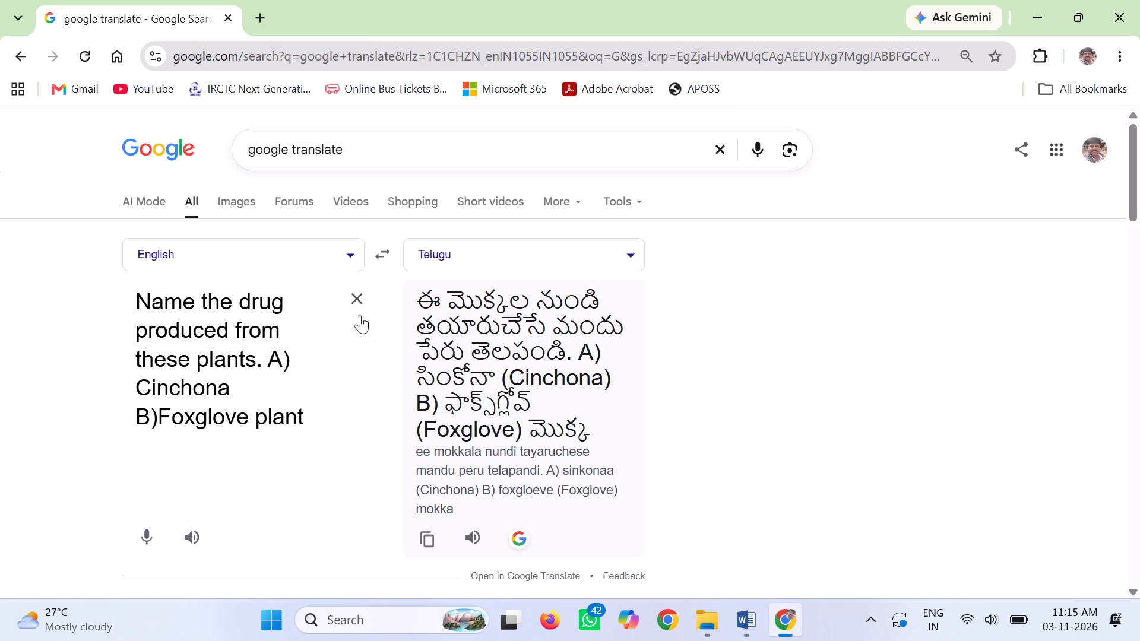
left_click(356, 297)
key("ctrl+v")
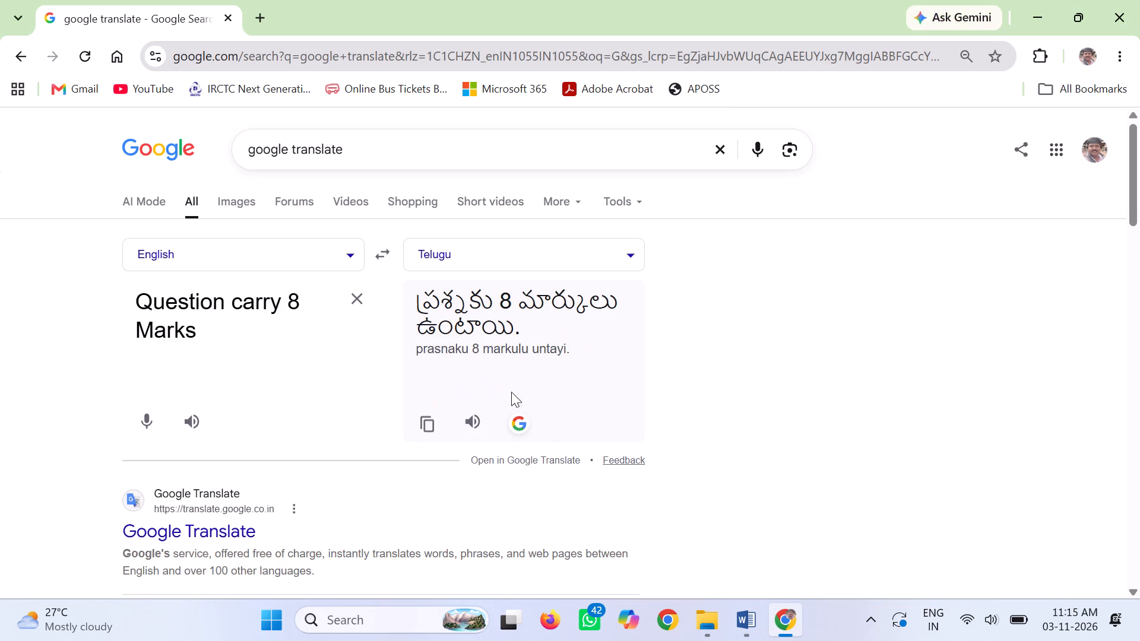
left_click(431, 427)
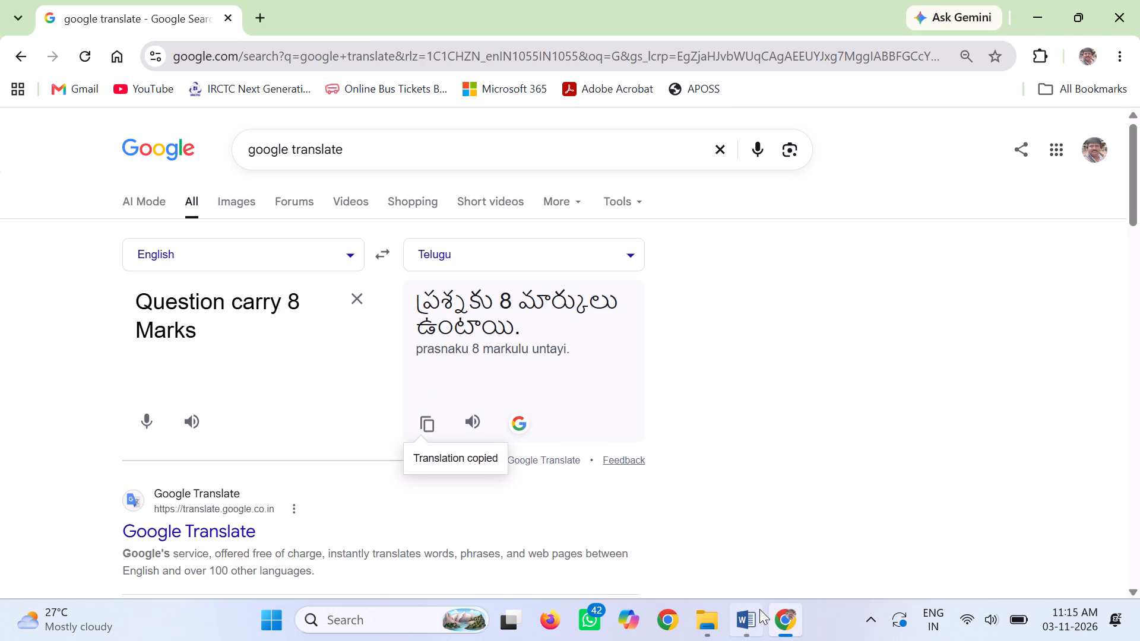
left_click(752, 622)
key("ctrl+v")
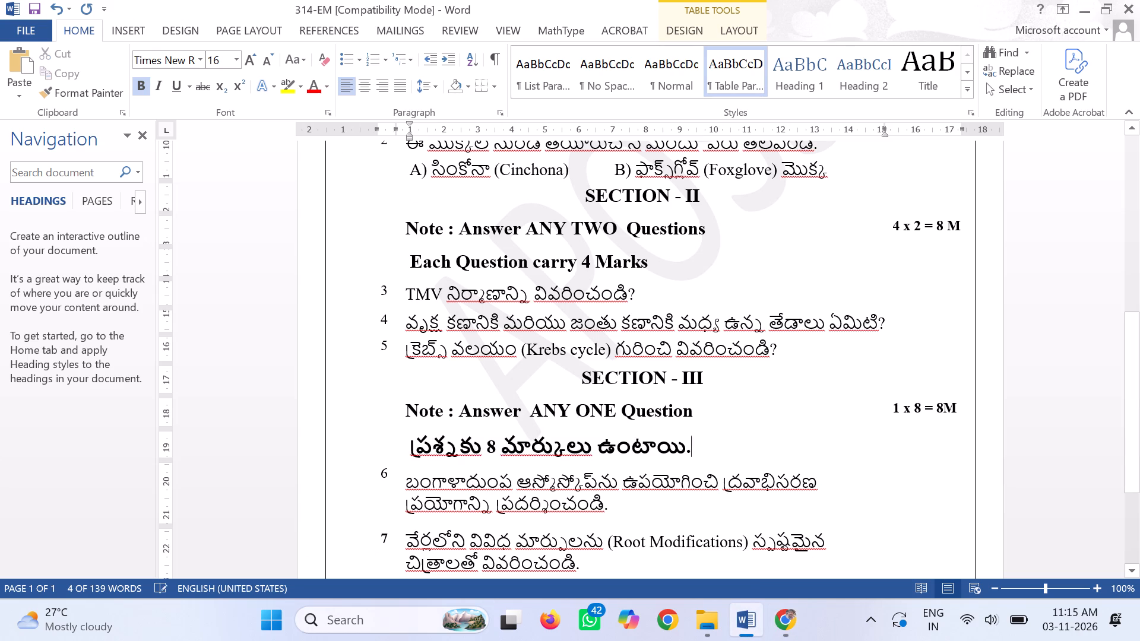
Translate Section III's "Answer ANY ONE Question" into Telugu with Google Translate in Chrome and replace the English text in Word.
left_click_drag(716, 420, 477, 412)
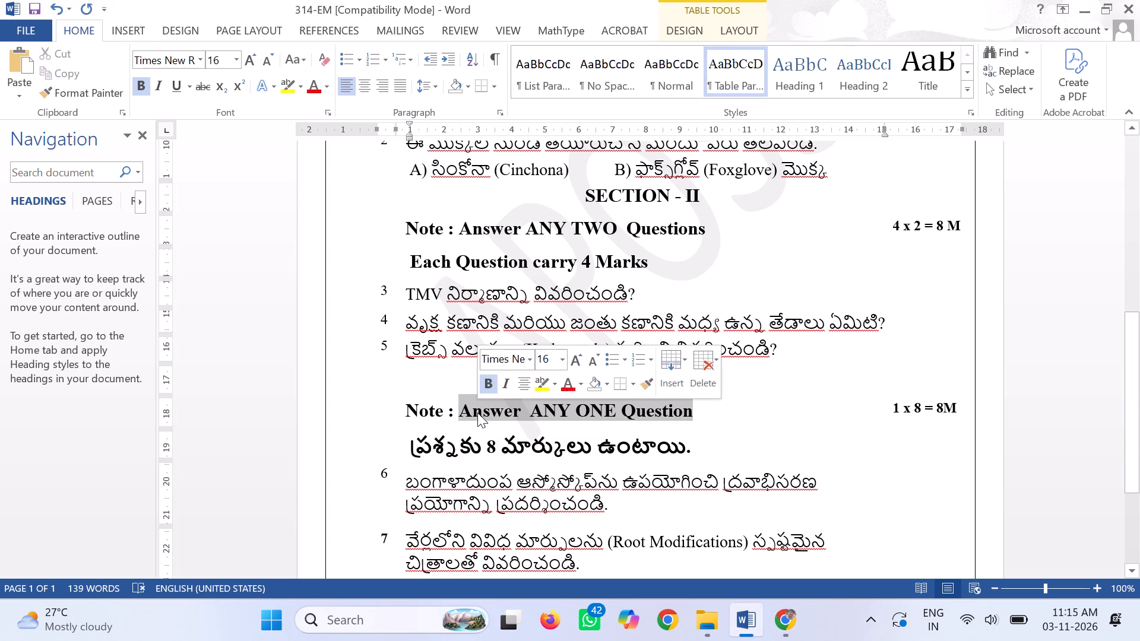
key("ctrl+c")
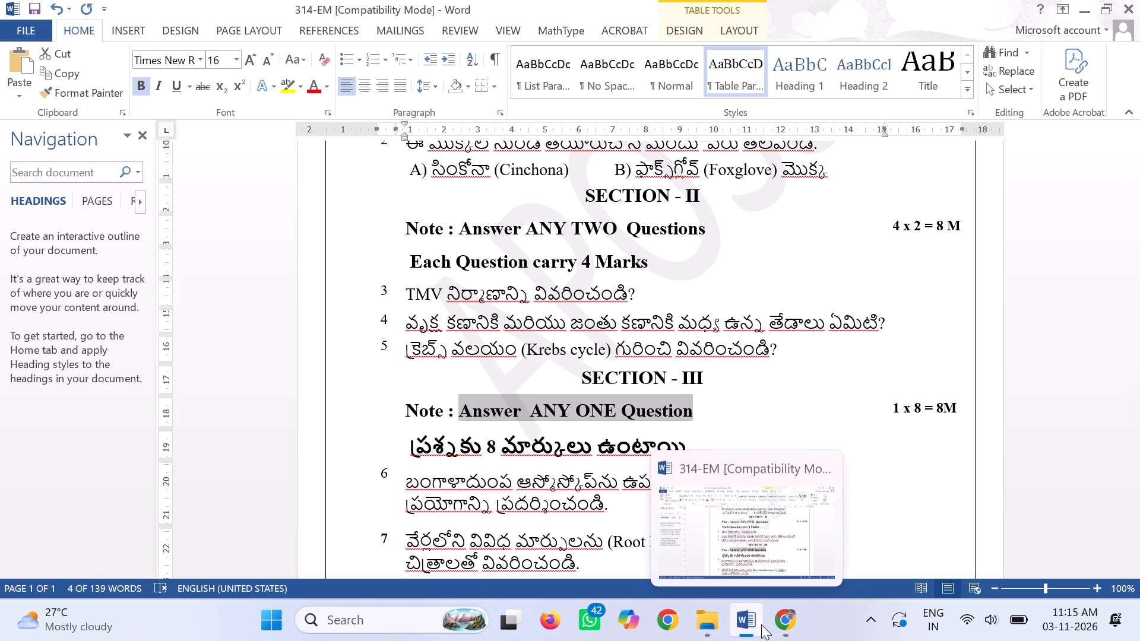
left_click(781, 619)
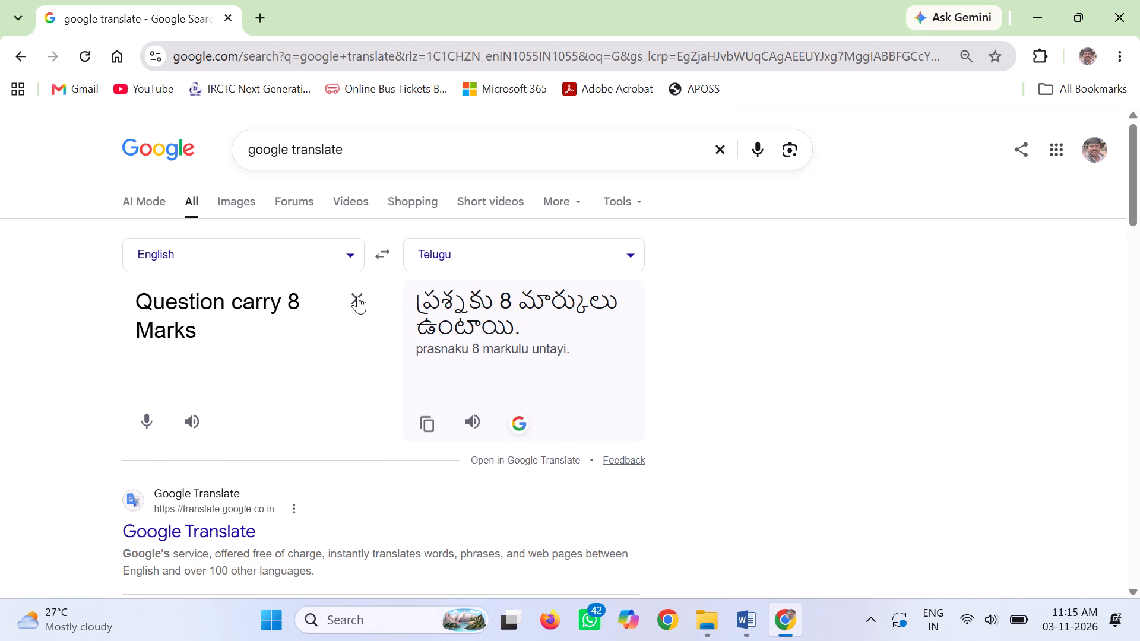
left_click(354, 298)
key("ctrl+v")
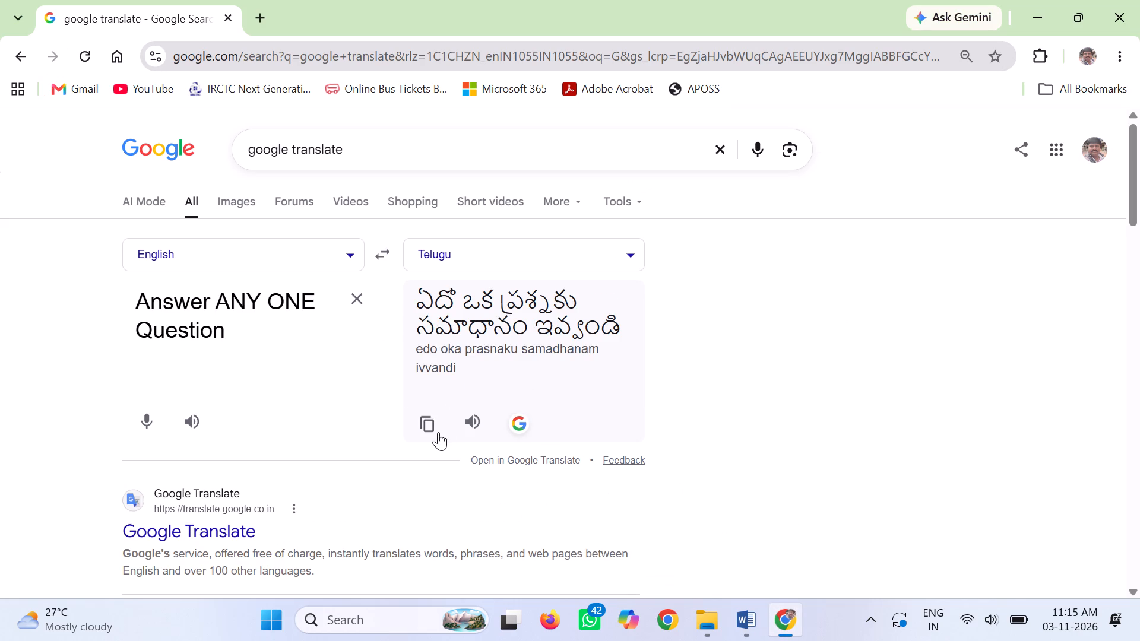
left_click(428, 429)
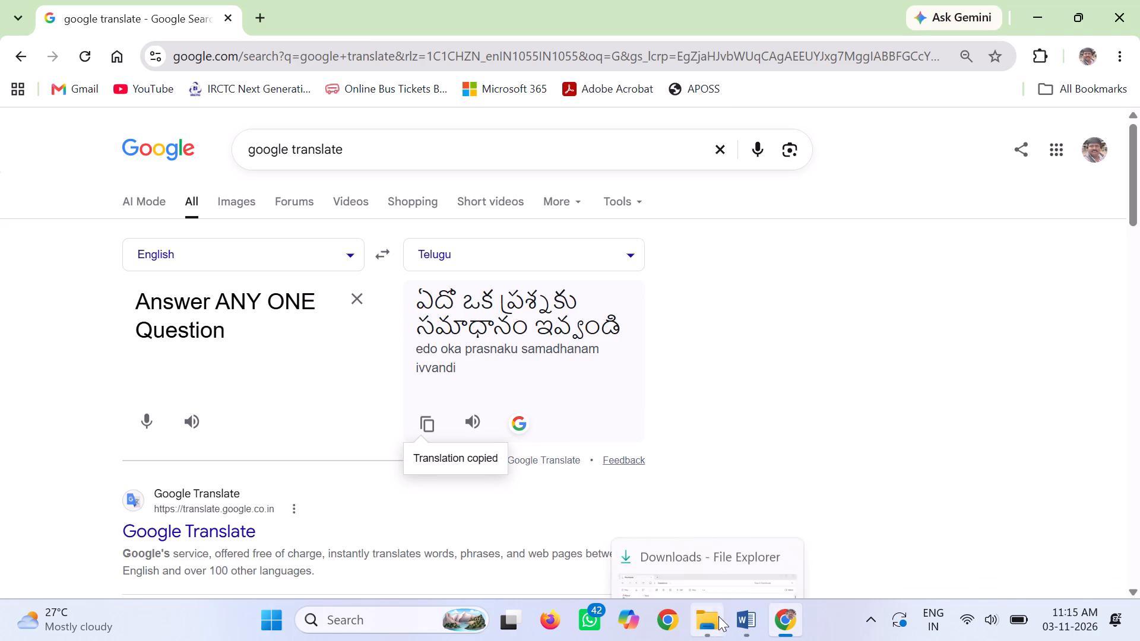
left_click(742, 624)
key("ctrl+v")
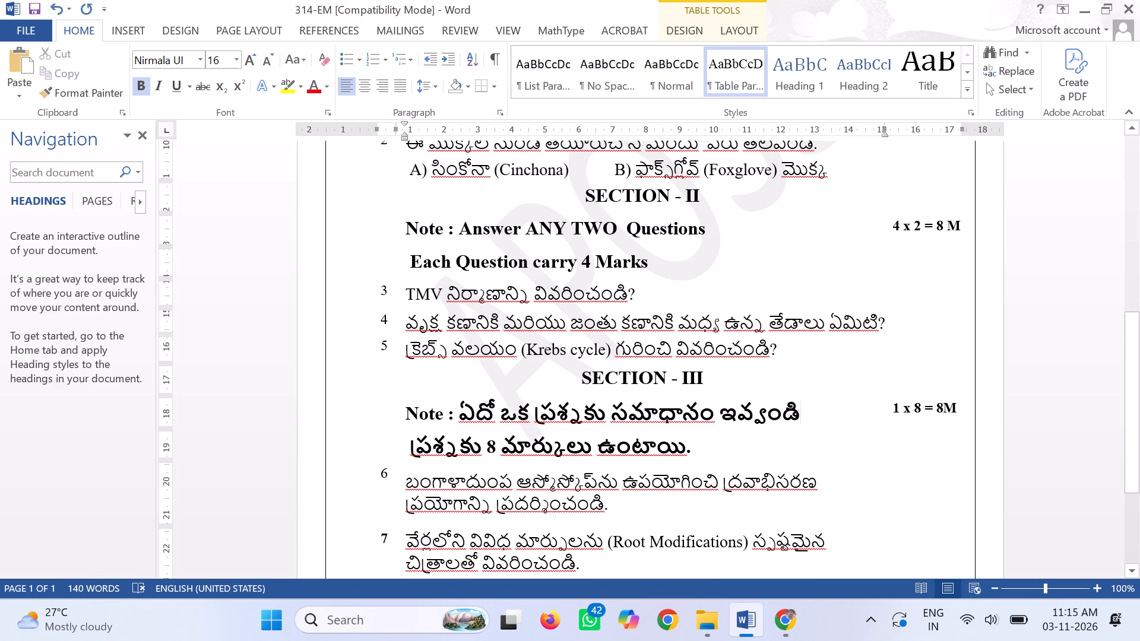
Reduce the font size of Section III's two Telugu instruction lines to 14.
left_click_drag(695, 456, 549, 419)
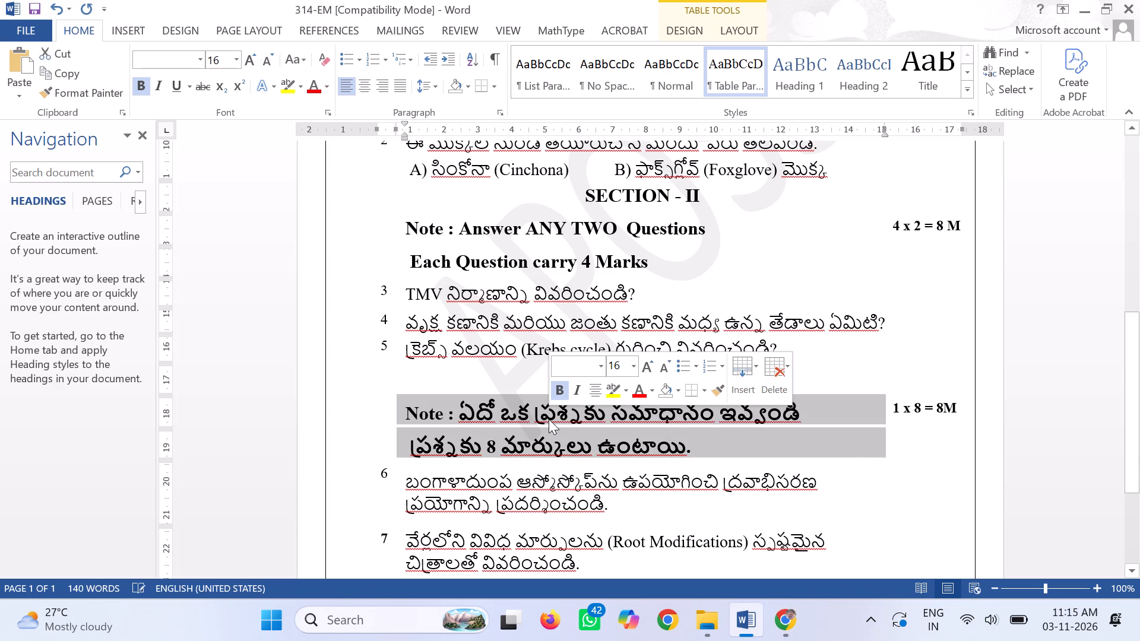
left_click(663, 369)
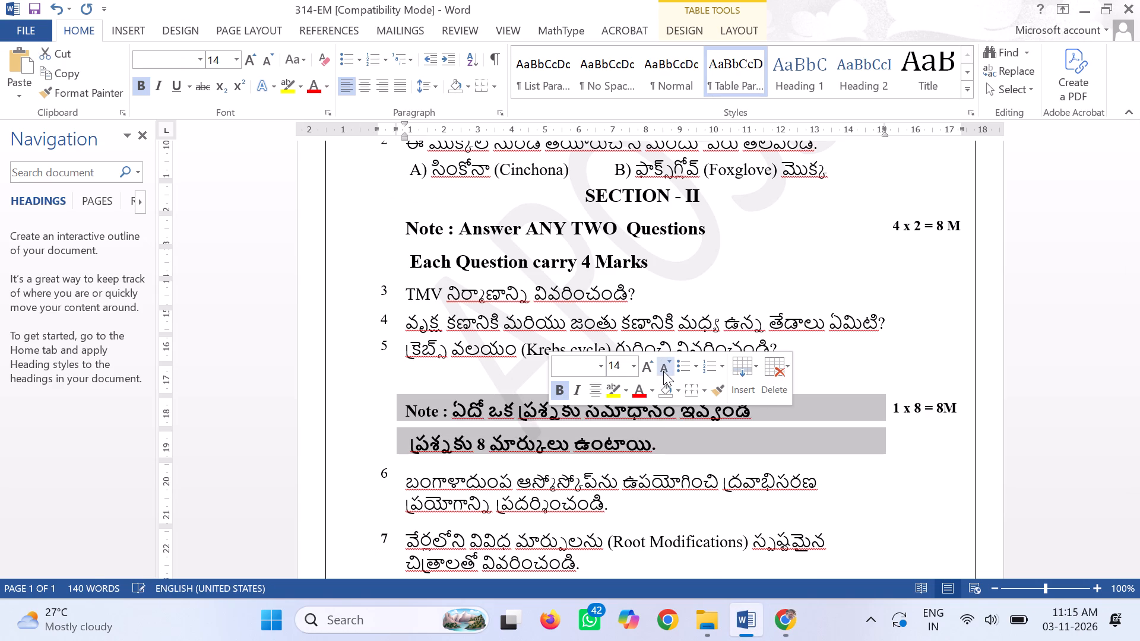
left_click(660, 447)
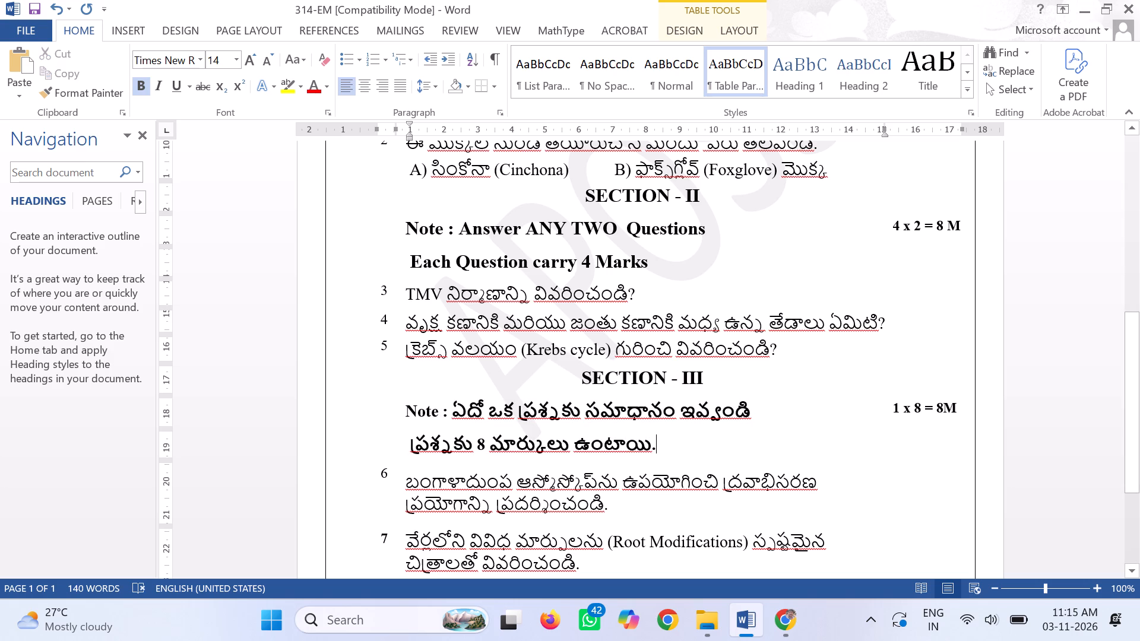
left_click_drag(665, 446, 407, 439)
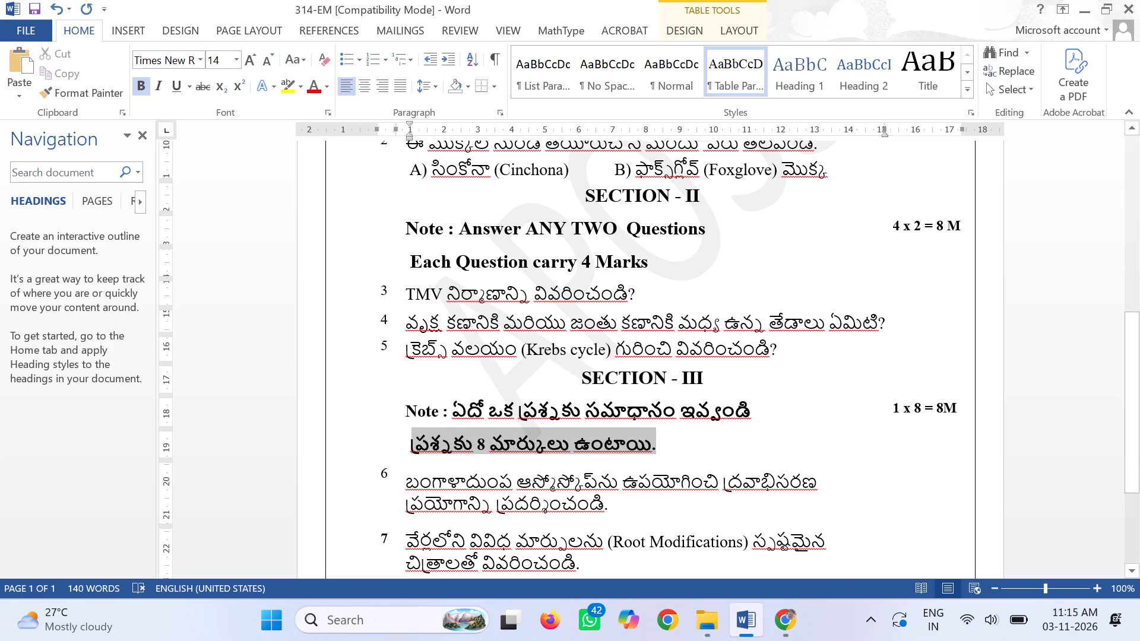
left_click_drag(407, 439, 405, 440)
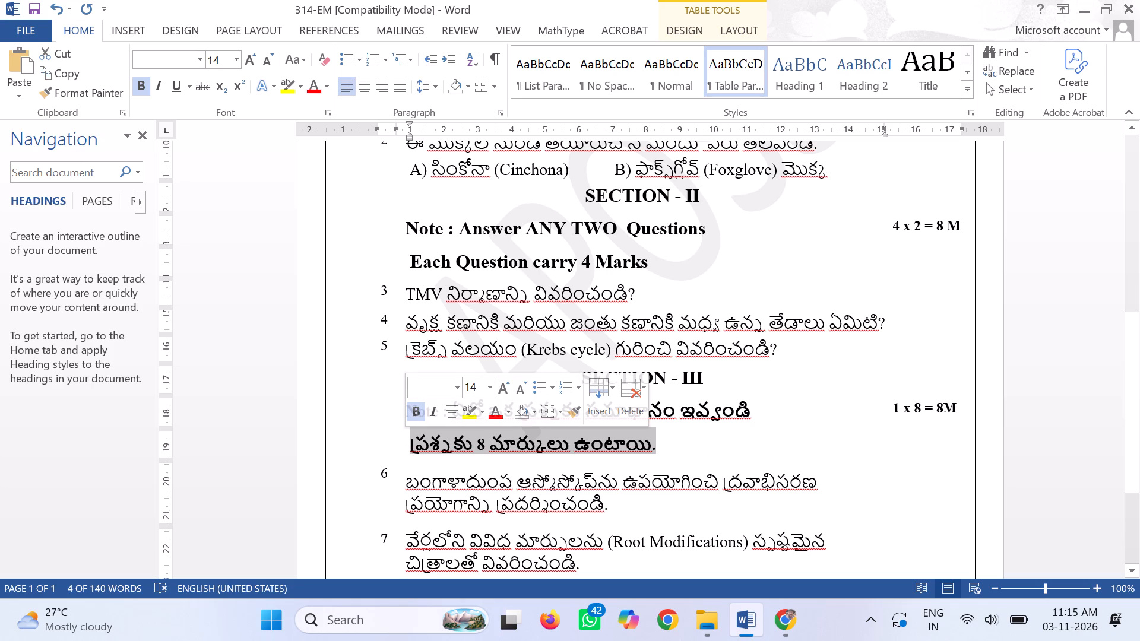
Translate Section II's "Each Question carry 4 Marks" into Telugu with Google Translate in Chrome and replace the English line in Word.
left_click(681, 264)
left_click_drag(681, 264, 411, 256)
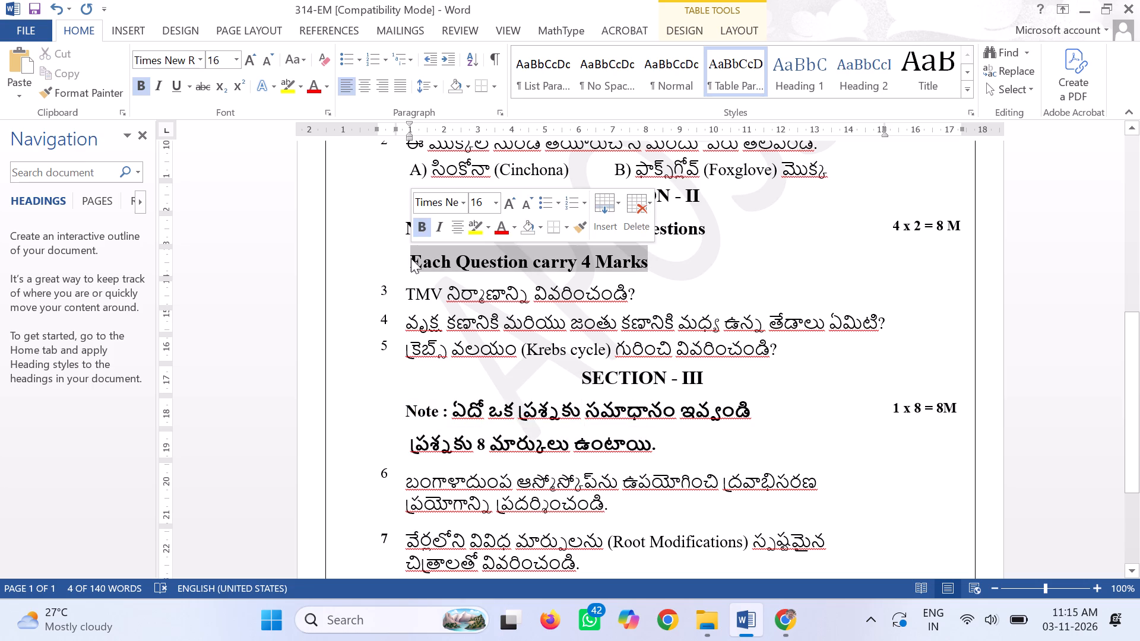
key("ctrl+c")
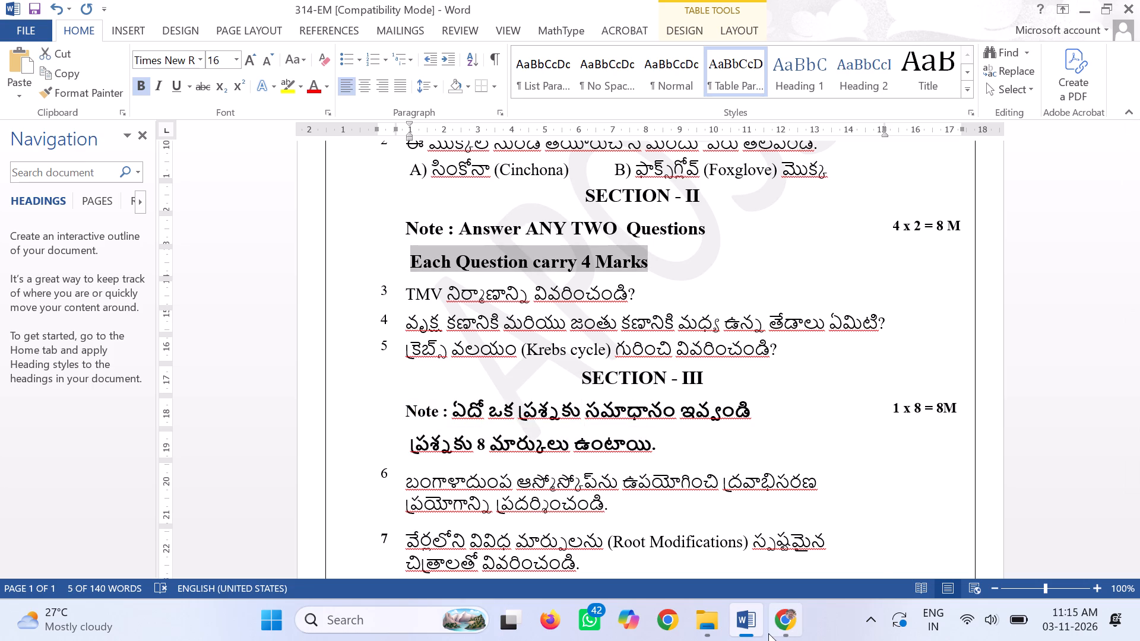
left_click(789, 616)
left_click(355, 300)
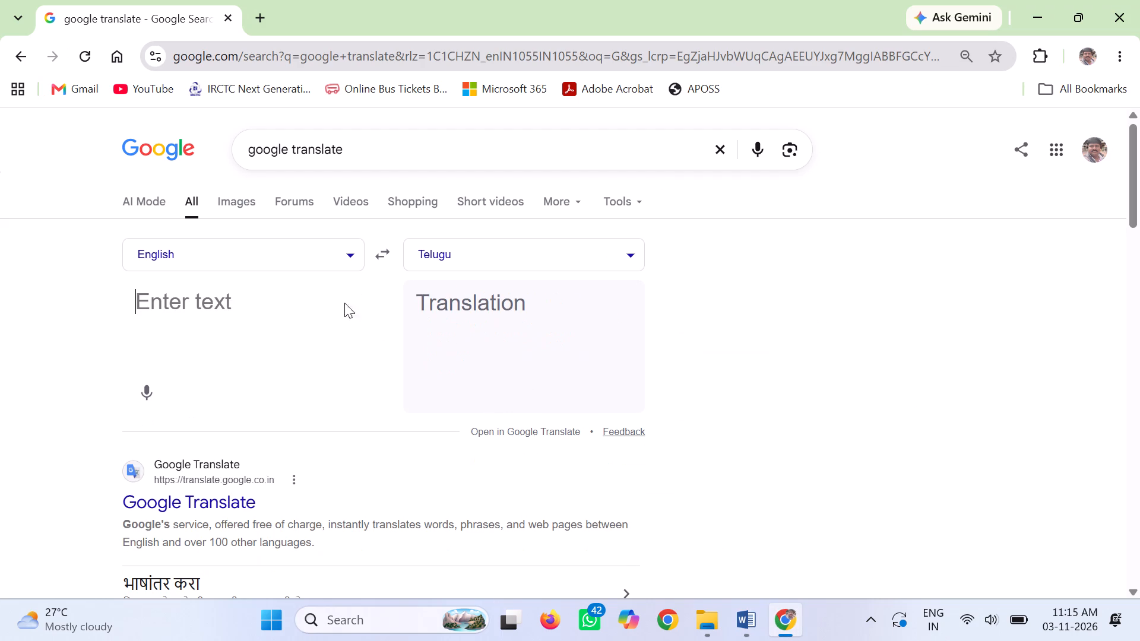
key("ctrl+v")
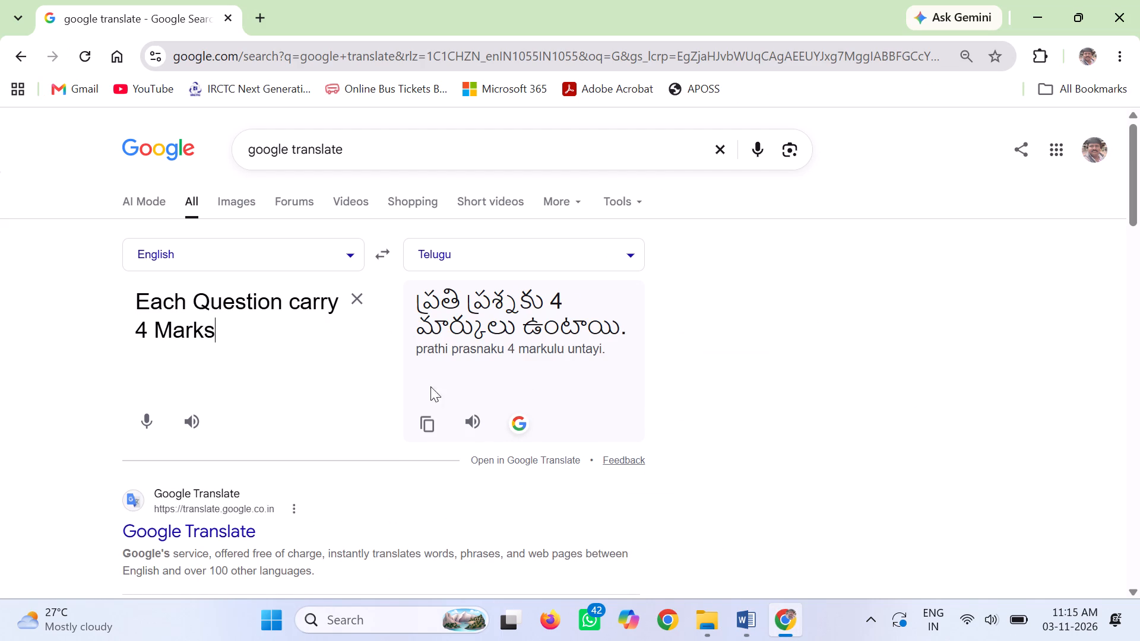
left_click(423, 423)
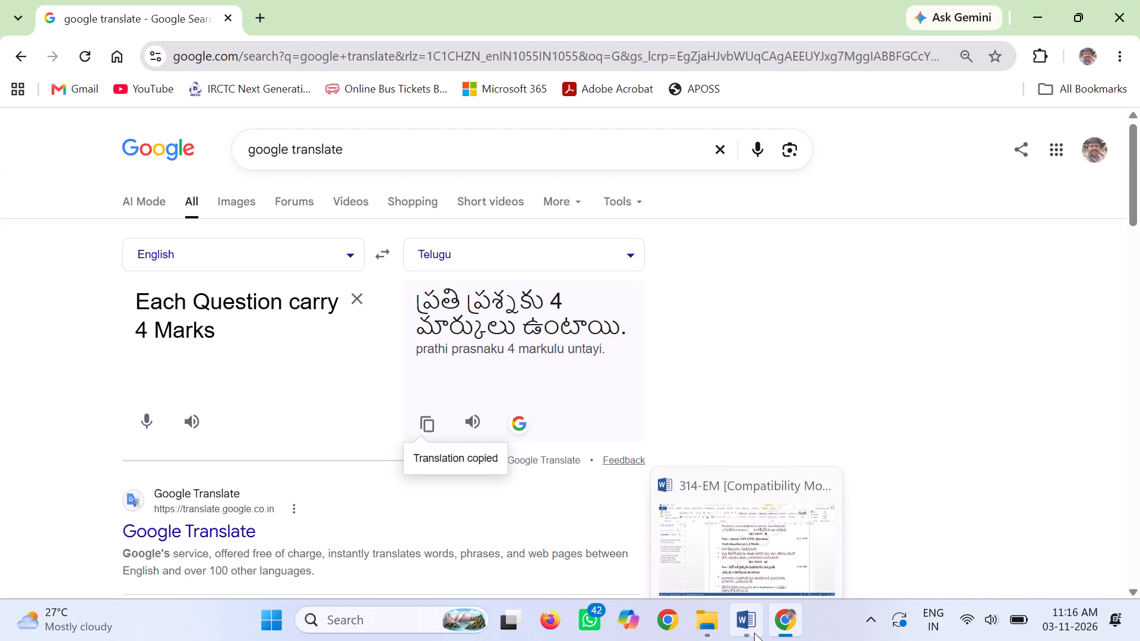
left_click(750, 626)
key("ctrl+v")
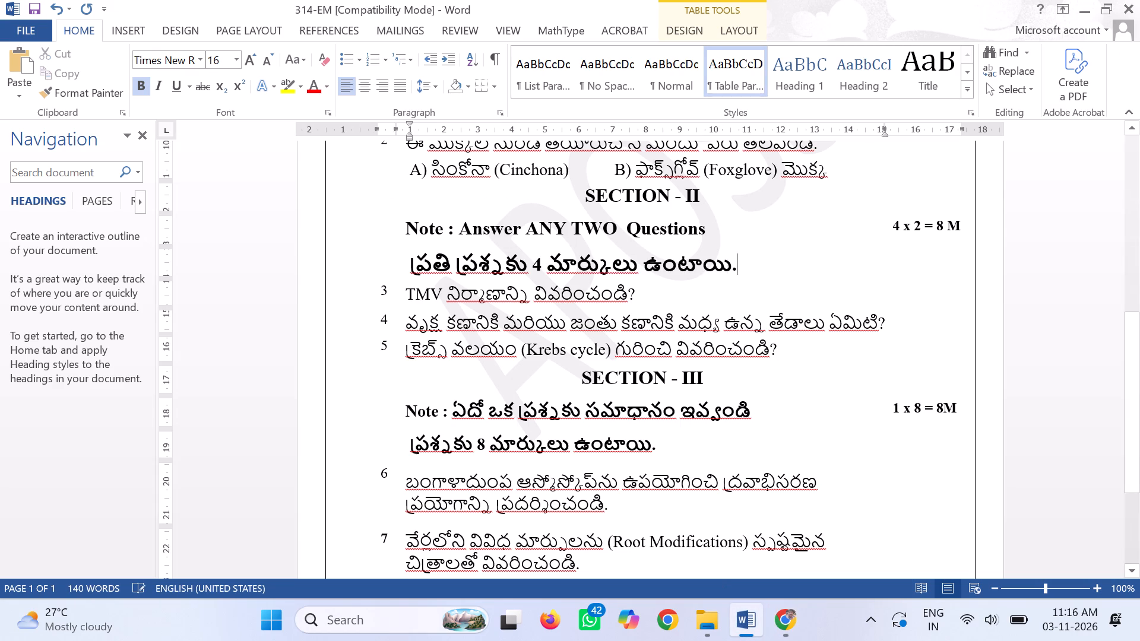
Translate Section II's "Answer ANY TWO Questions" into Telugu with Google Translate in Chrome and replace the English text in Word.
left_click_drag(755, 256, 601, 254)
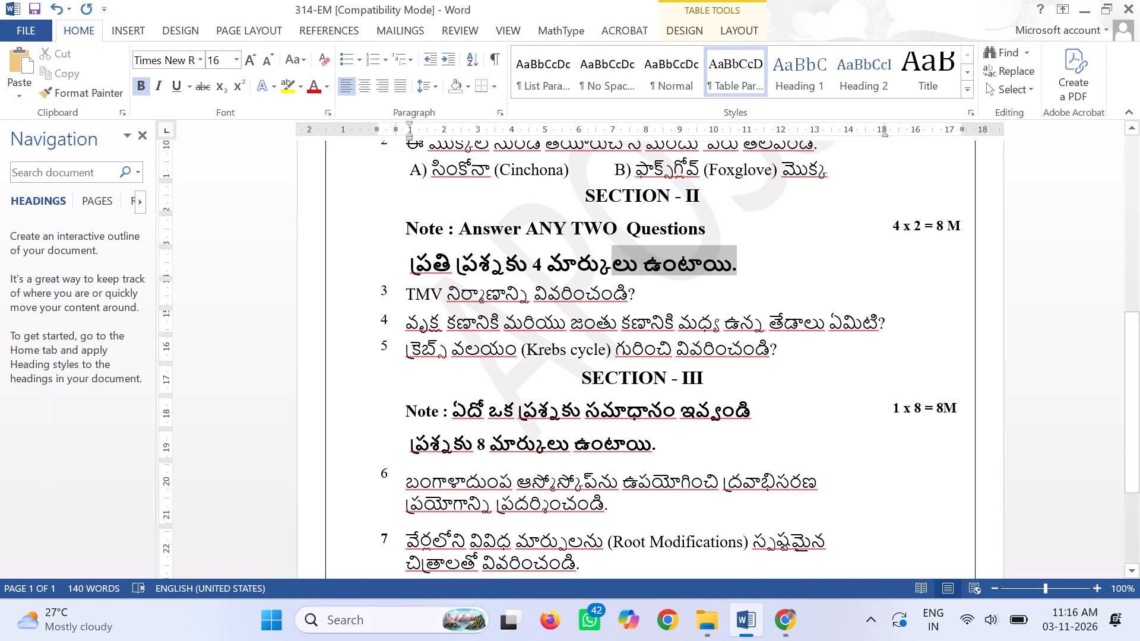
left_click_drag(601, 254, 449, 262)
left_click(705, 234)
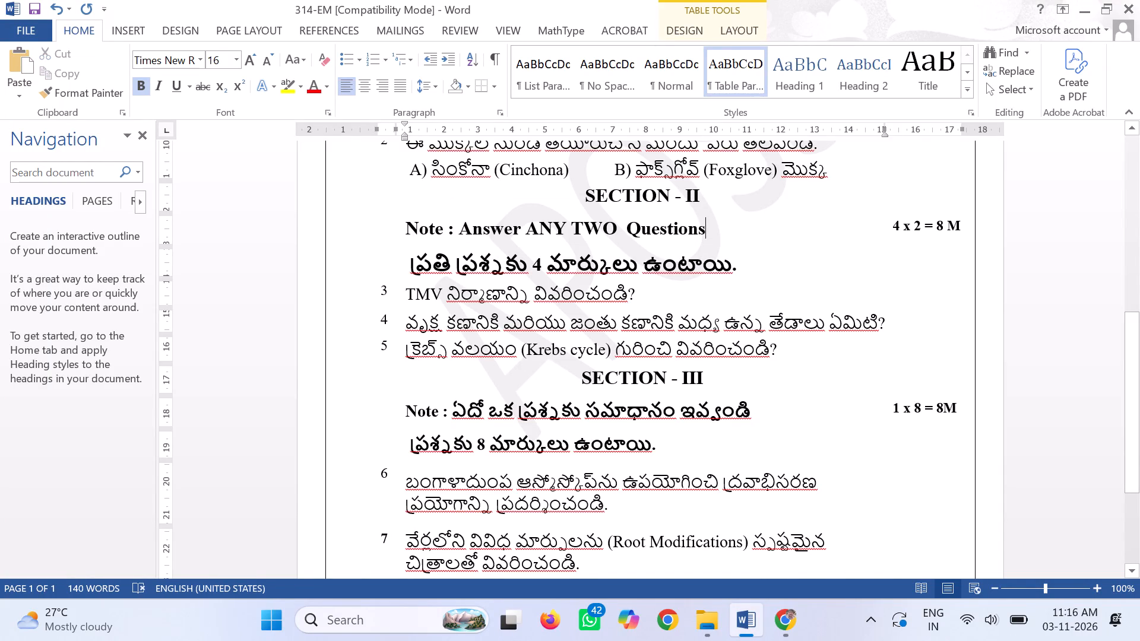
left_click_drag(714, 233, 497, 227)
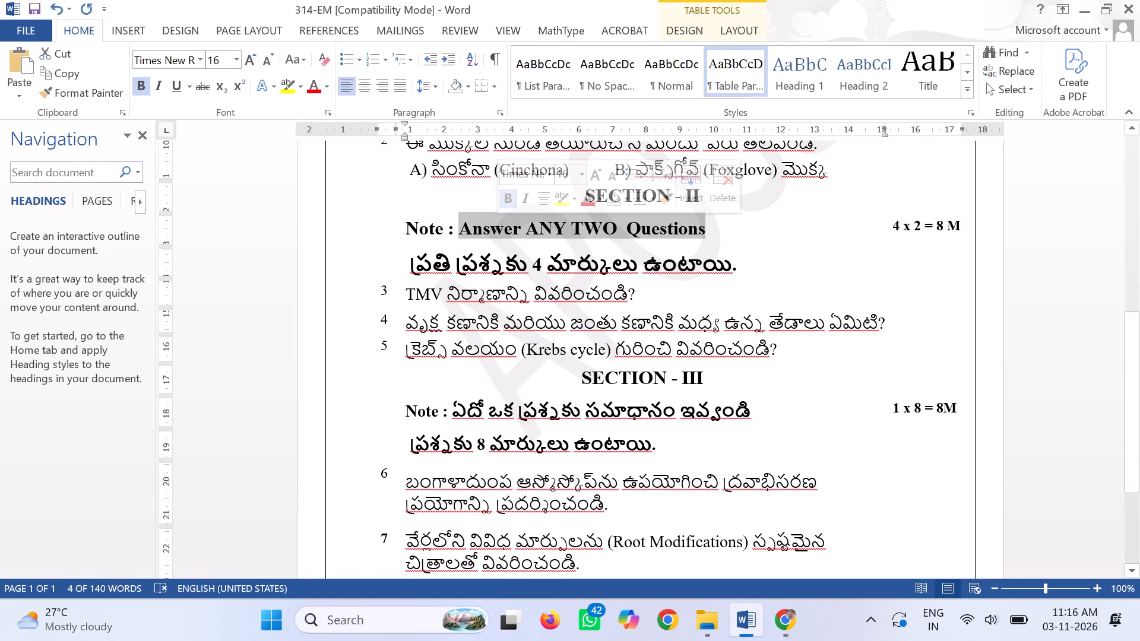
key("ctrl+c")
left_click(793, 613)
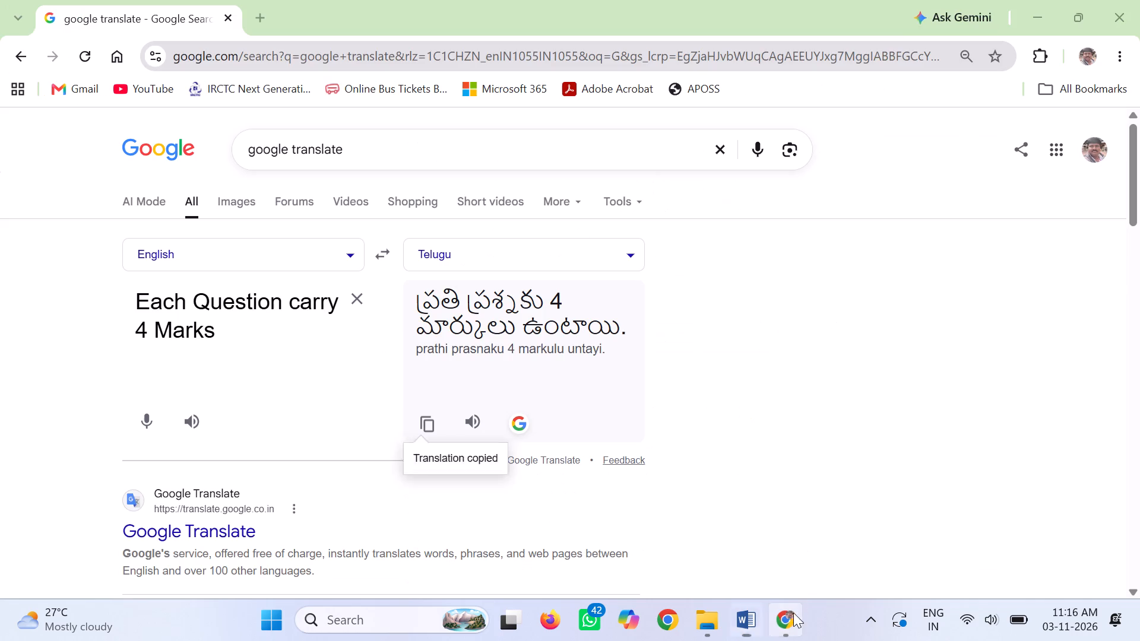
left_click(354, 303)
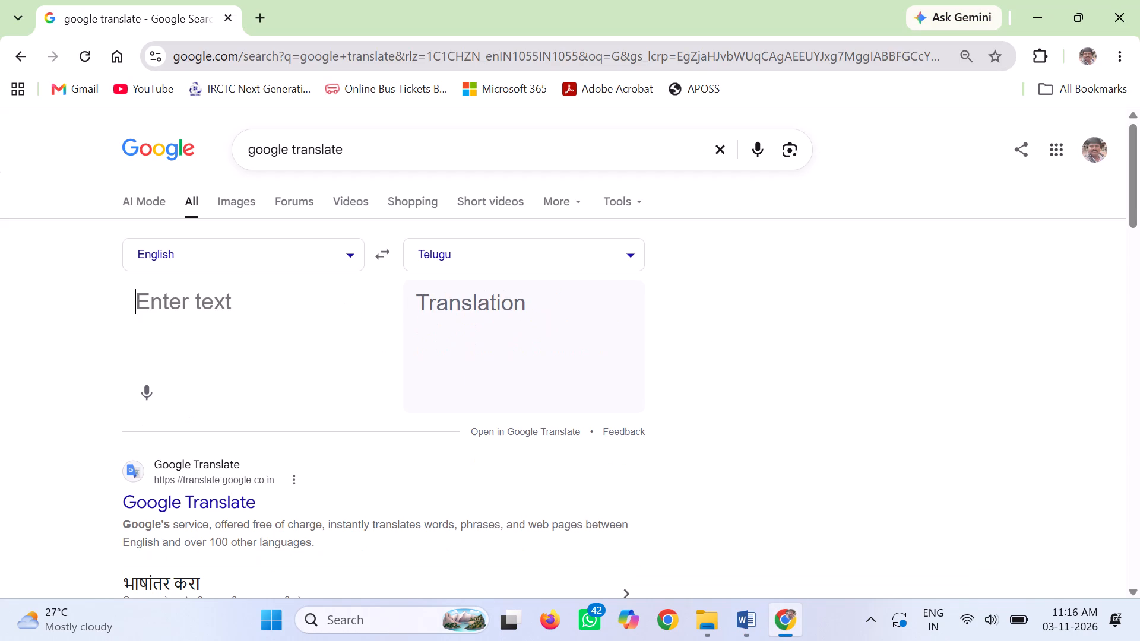
key("ctrl+v")
left_click(423, 423)
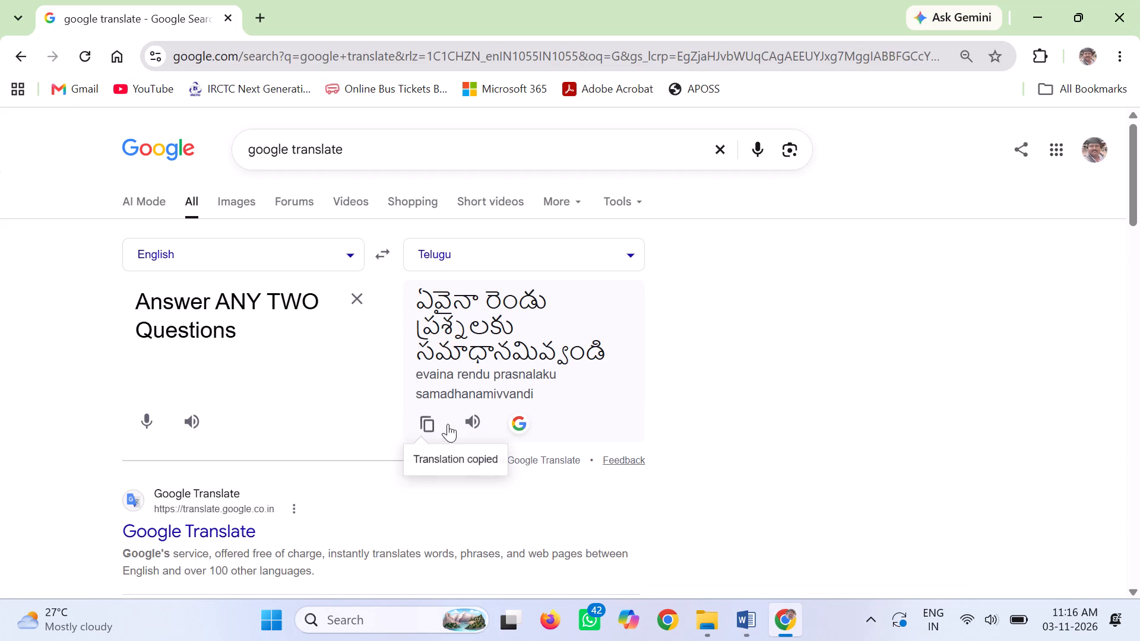
left_click(746, 620)
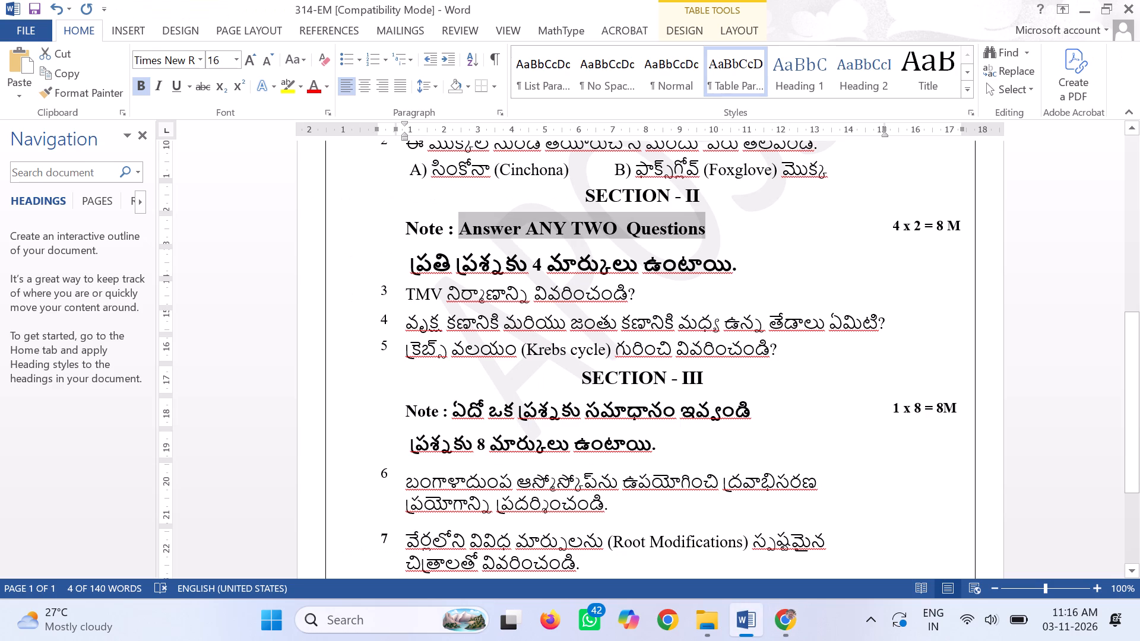
key("ctrl+v")
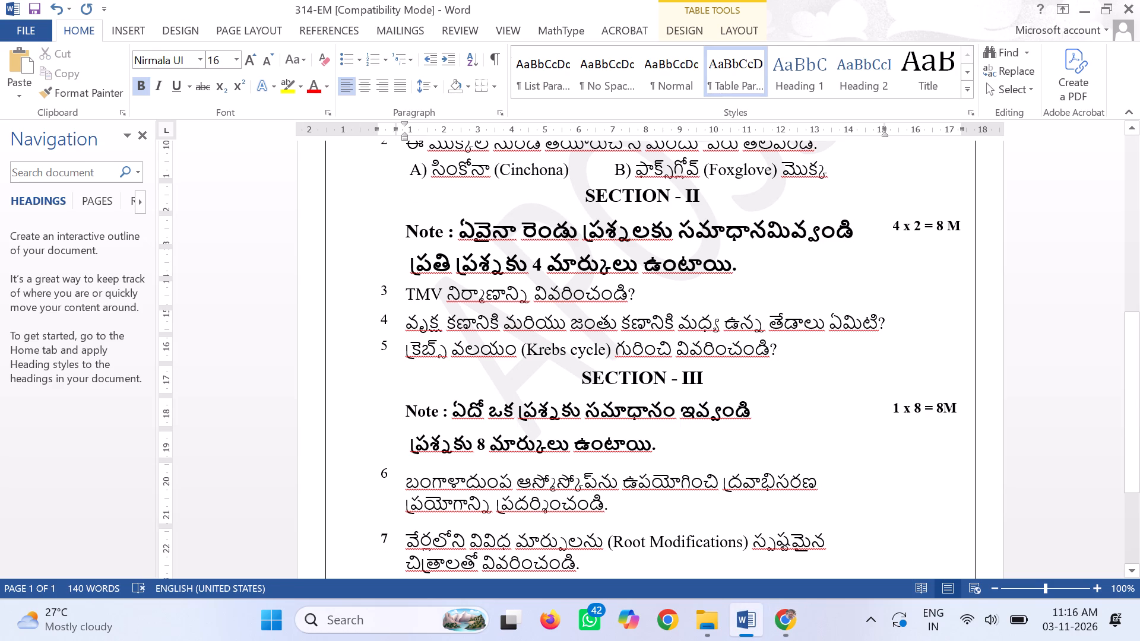
Shrink the font of Section II's two Telugu instruction lines by two size increments.
left_click_drag(763, 258, 528, 231)
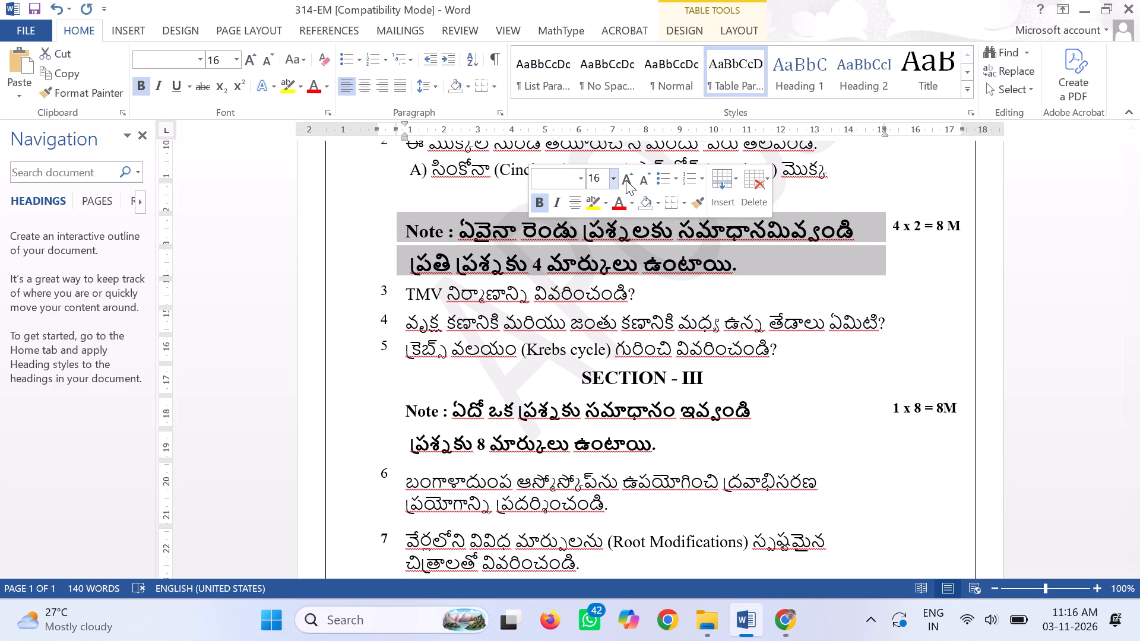
left_click(642, 183)
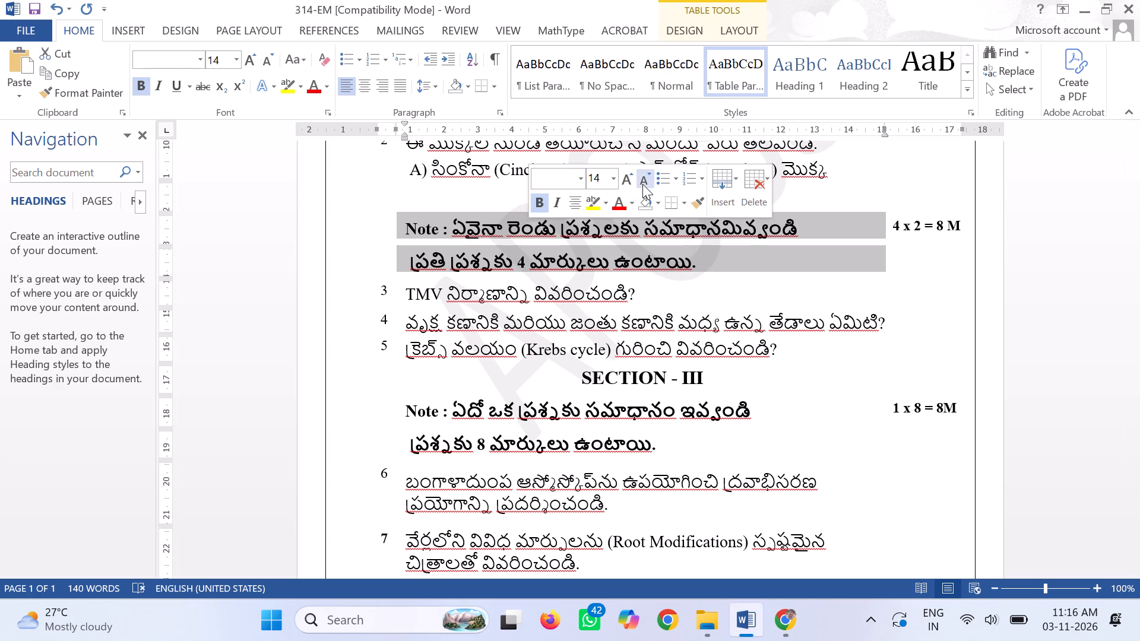
left_click(642, 184)
left_click(679, 289)
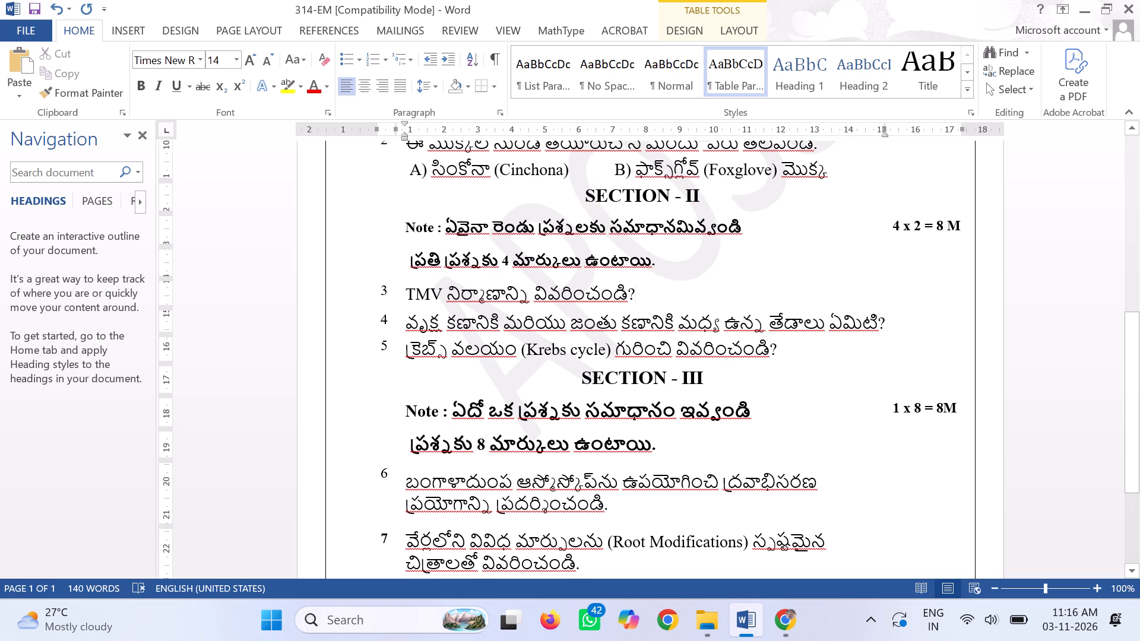
Translate Section I's "Each Question carry 2 Marks" into Telugu with Google Translate in Chrome and replace the English line in Word.
scroll(679, 290, "up", 3)
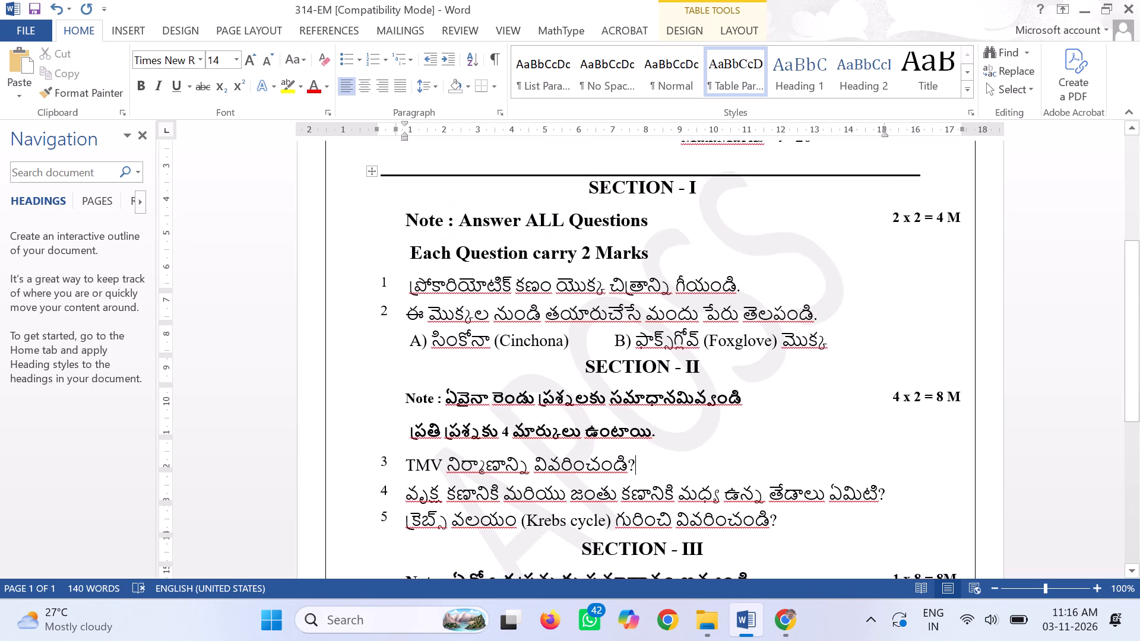
left_click_drag(667, 332, 442, 345)
key("ctrl+c")
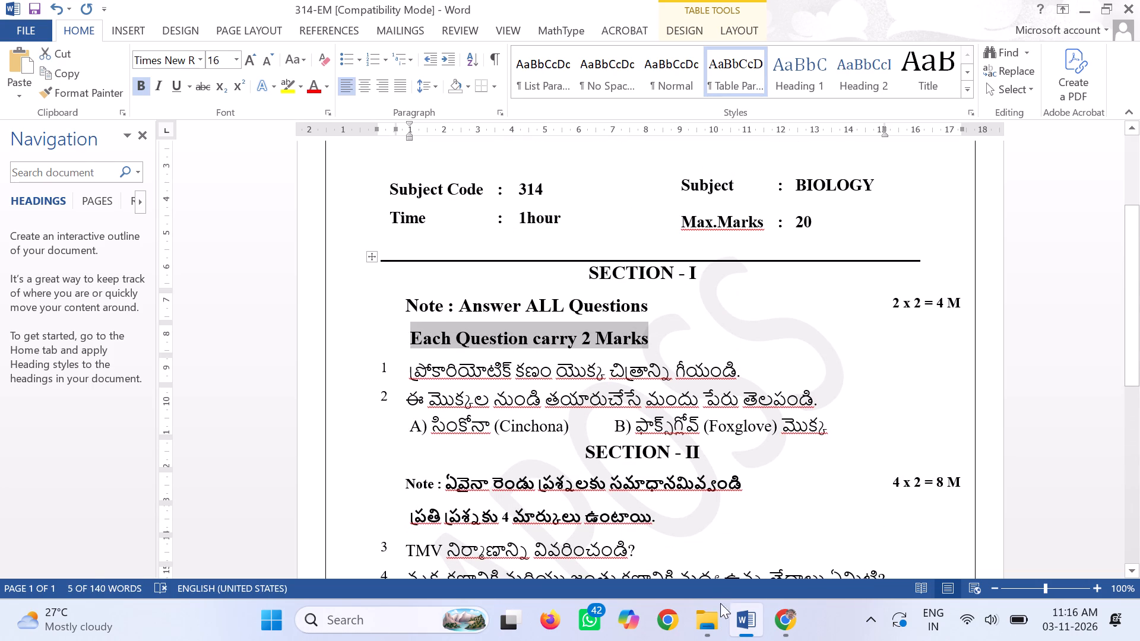
left_click(777, 624)
left_click(357, 299)
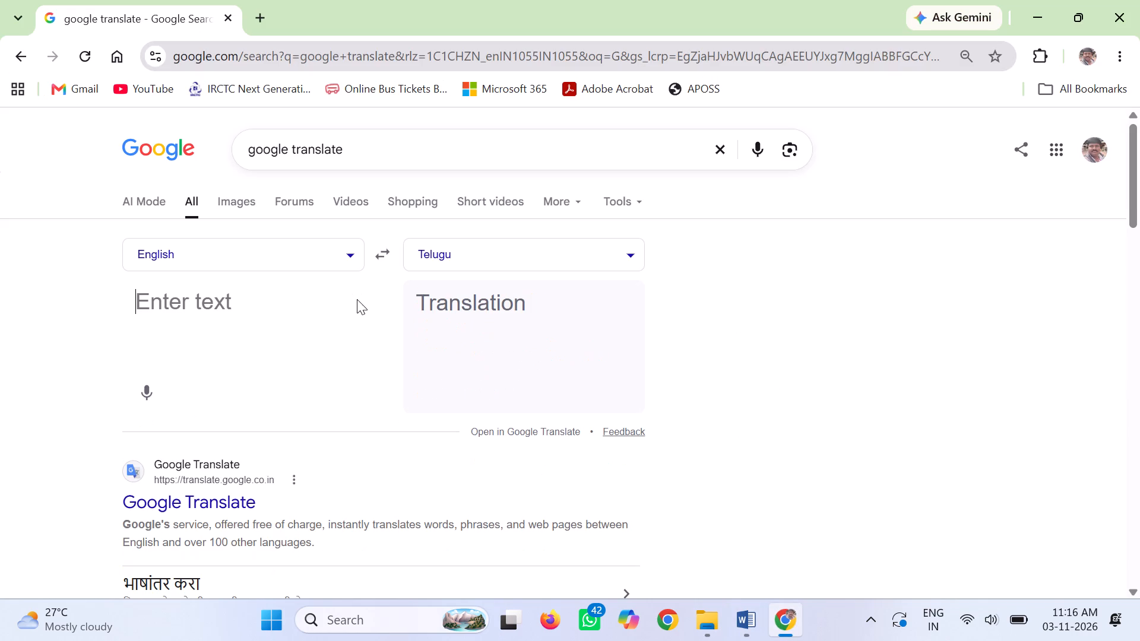
key("ctrl+v")
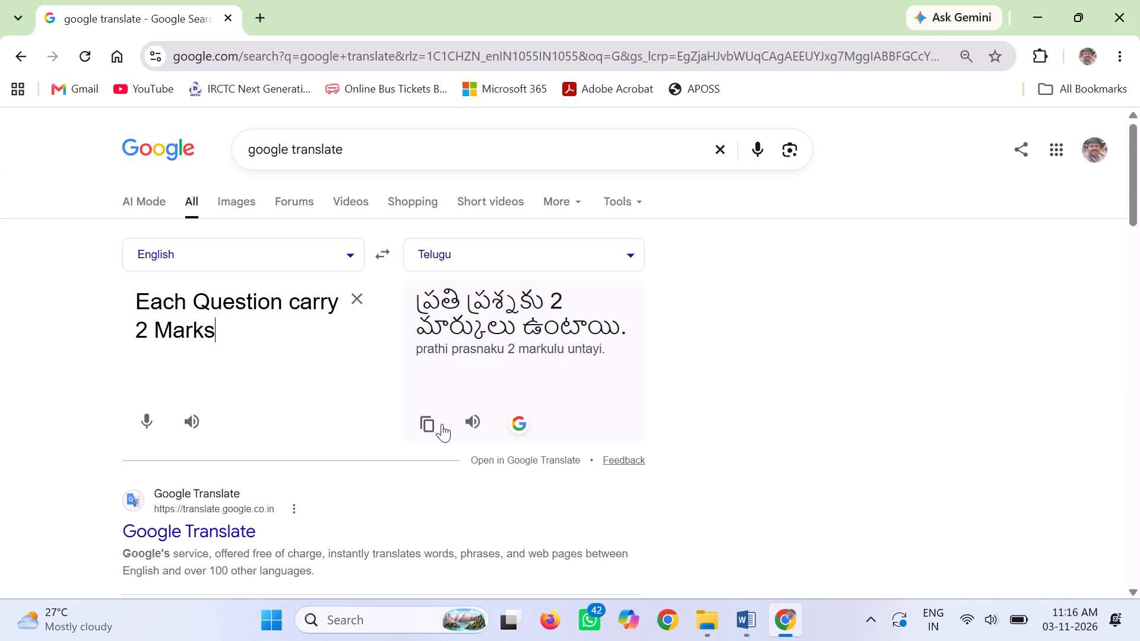
left_click(427, 425)
left_click(743, 620)
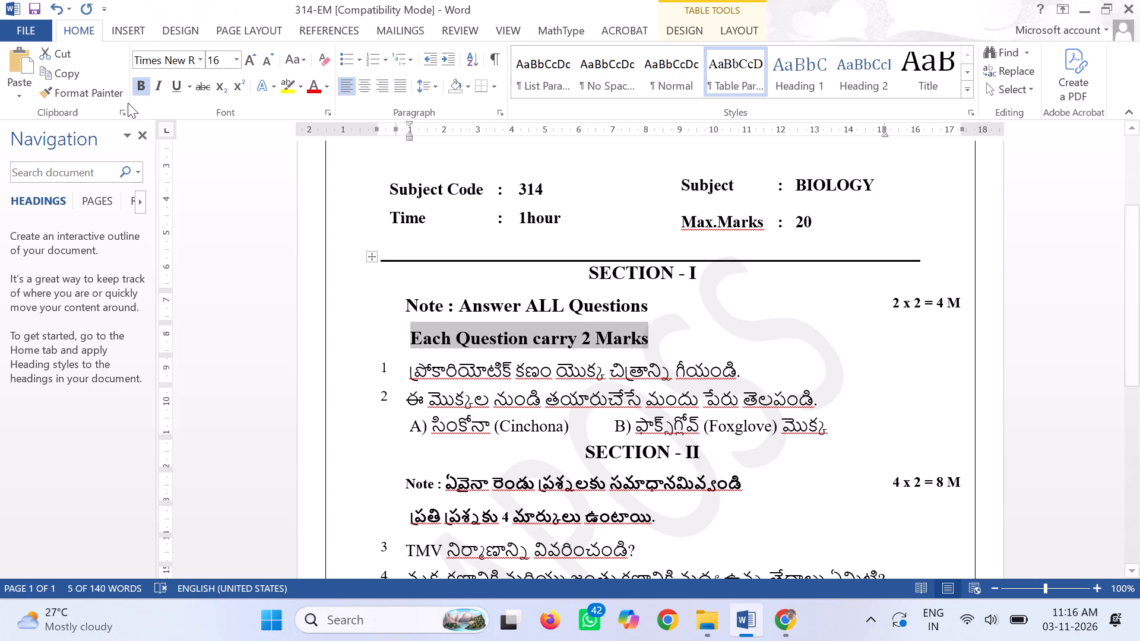
key("ctrl+v")
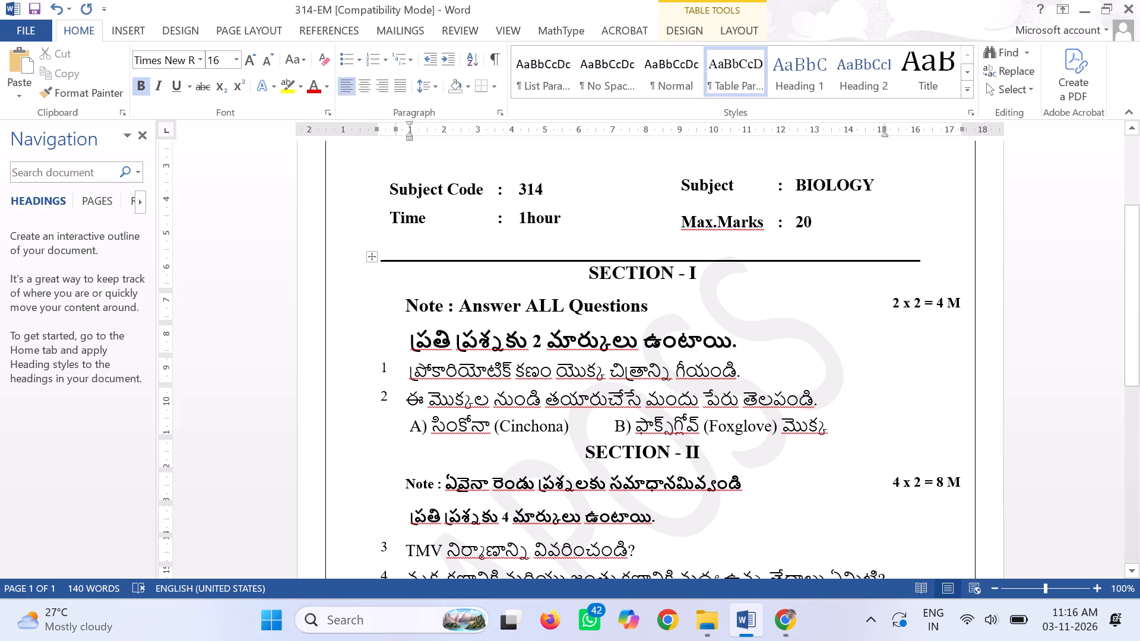
Translate Section I's "Answer ALL Questions" into Telugu with Google Translate in Chrome and replace the English text in Word.
left_click_drag(654, 309, 499, 309)
key("ctrl+c")
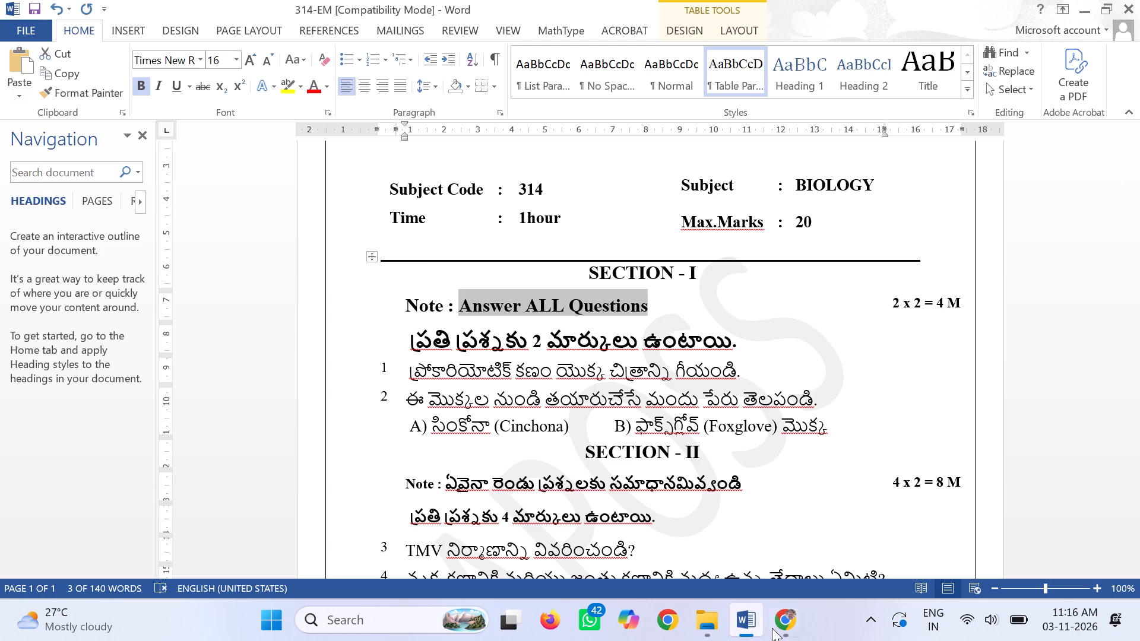
left_click(785, 631)
left_click(353, 297)
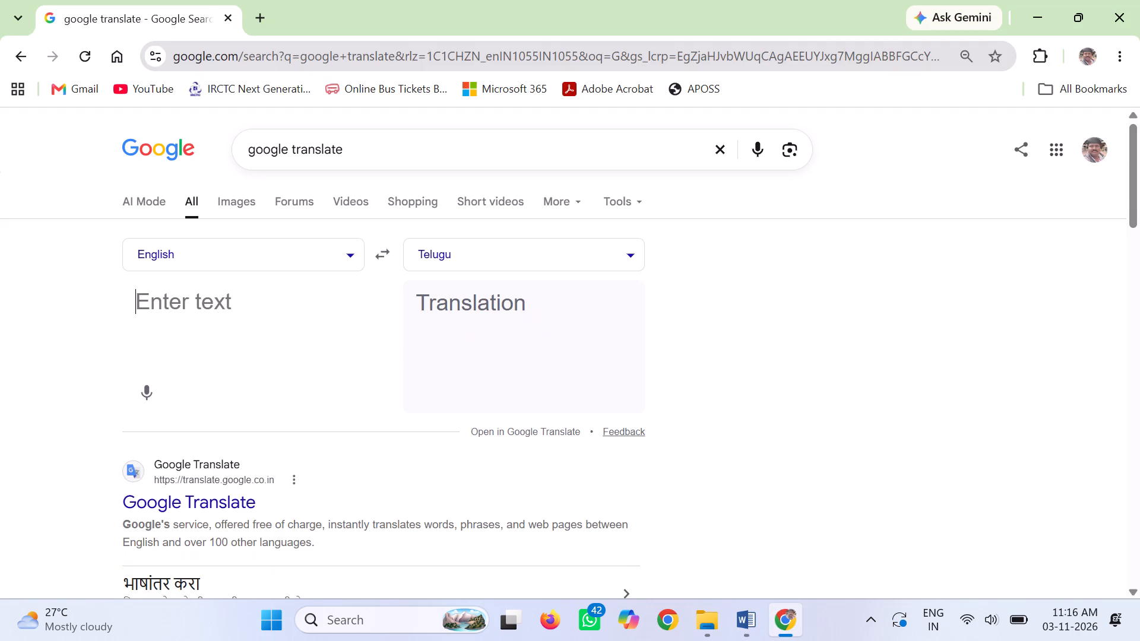
key("ctrl+v")
left_click(433, 425)
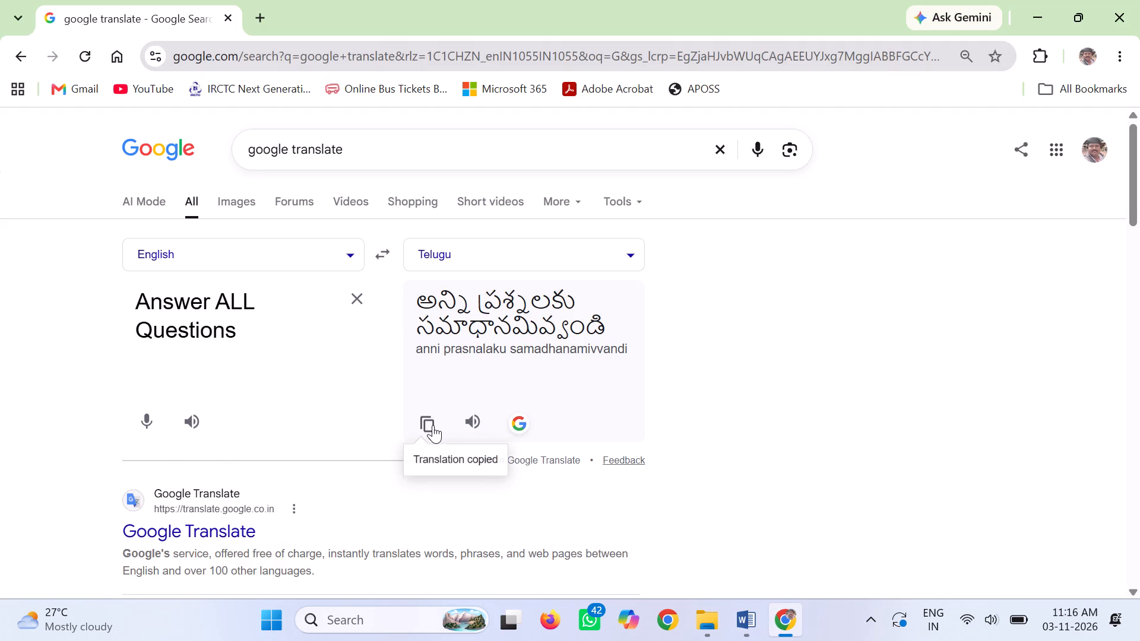
left_click(746, 623)
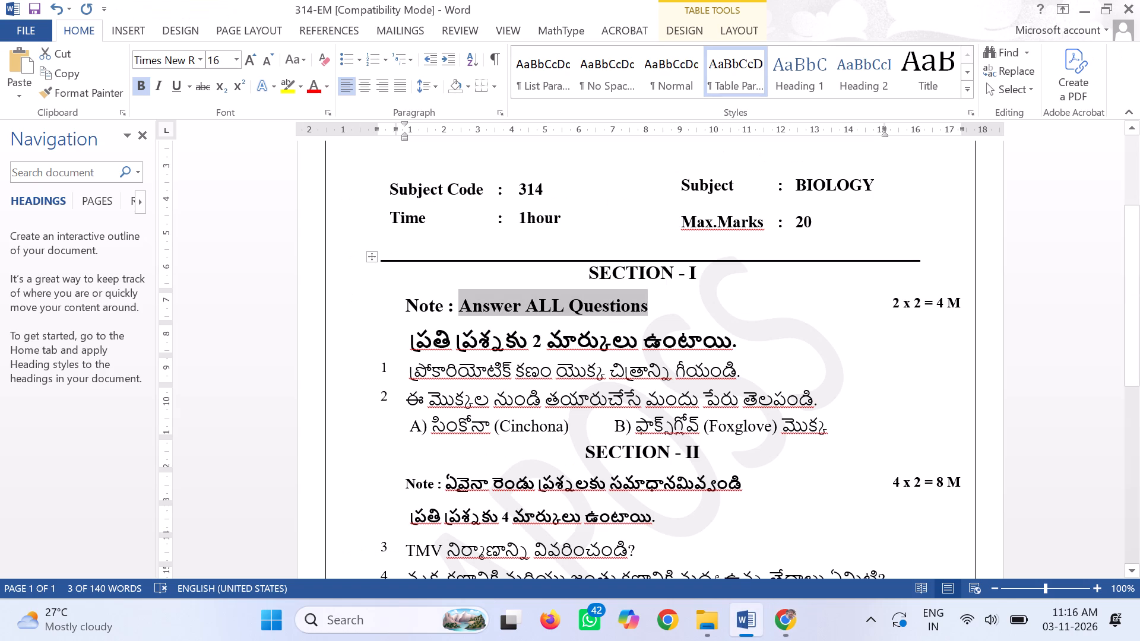
key("ctrl+v")
Shrink the font of Section I's two Telugu instruction lines by two size increments to 12 pt.
left_click_drag(750, 340, 730, 341)
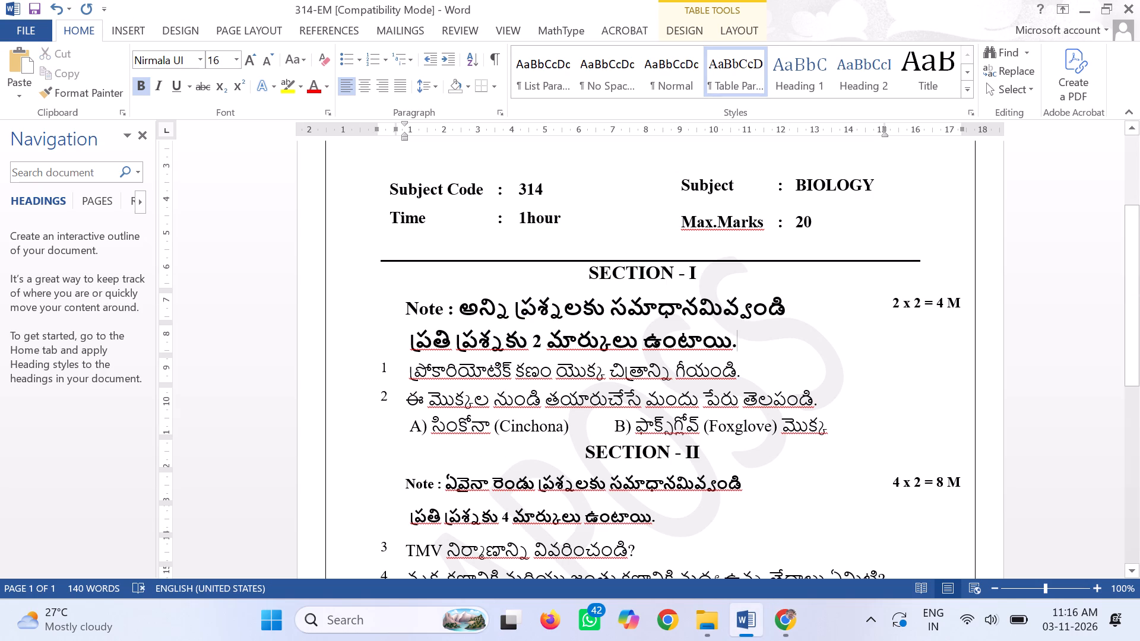
left_click_drag(730, 341, 489, 311)
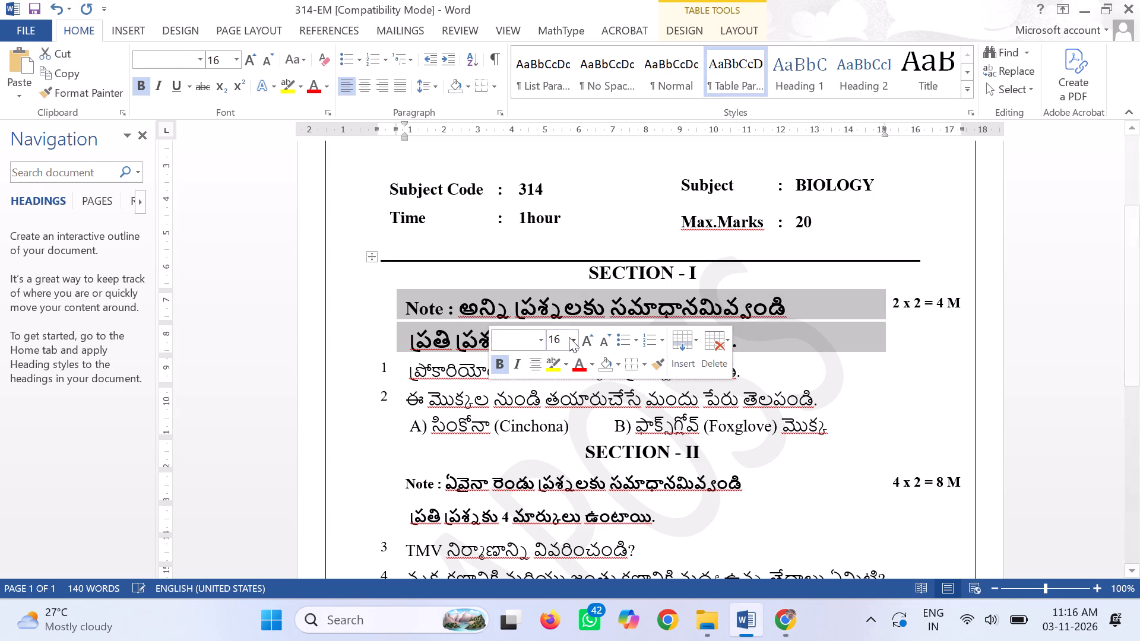
left_click(604, 342)
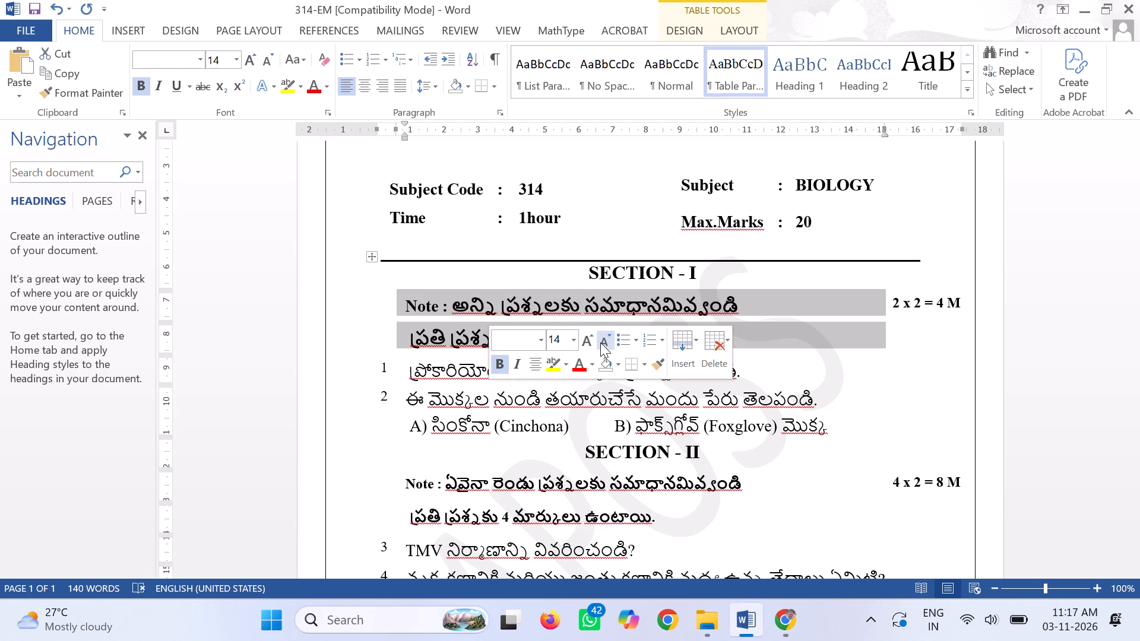
left_click(607, 344)
left_click(839, 393)
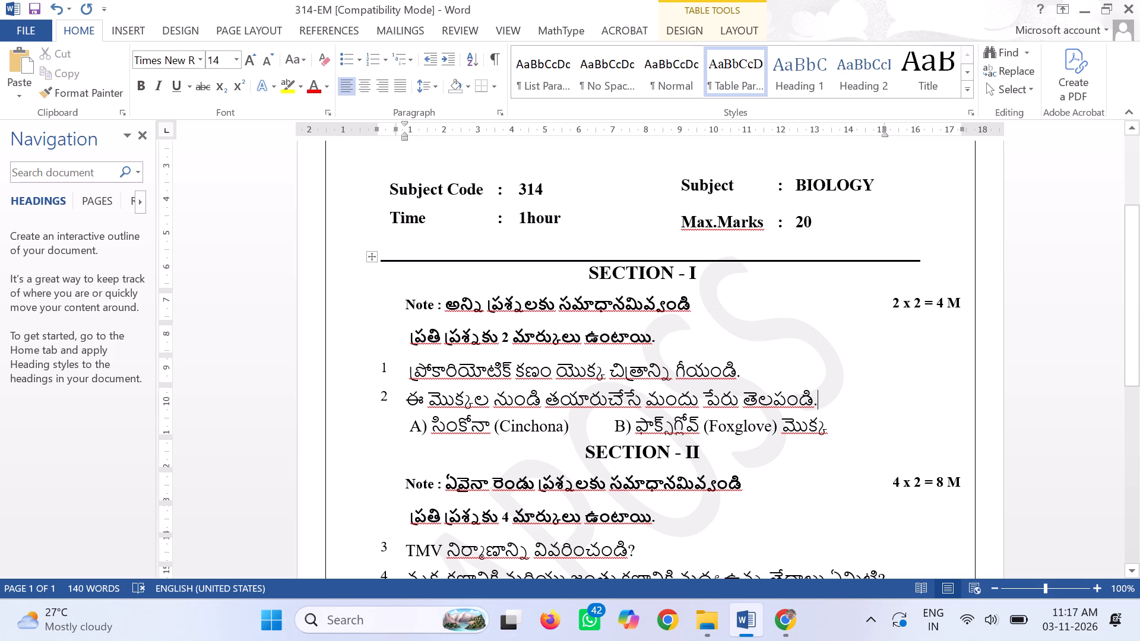
Shrink the font of Section III's two Telugu instruction lines by one size increment.
scroll(839, 393, "down", 4)
left_click_drag(660, 360, 514, 333)
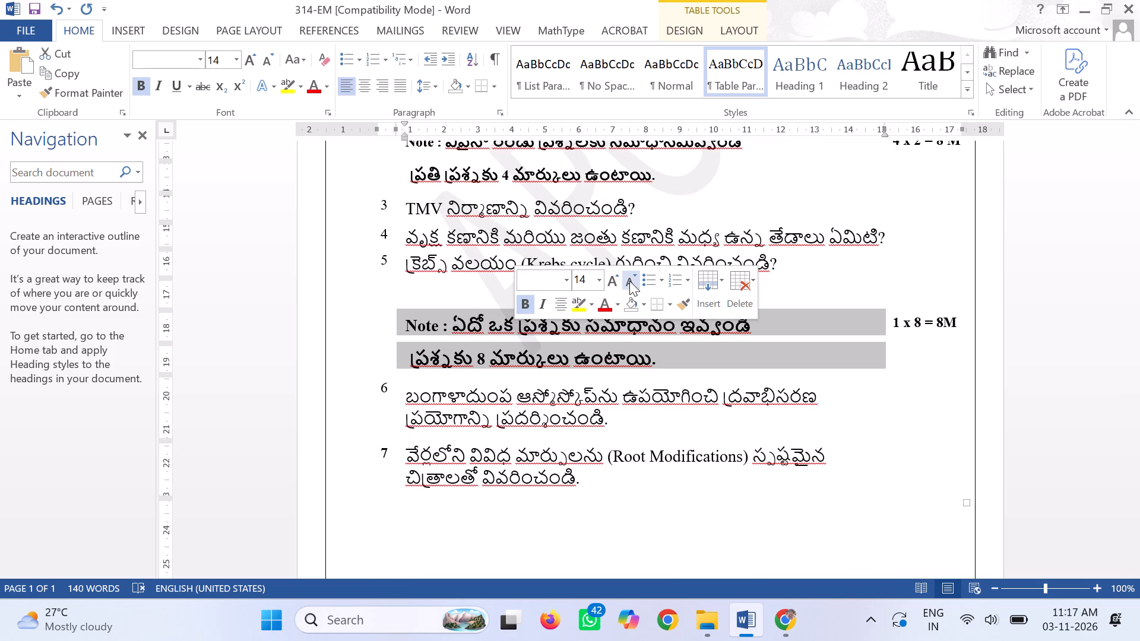
left_click(629, 281)
left_click(723, 383)
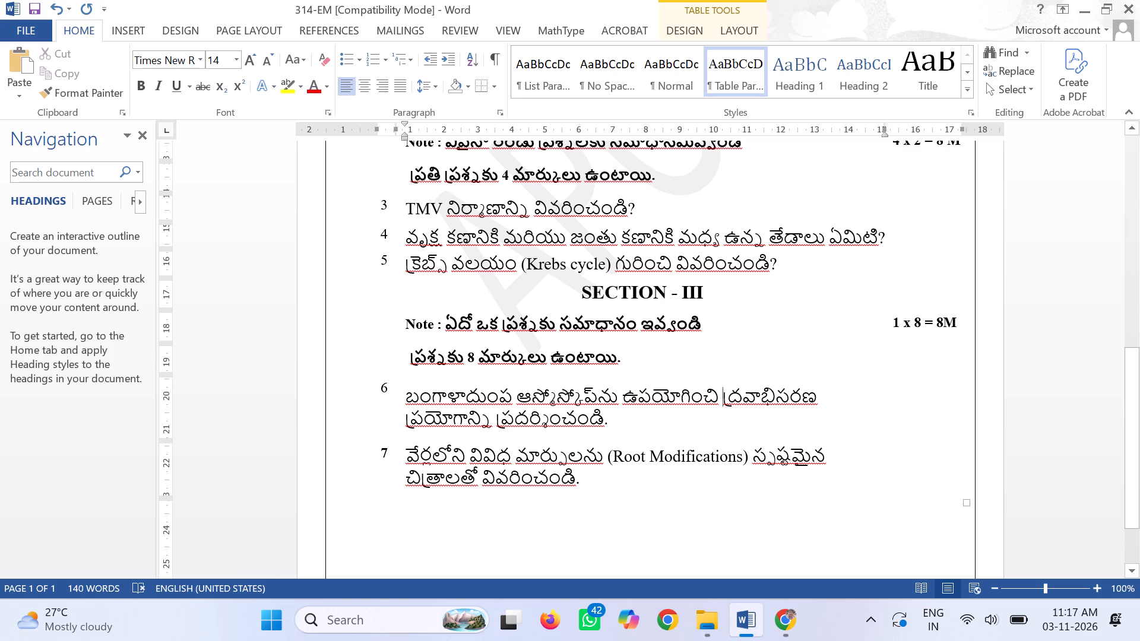
Look up the Telugu translation of the heading word "SECTION" with Google Translate in Chrome and return to the Word document.
left_click(885, 132)
scroll(630, 445, "up", 4)
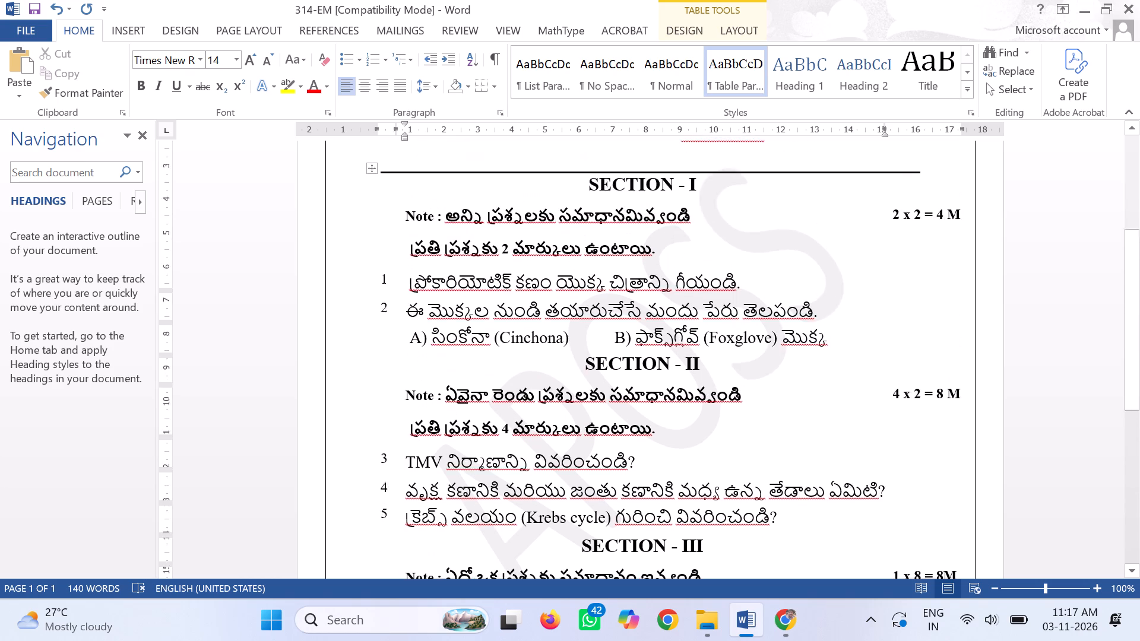
scroll(630, 445, "up", 1)
left_click_drag(675, 358, 591, 352)
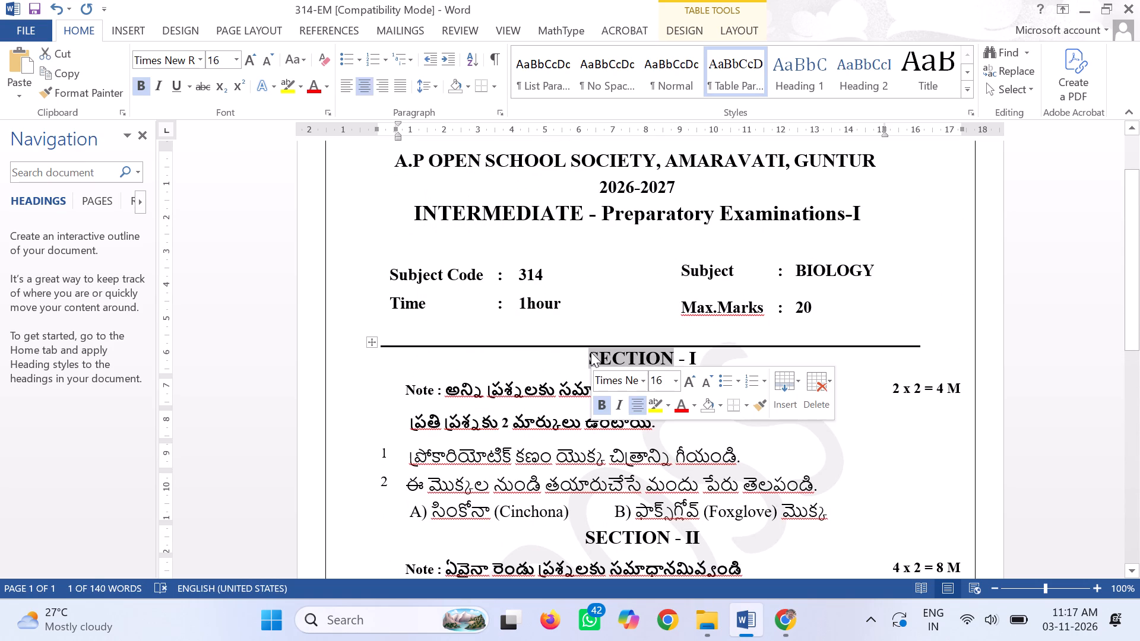
key("ctrl+c")
left_click(790, 617)
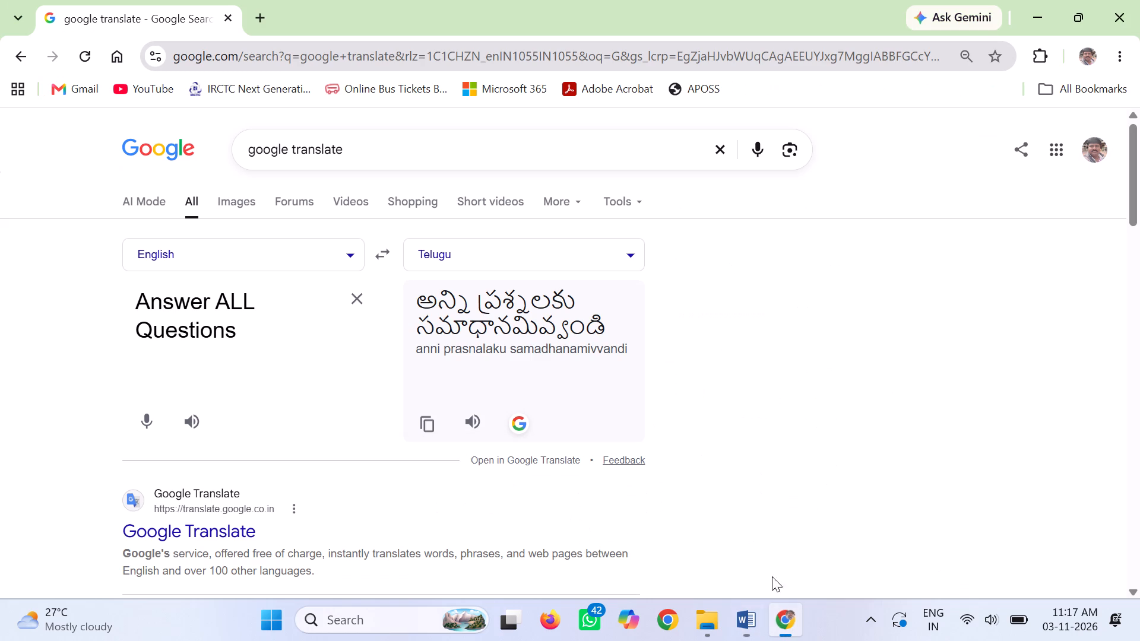
left_click(358, 303)
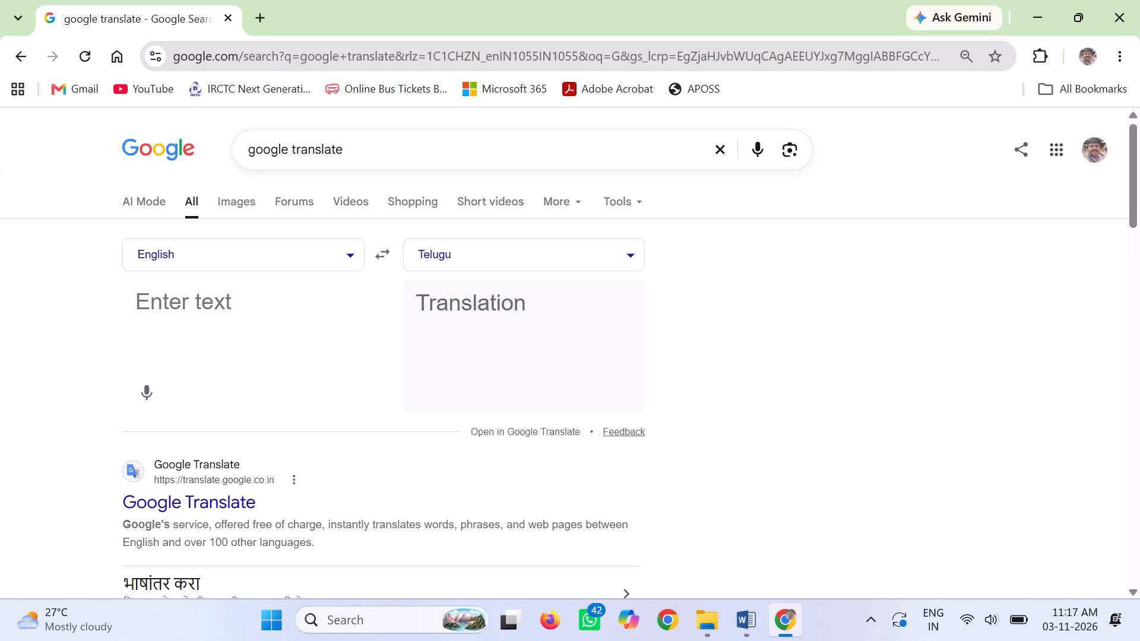
key("ctrl+v")
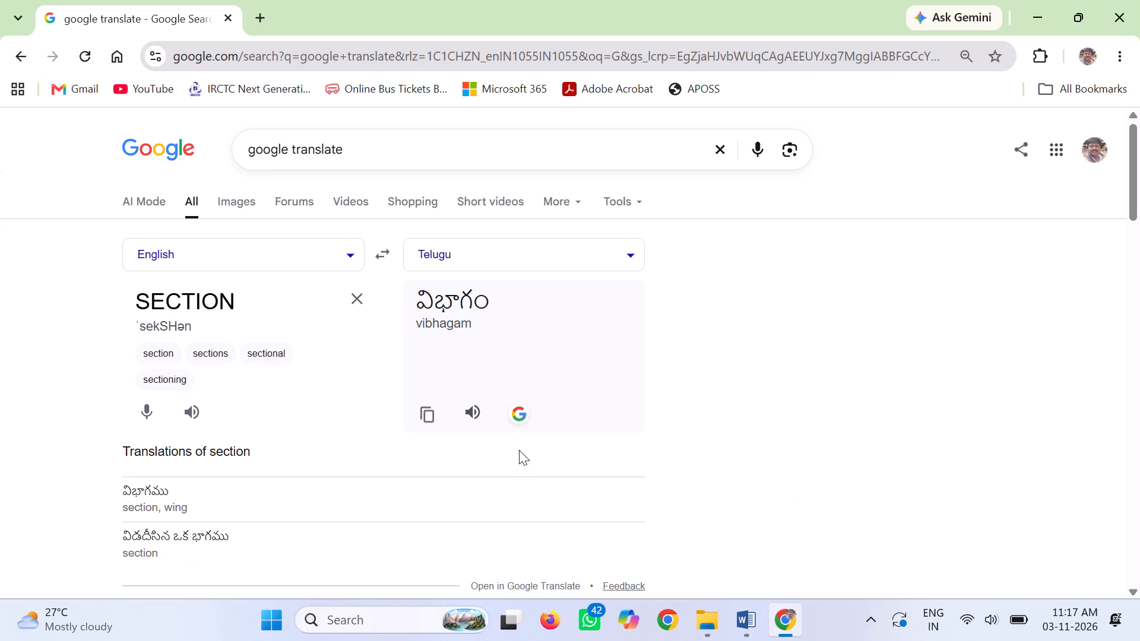
left_click(759, 623)
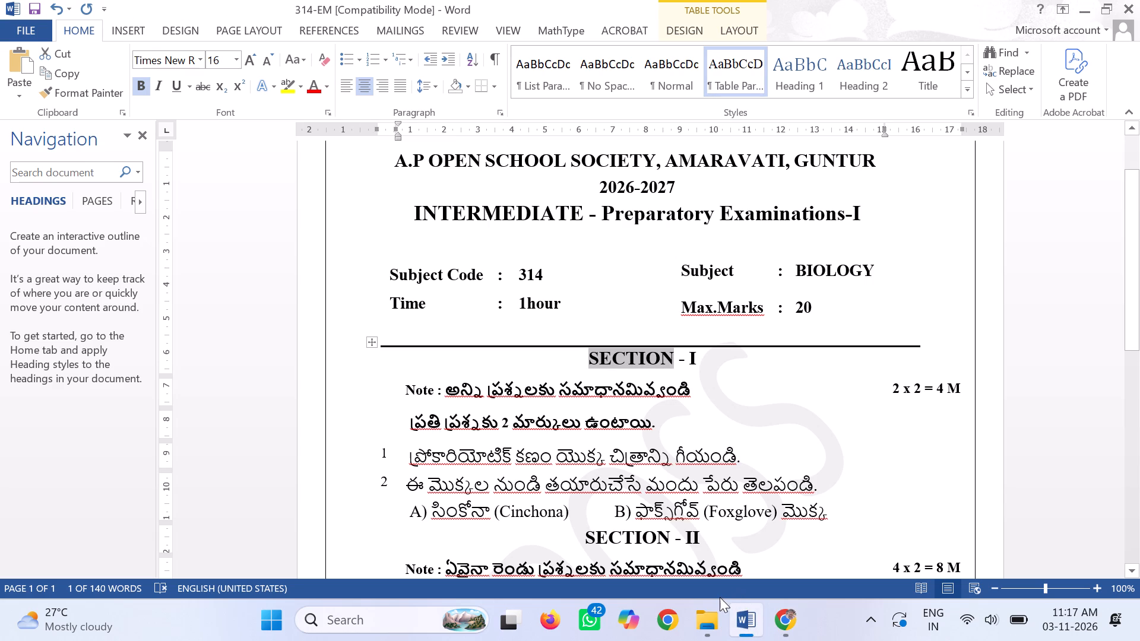
left_click(764, 453)
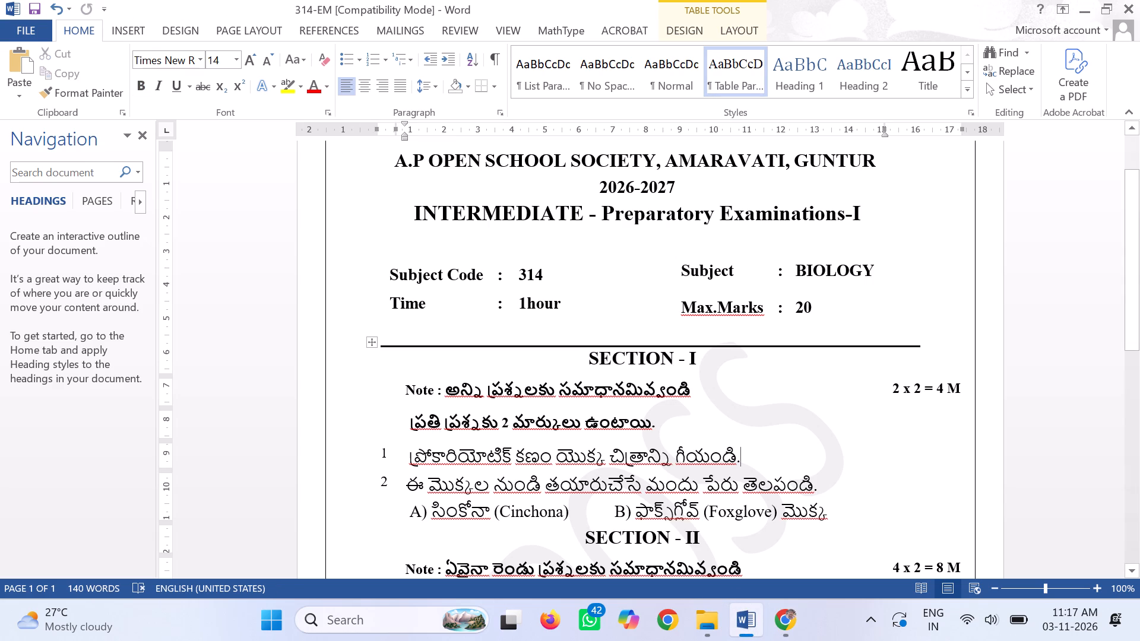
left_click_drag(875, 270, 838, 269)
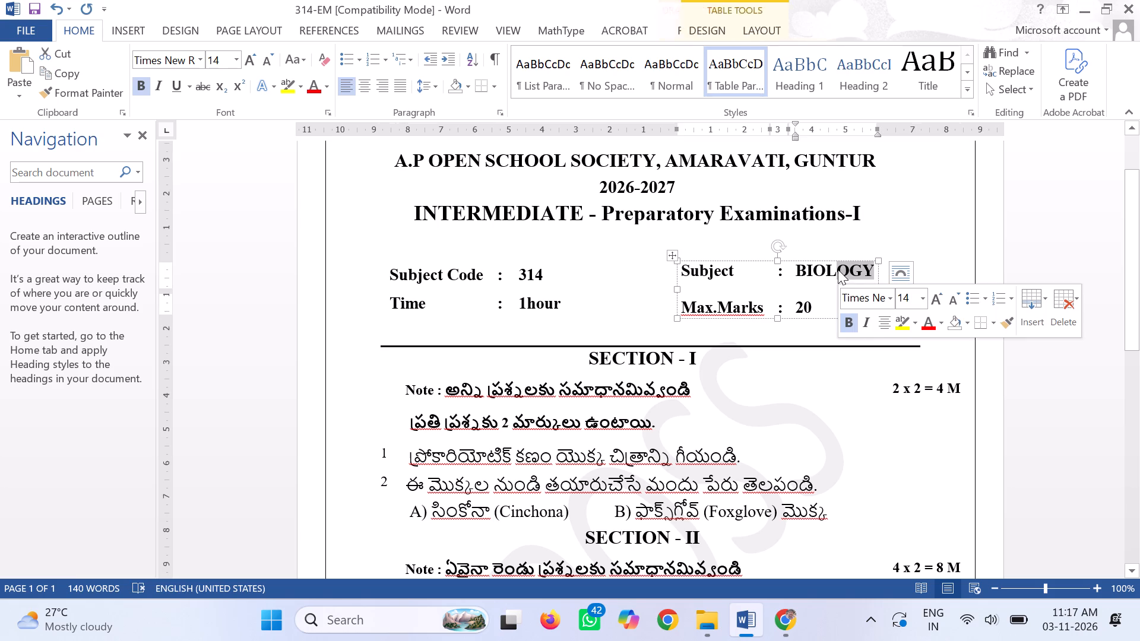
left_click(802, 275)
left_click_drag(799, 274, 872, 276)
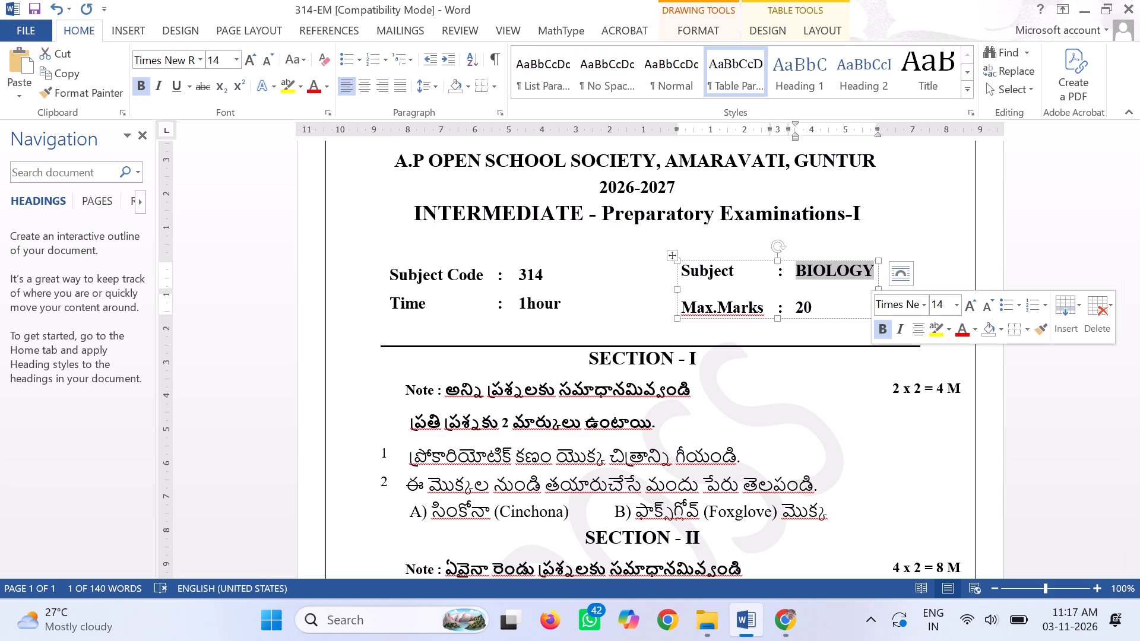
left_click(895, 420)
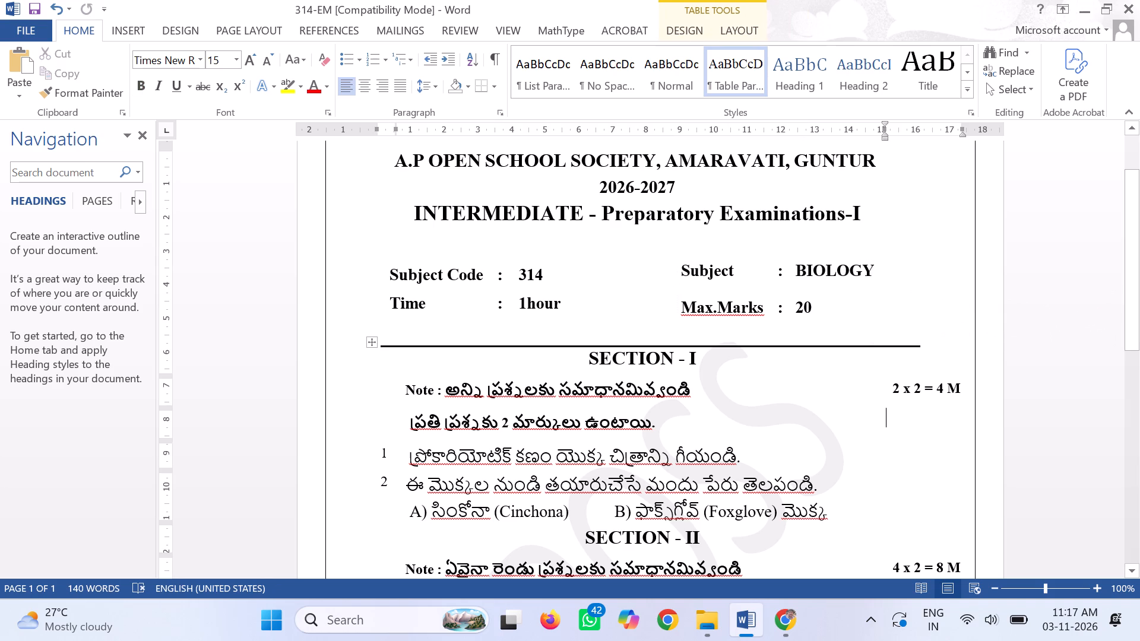
Save the translated question paper.
scroll(849, 440, "down", 5)
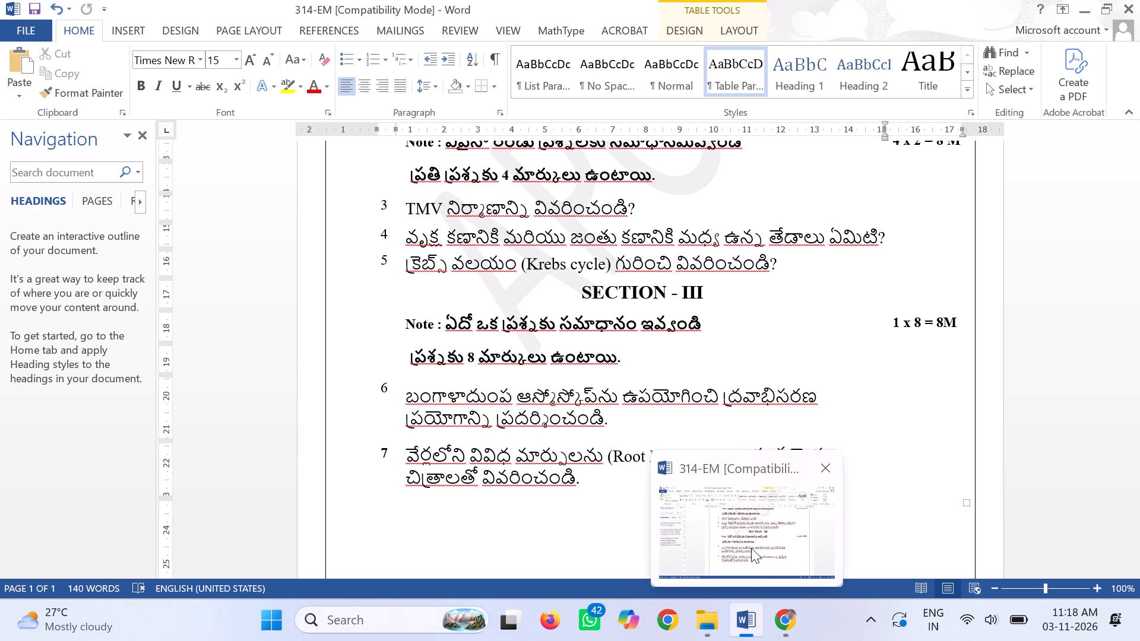
key("ctrl+s")
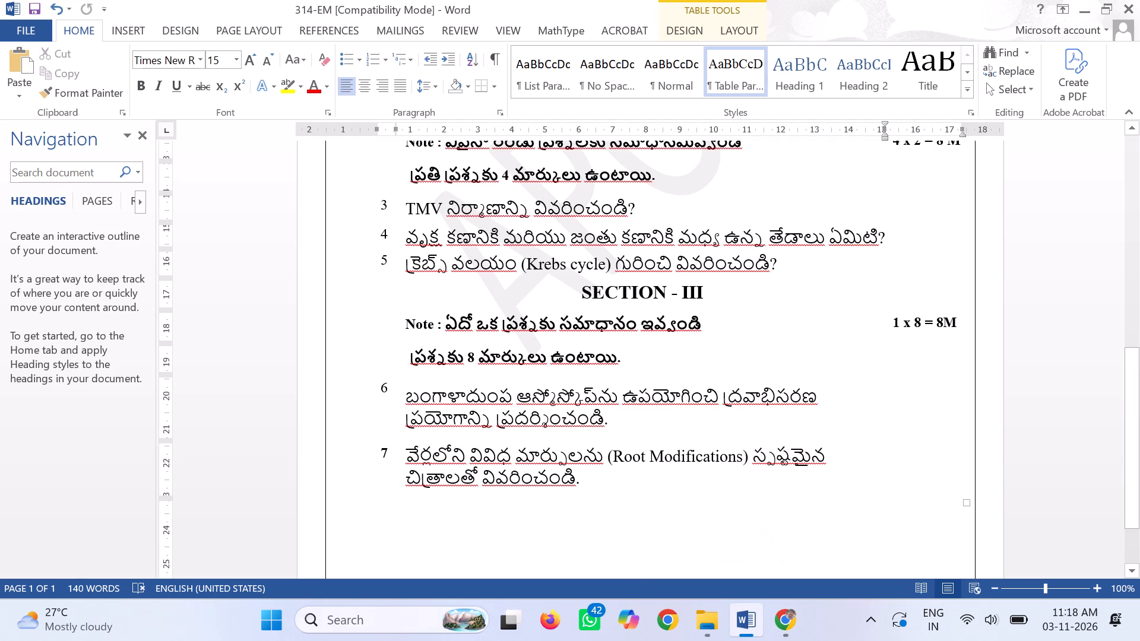
Look up the Telugu translation of the title's "Preparatory Examinations" with Google Translate in Chrome and return to the Word document.
scroll(751, 548, "up", 18)
middle_click(750, 541)
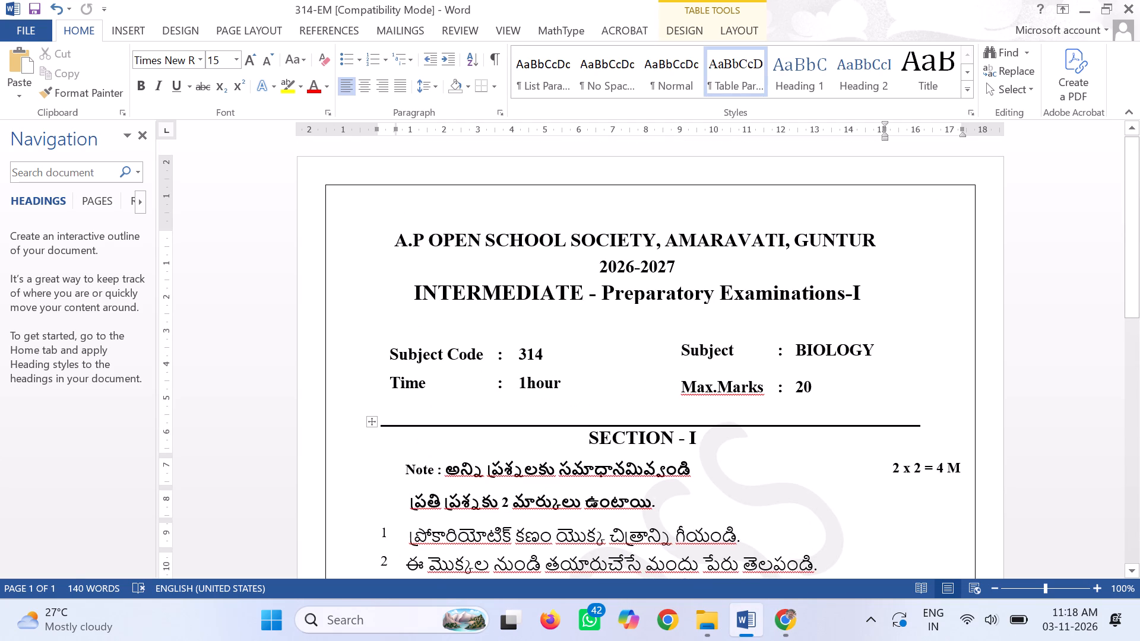
scroll(750, 541, "up", 14)
middle_click(750, 541)
middle_click(750, 541)
middle_click(750, 541)
middle_click_drag(750, 544, 750, 549)
left_click_drag(844, 297, 631, 300)
key("ctrl+c")
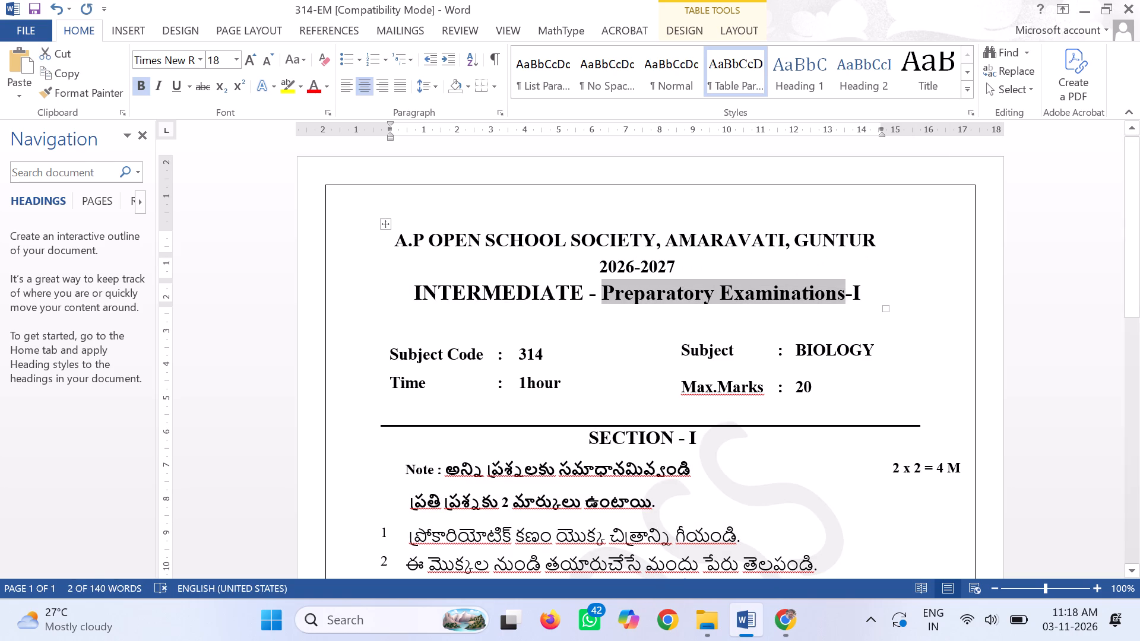
left_click(793, 637)
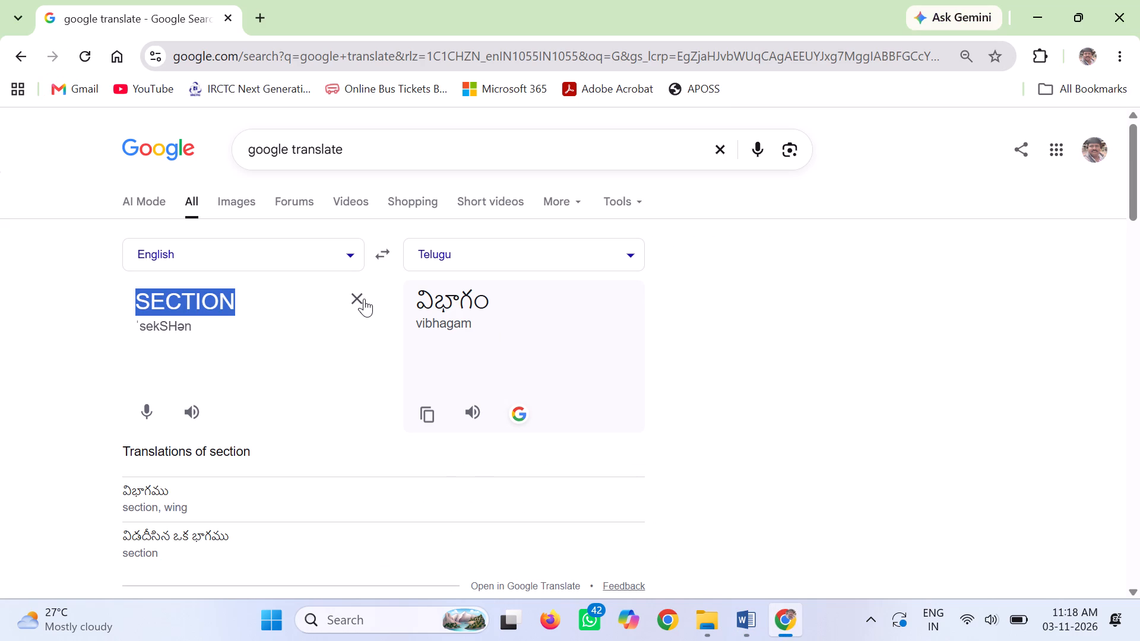
left_click(361, 297)
key("ctrl+v")
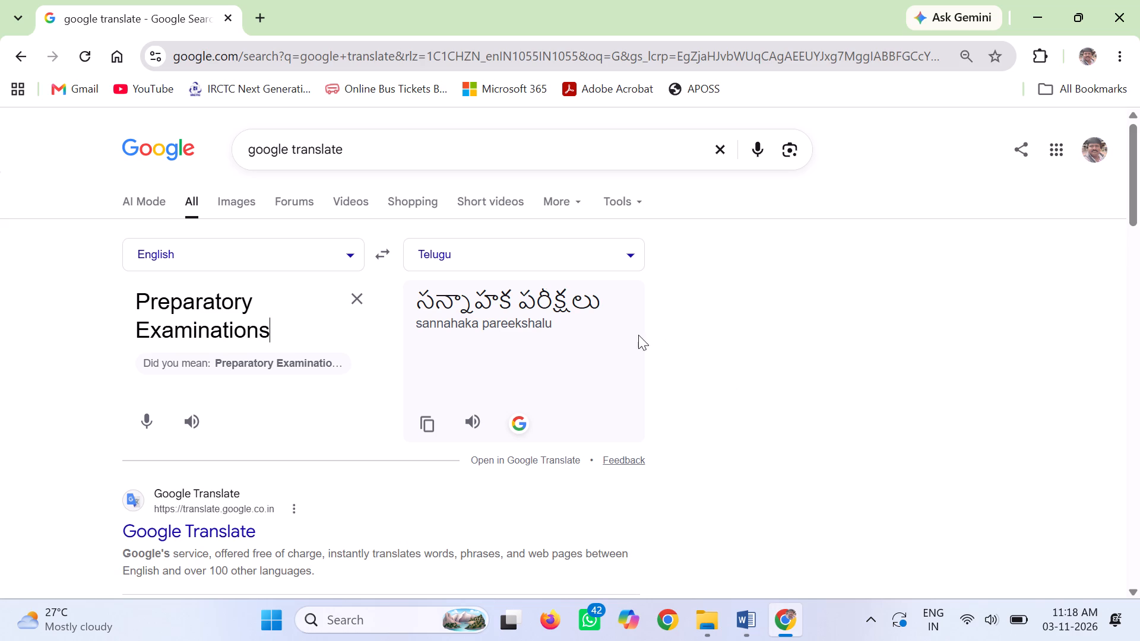
left_click(748, 617)
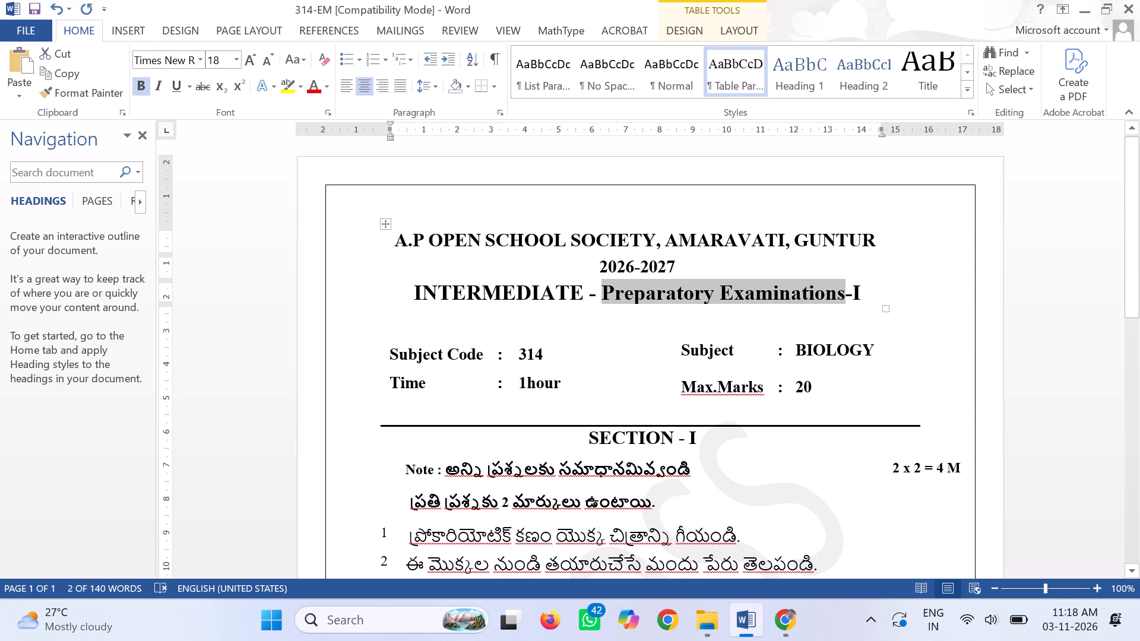
left_click(737, 521)
left_click(737, 510)
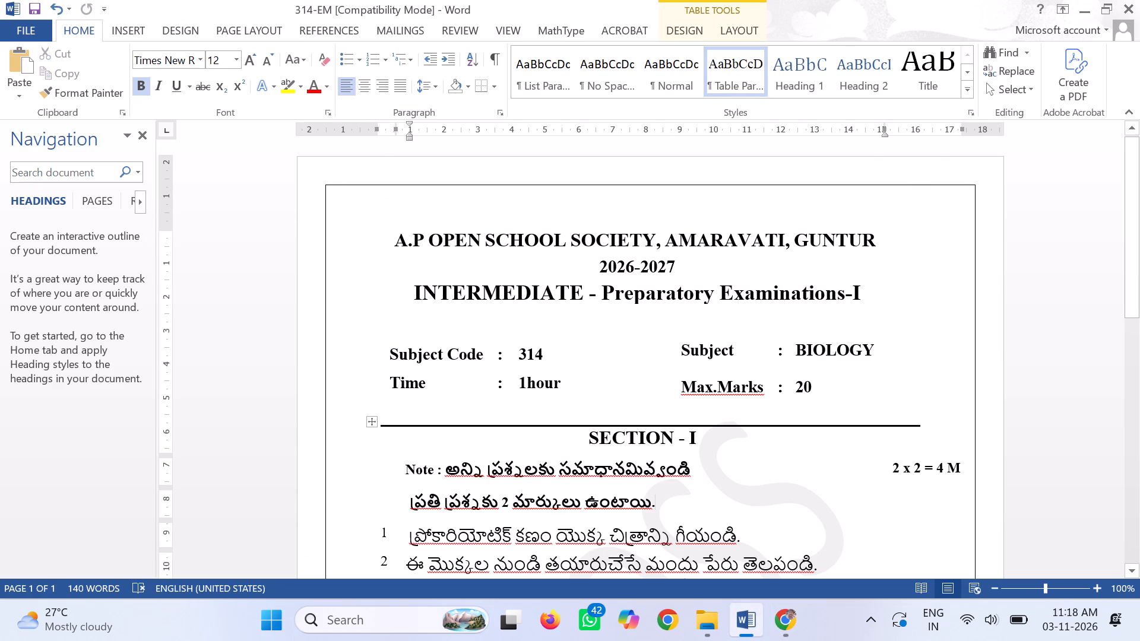
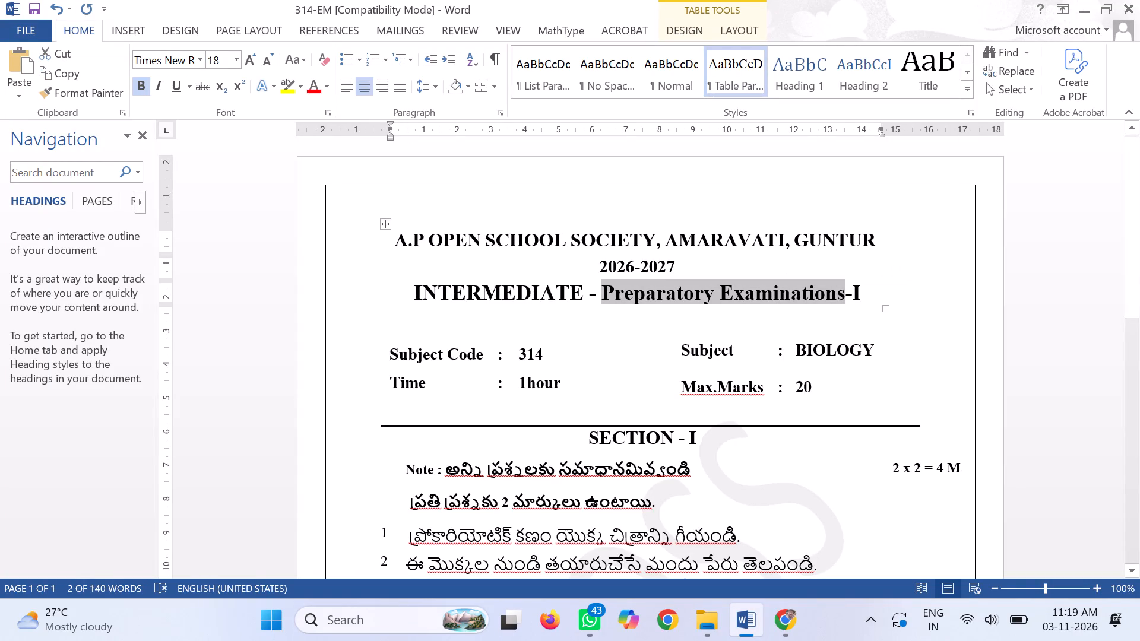
Replace "Preparatory Examinations" in the INTERMEDIATE title line with the copied Telugu translation "సంసిద్ధతా పరీక్షలు".
key("ctrl+v")
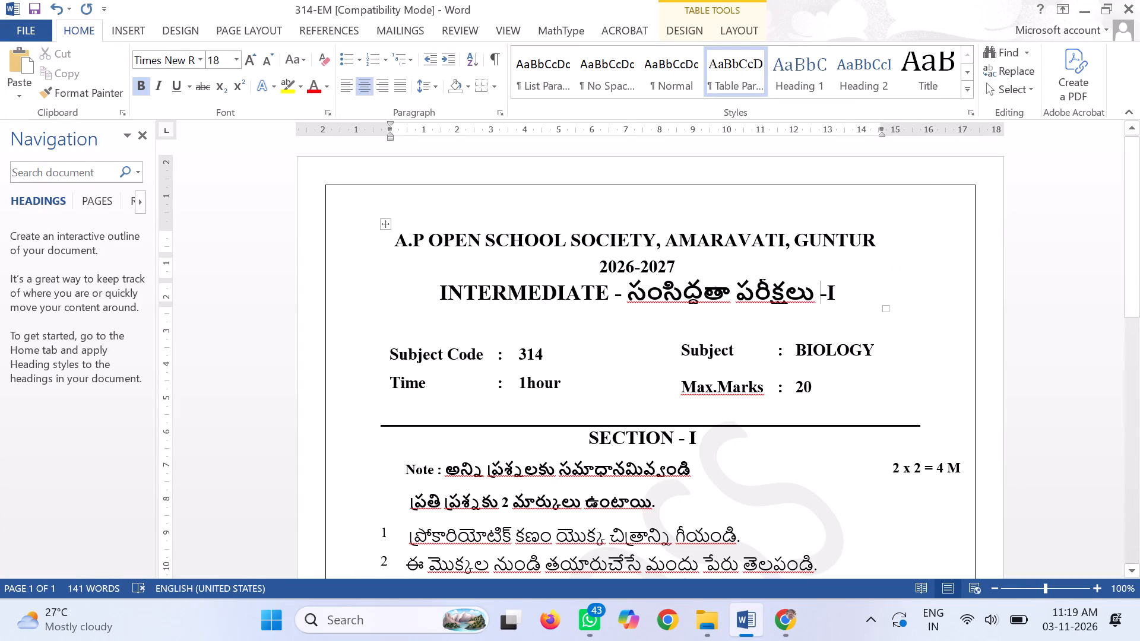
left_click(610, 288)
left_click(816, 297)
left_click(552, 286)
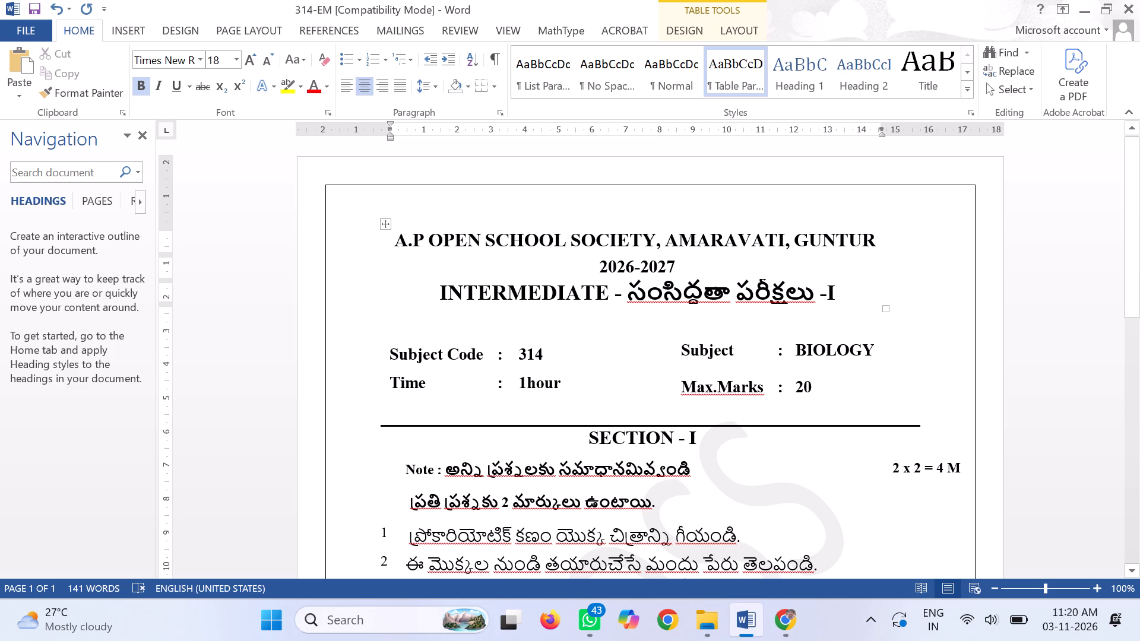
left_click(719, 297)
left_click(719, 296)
Place the text cursor directly before the subject name "BIOLOGY" in the question paper's header box.
left_click(875, 351)
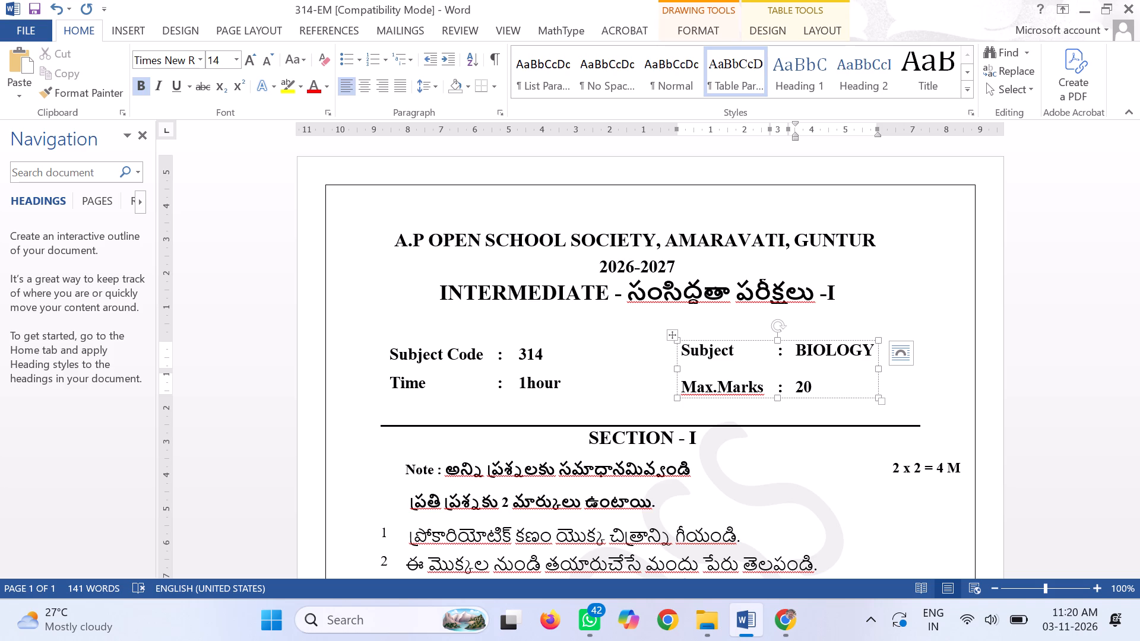
left_click(800, 349)
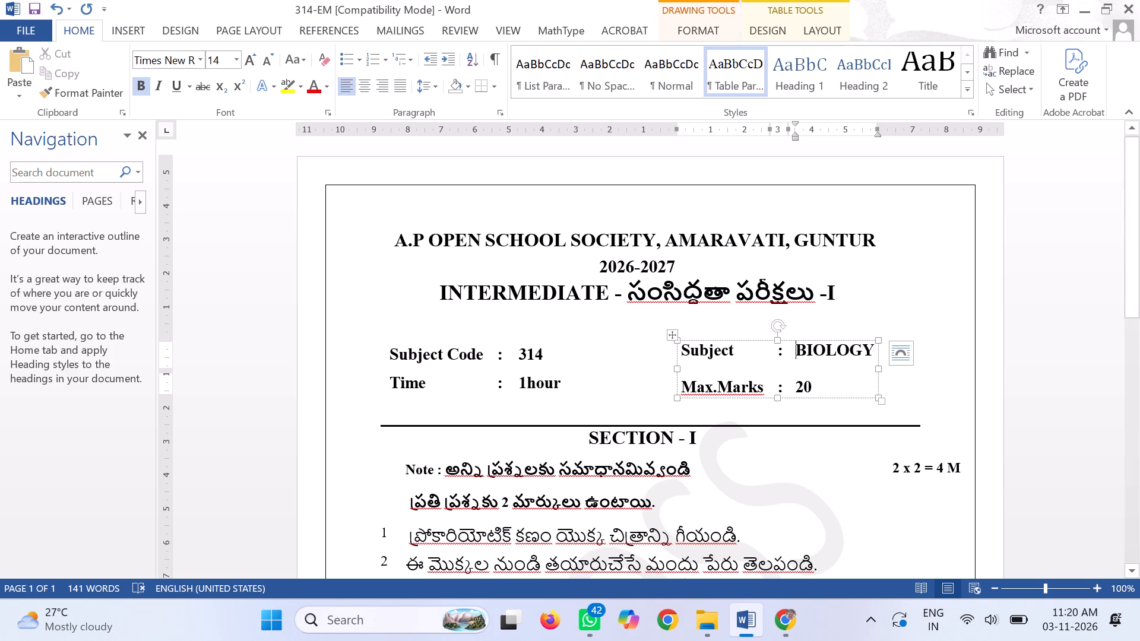
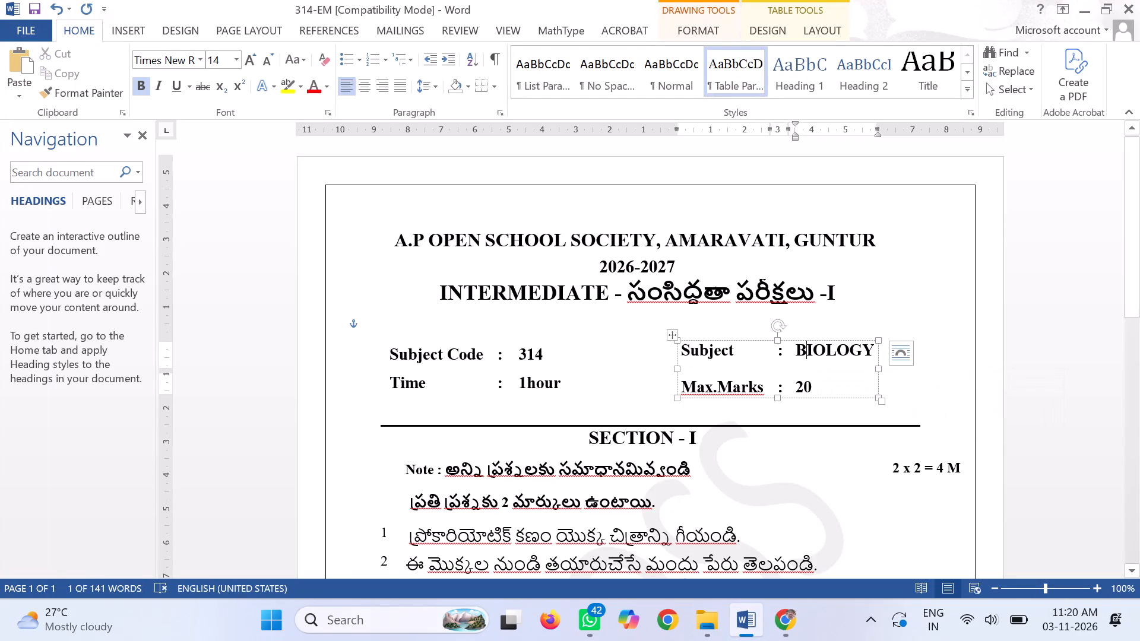
Replace the subject name "BIOLOGY" in the header with the copied Telugu translation "జీవశాస్త్రం".
left_click_drag(796, 348, 873, 353)
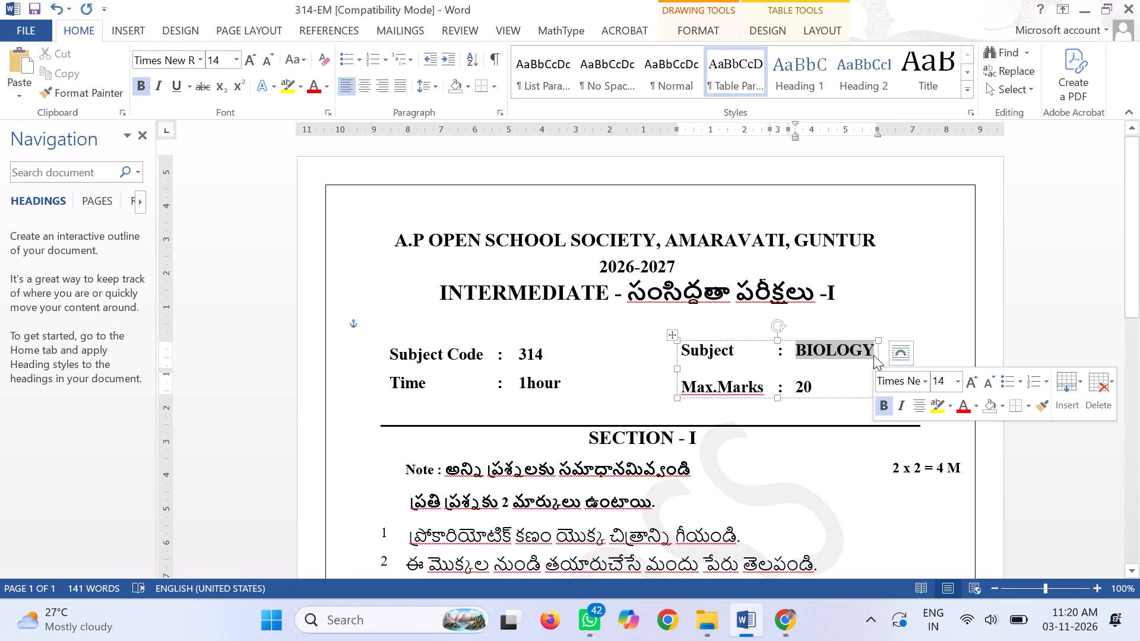
key("ctrl+v")
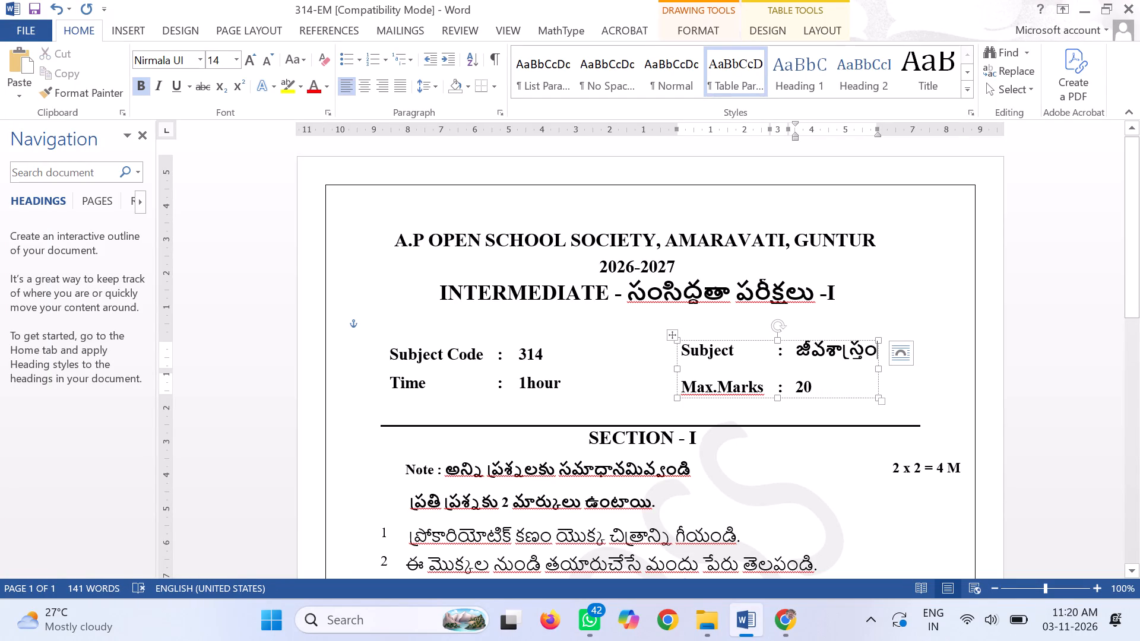
left_click(866, 448)
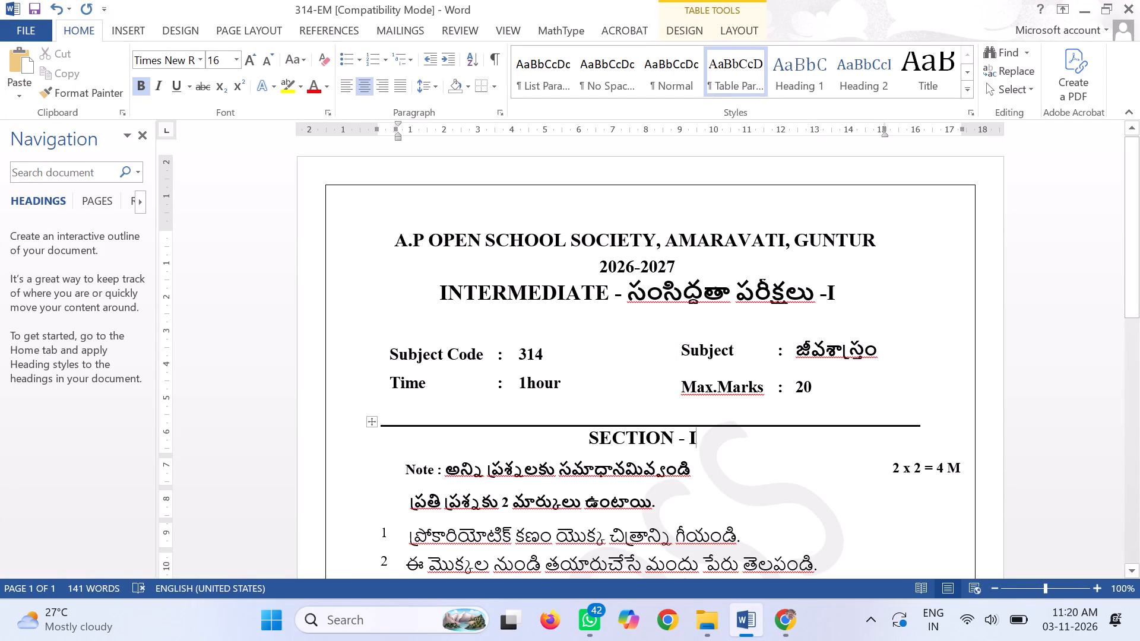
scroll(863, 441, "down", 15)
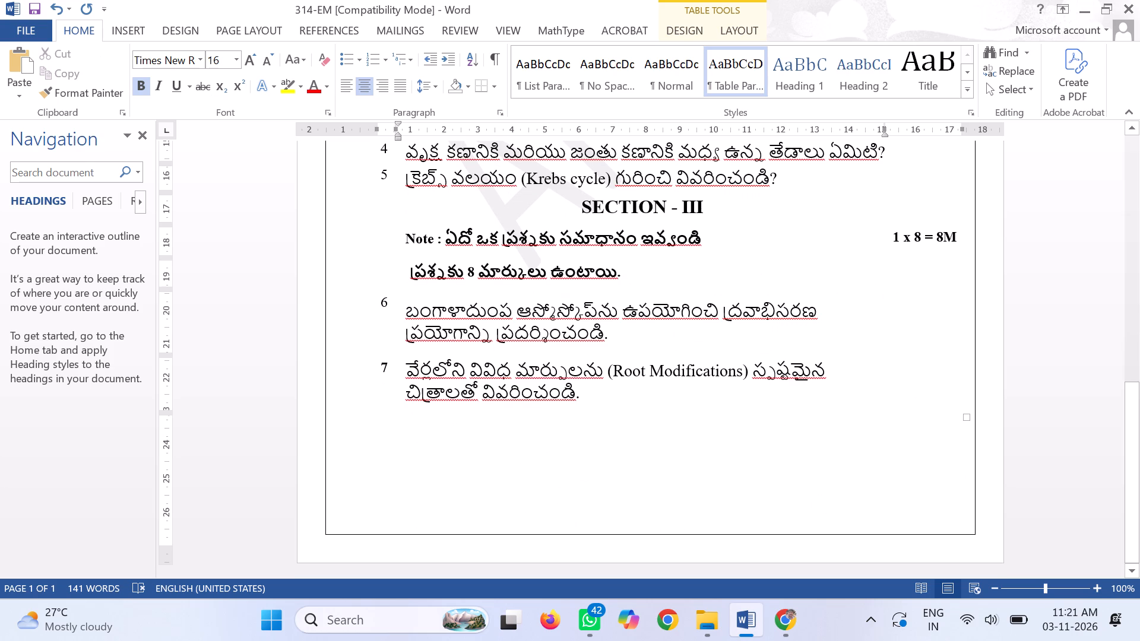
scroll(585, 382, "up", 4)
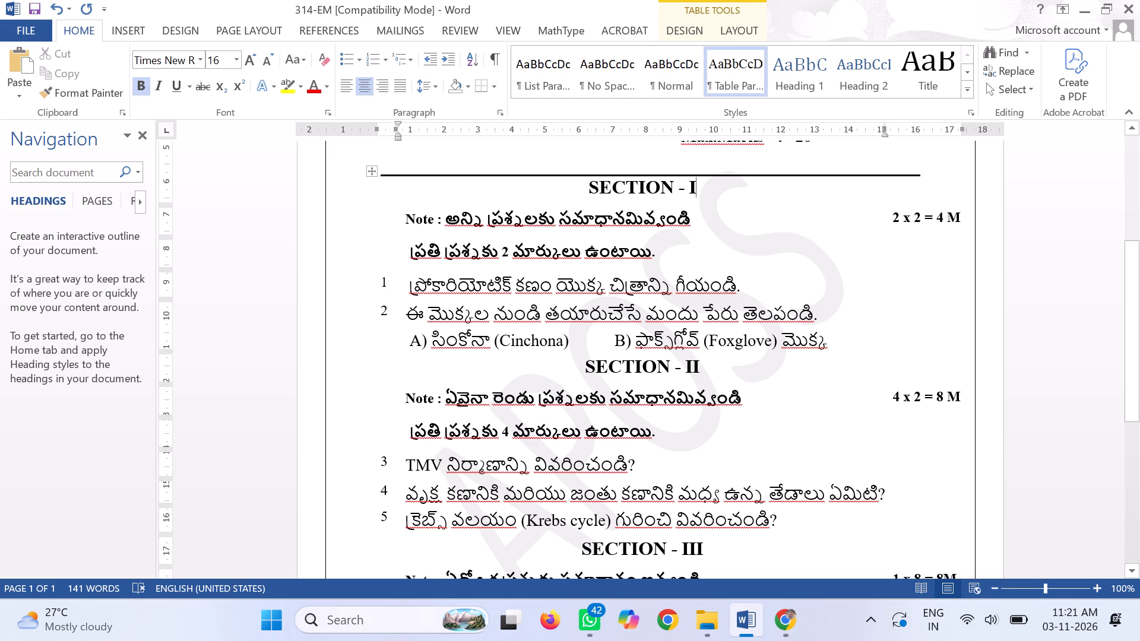
Switch to WhatsApp.
left_click(564, 611)
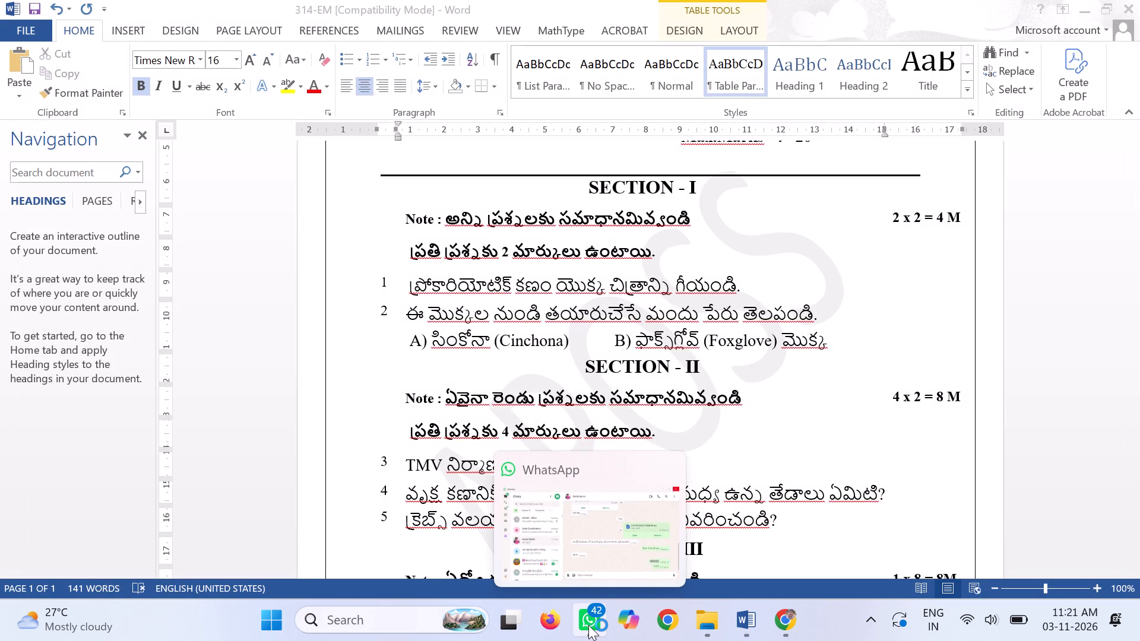
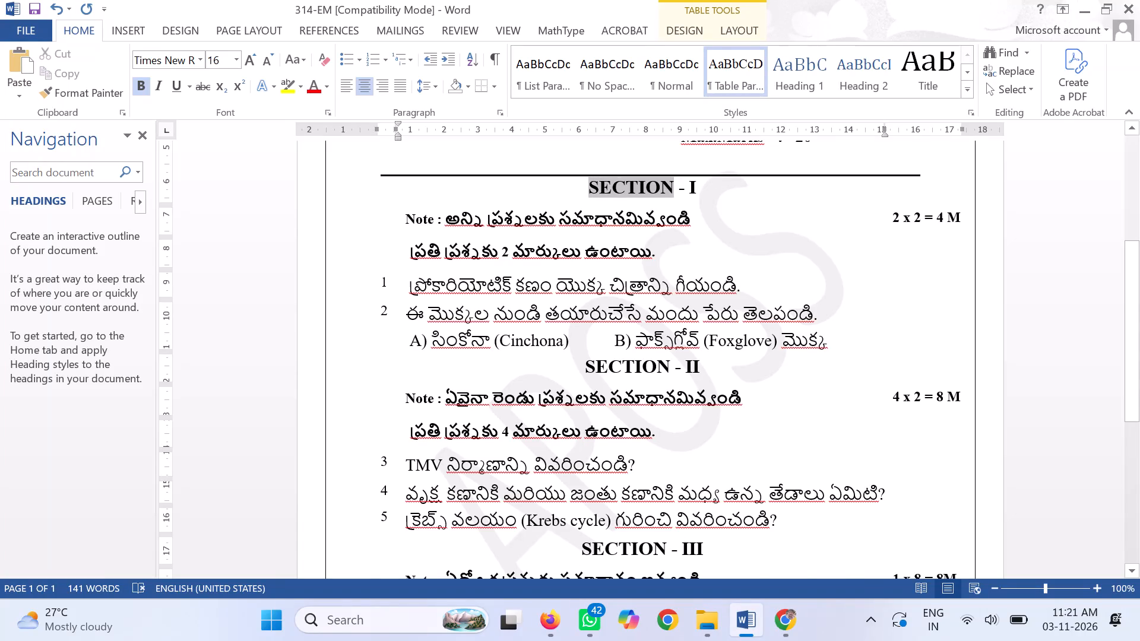
Replace the word "SECTION" with the copied Telugu translation "సెక్షన్" in the headings of sections I, II and III.
key("ctrl+v")
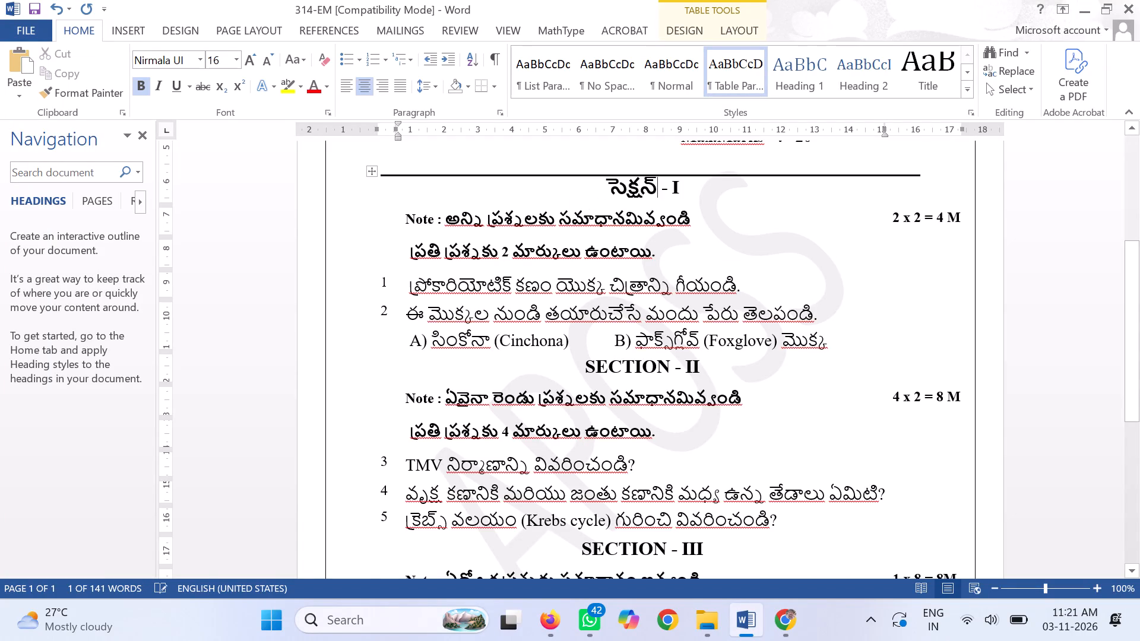
left_click_drag(669, 364, 641, 364)
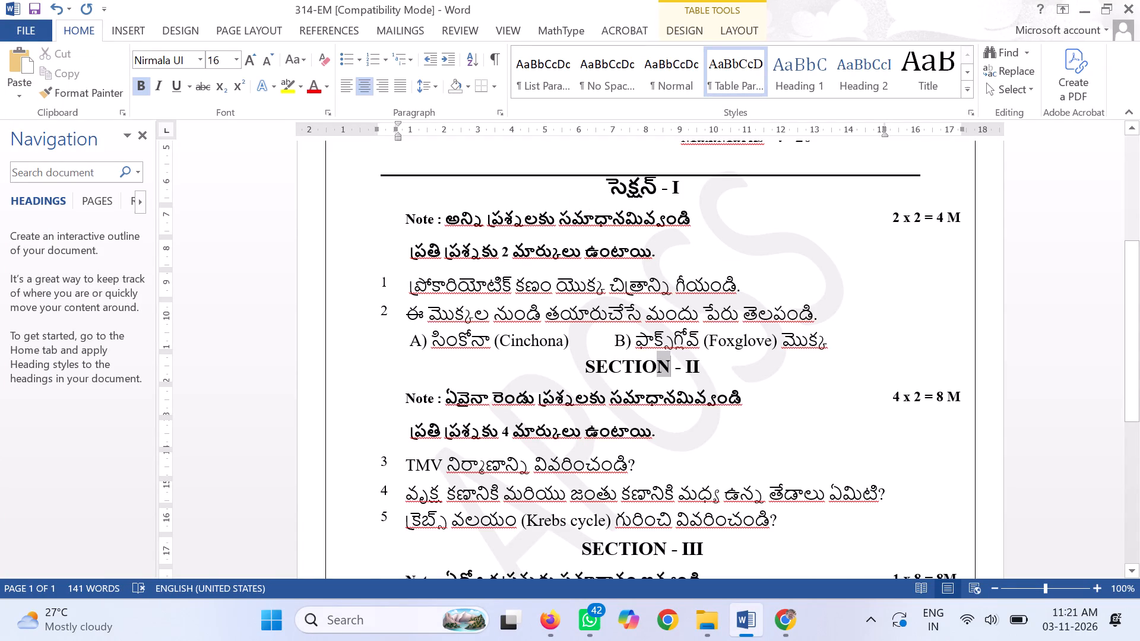
left_click_drag(641, 364, 588, 369)
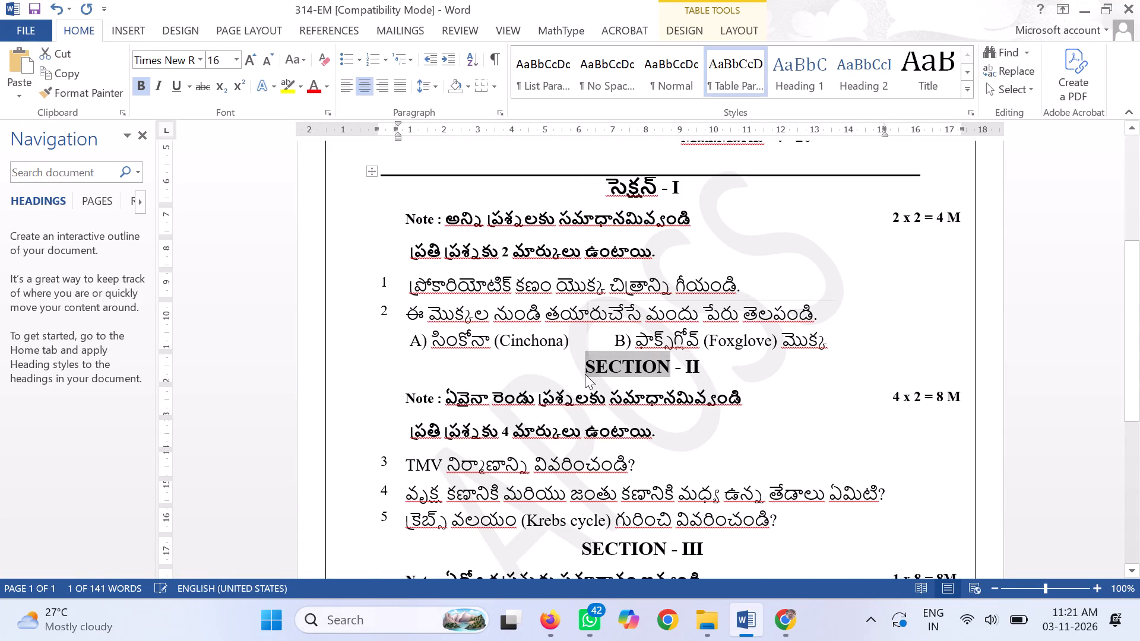
key("ctrl+v")
scroll(620, 396, "down", 2)
left_click_drag(664, 381, 584, 380)
key("ctrl+v")
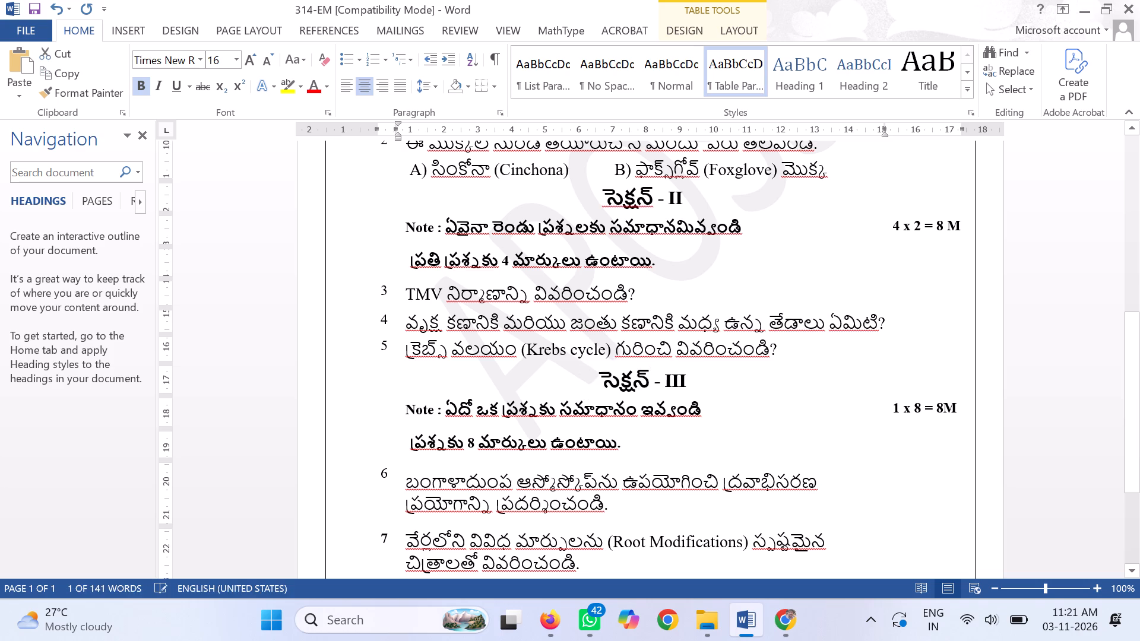
Save the question paper with its translated section headings.
scroll(626, 394, "down", 2)
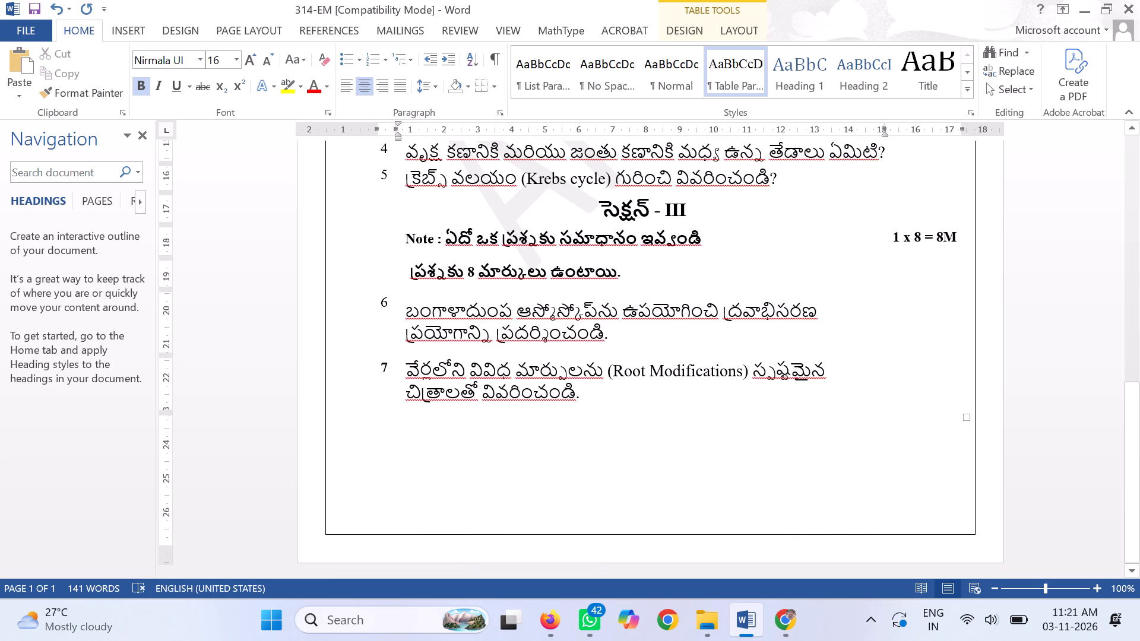
key("ctrl+s")
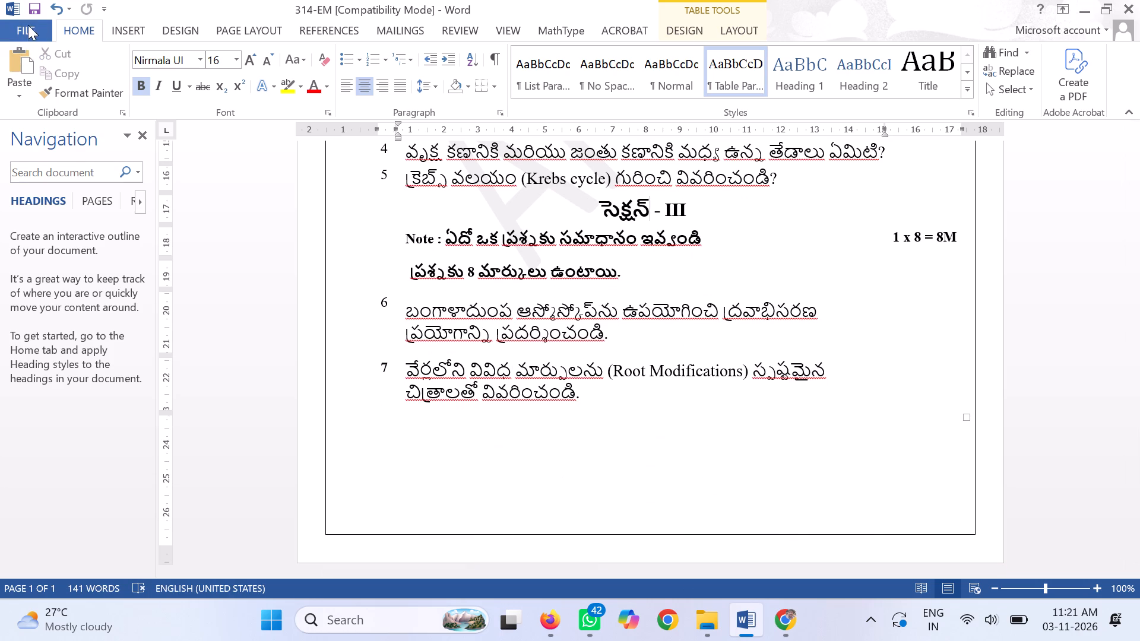
Start saving a copy of the question paper as a Word document in the Downloads folder.
left_click(28, 24)
left_click(62, 177)
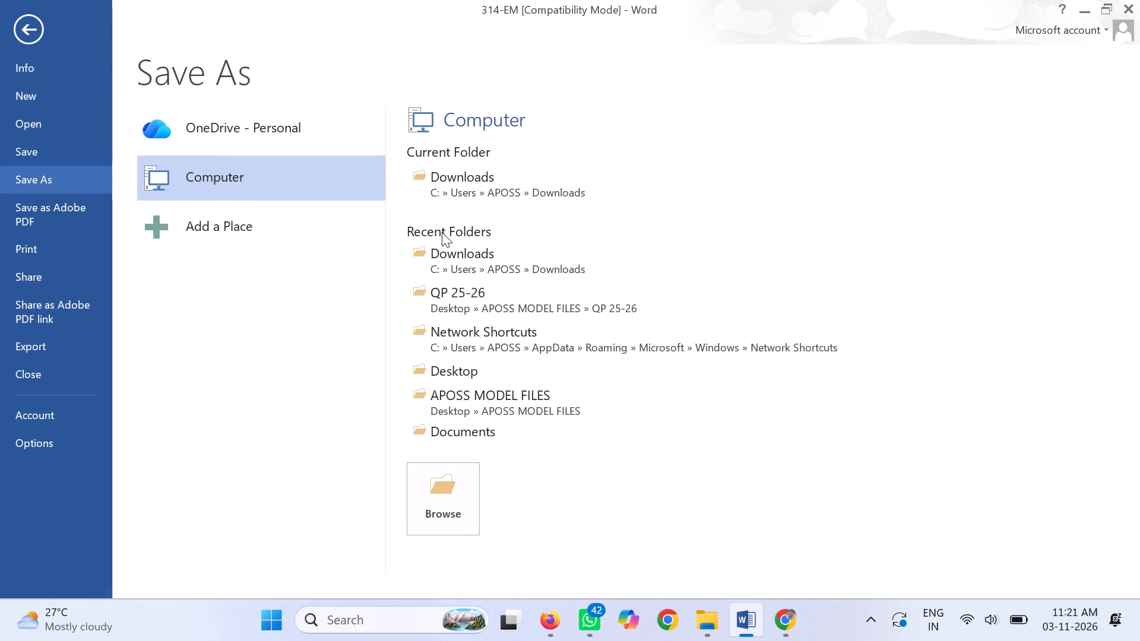
left_click(473, 195)
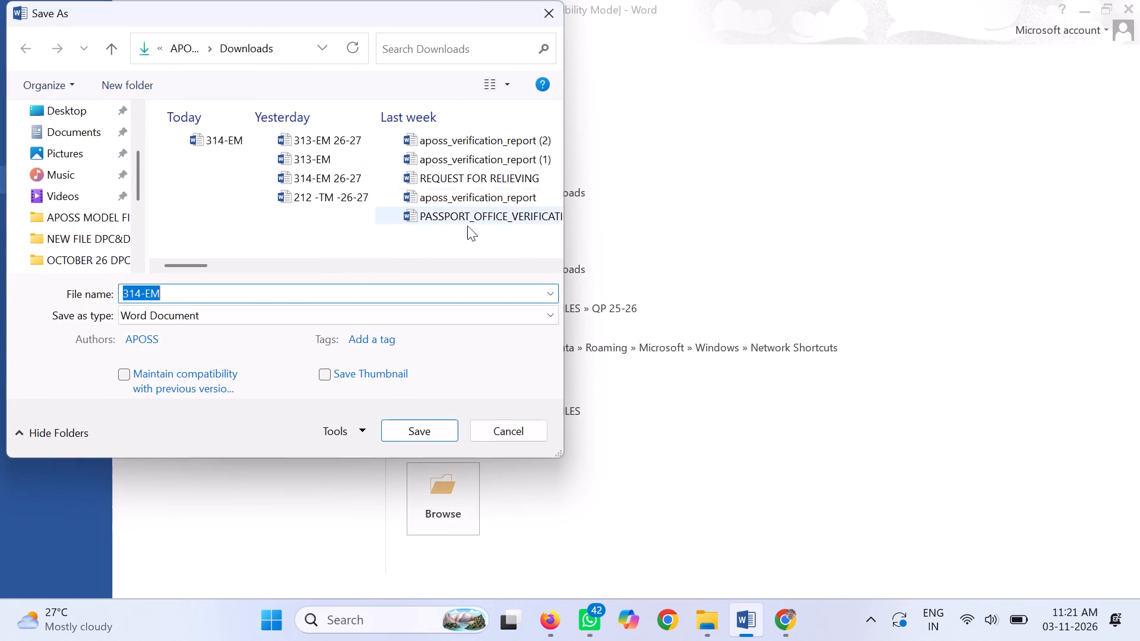
Save the translated question paper as a new Word document named "314-TM 26-27" in the Downloads folder.
left_click(192, 303)
left_click(174, 295)
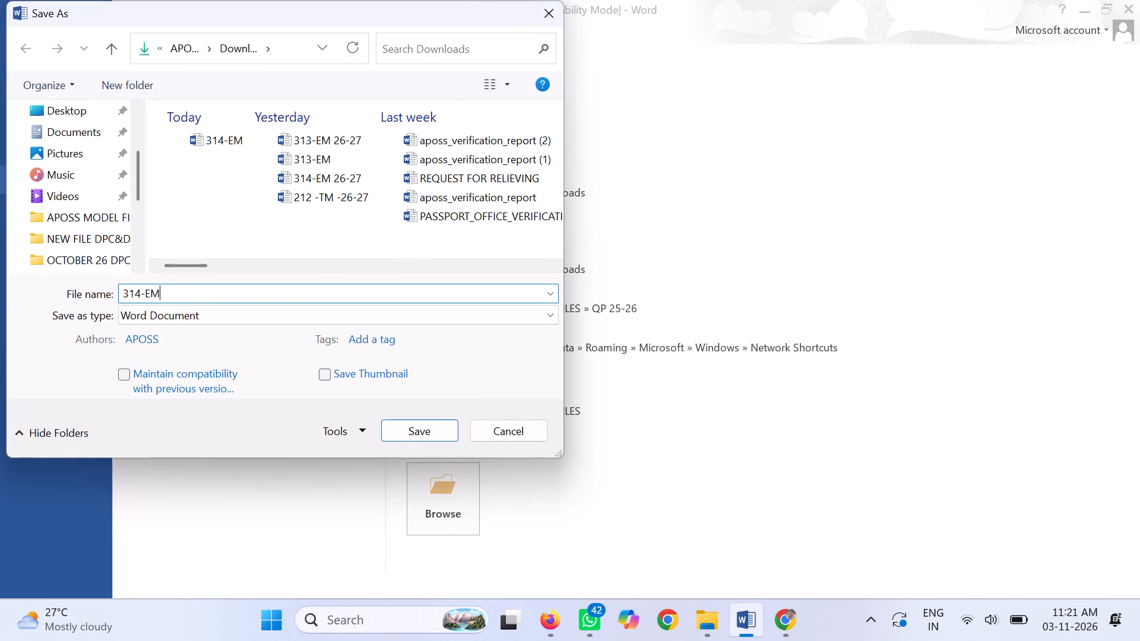
key("BackSpace")
key("BackSpace")
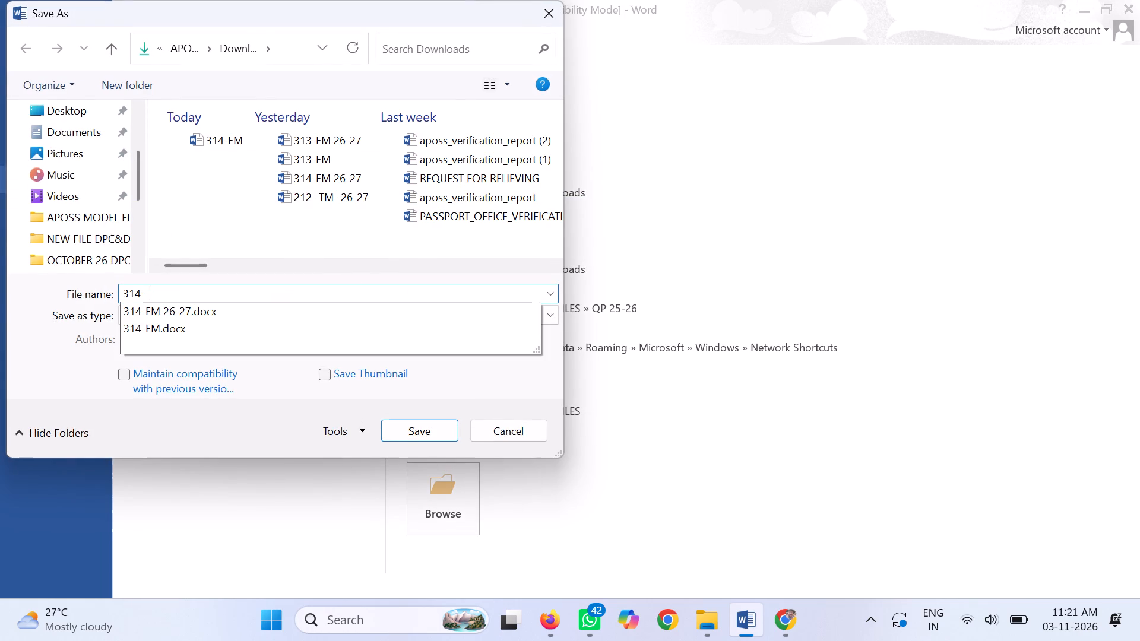
type("TM")
key("space")
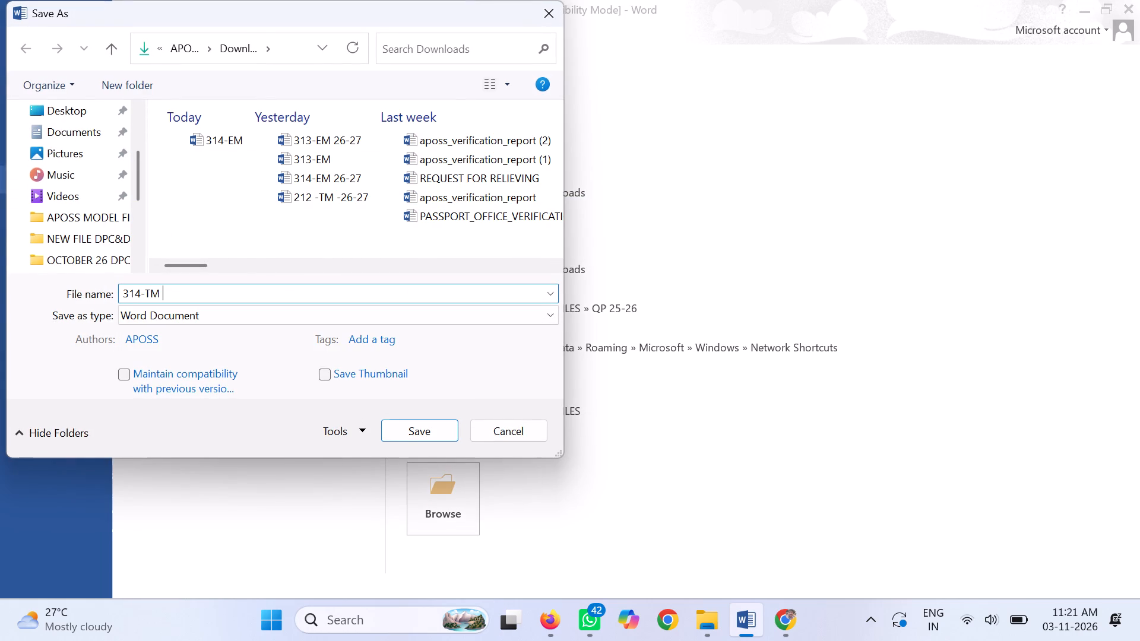
key("2")
type("6-26")
key("BackSpace")
key("7")
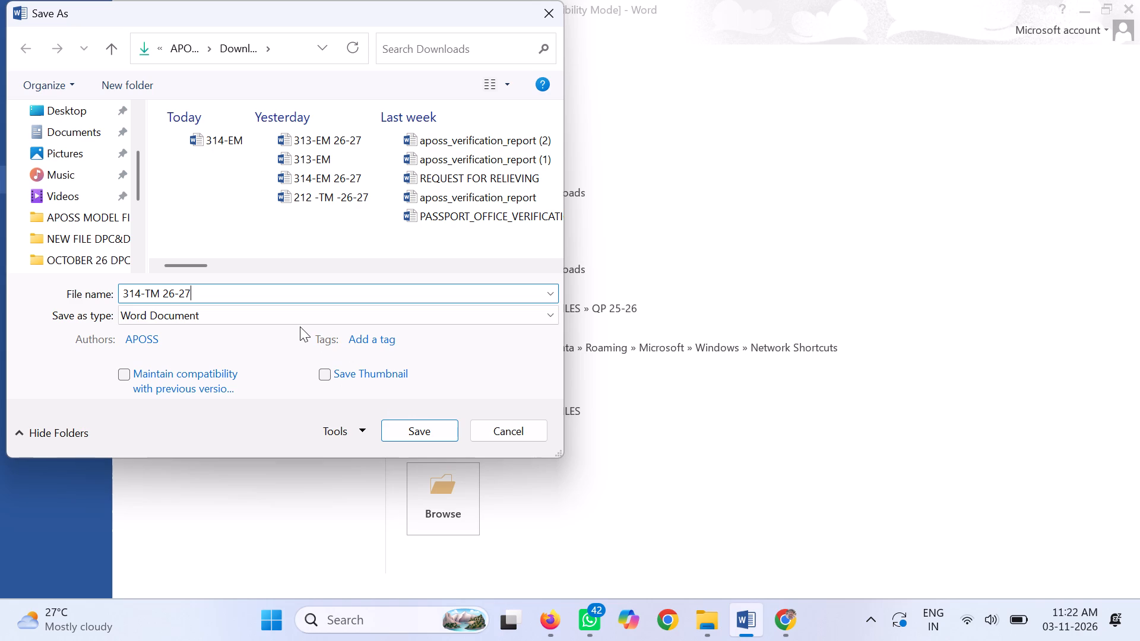
left_click(392, 421)
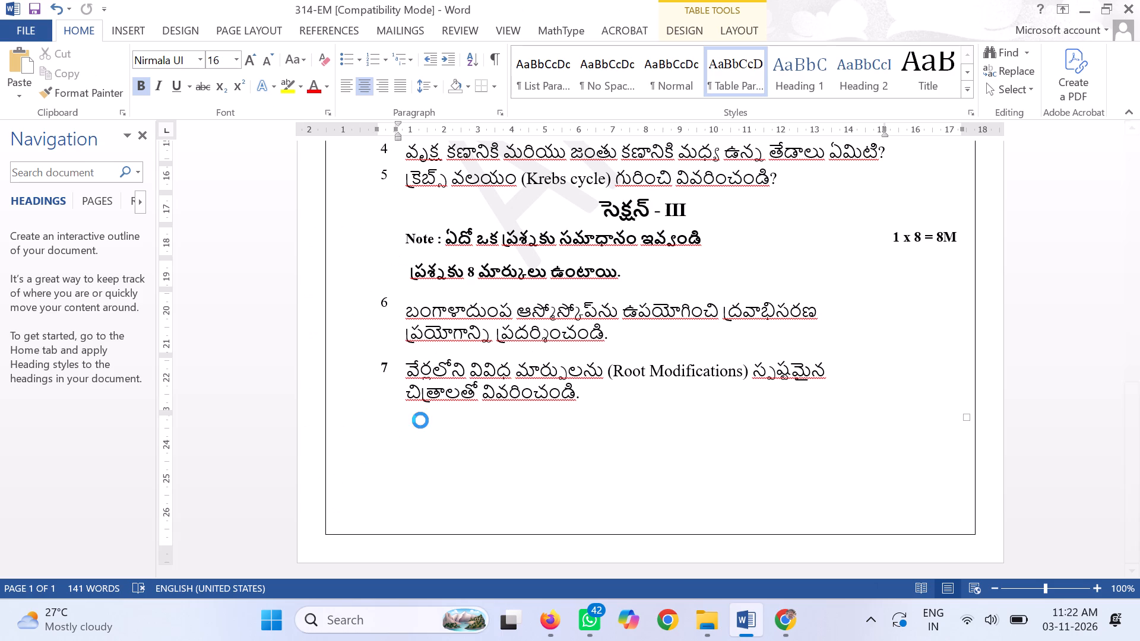
Export the question paper as a PDF named "314-TM 26-27" to the Desktop.
left_click(40, 30)
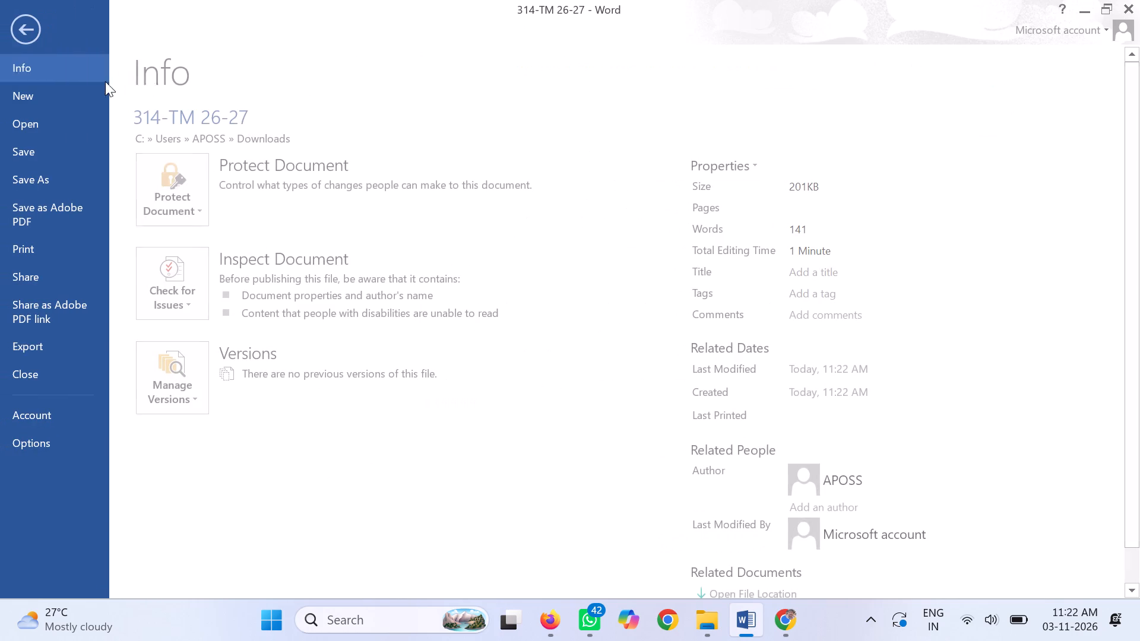
left_click(42, 351)
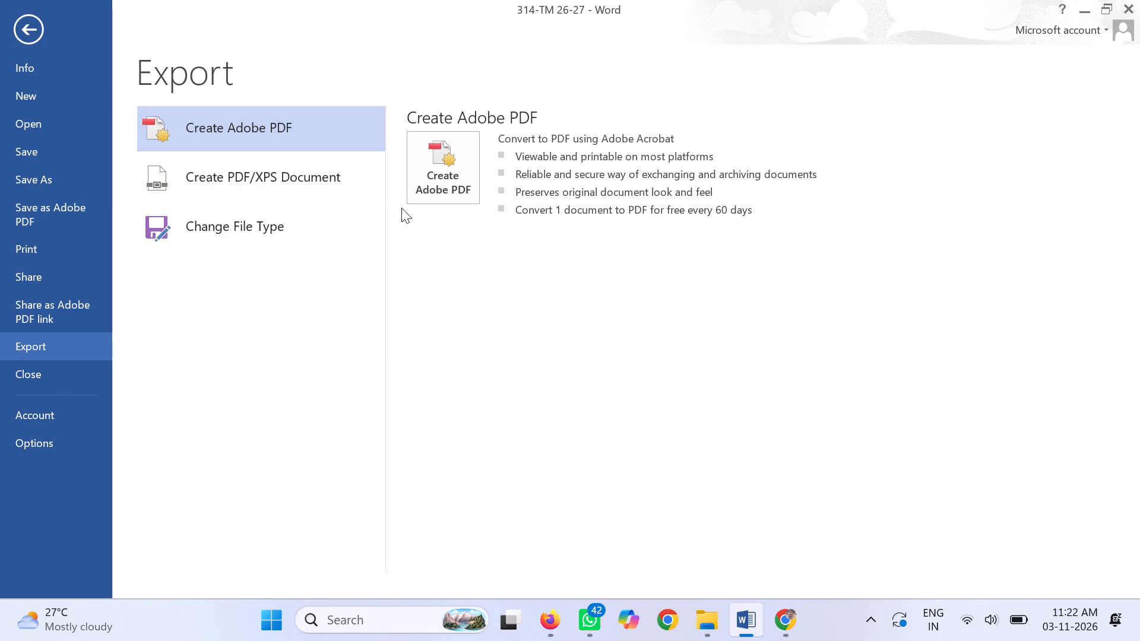
left_click(346, 174)
left_click(450, 227)
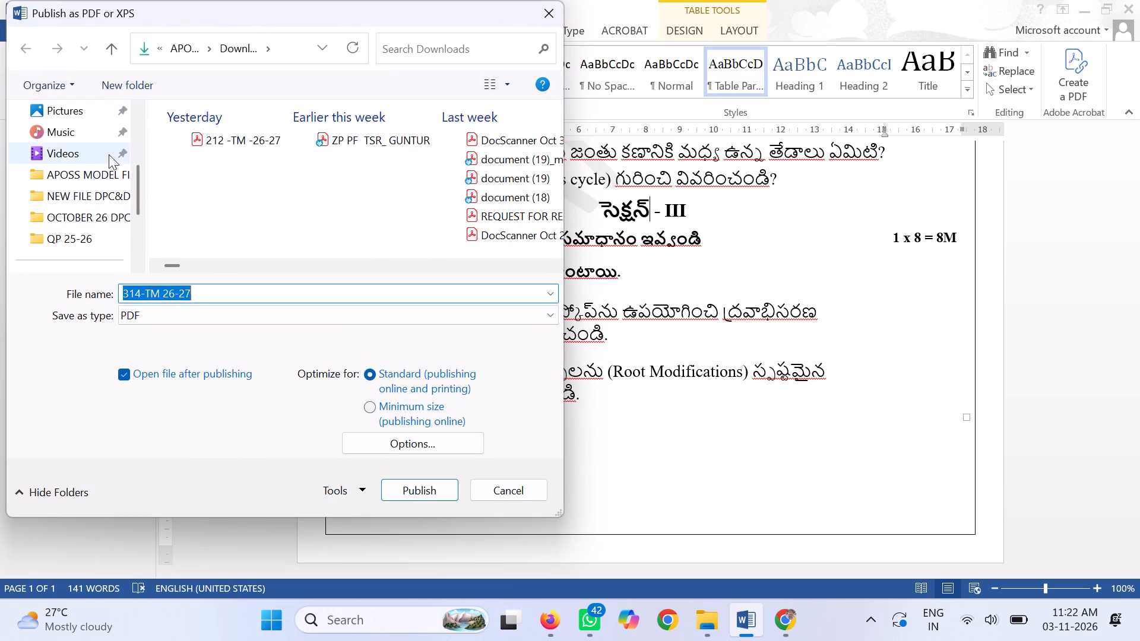
left_click_drag(135, 197, 155, 139)
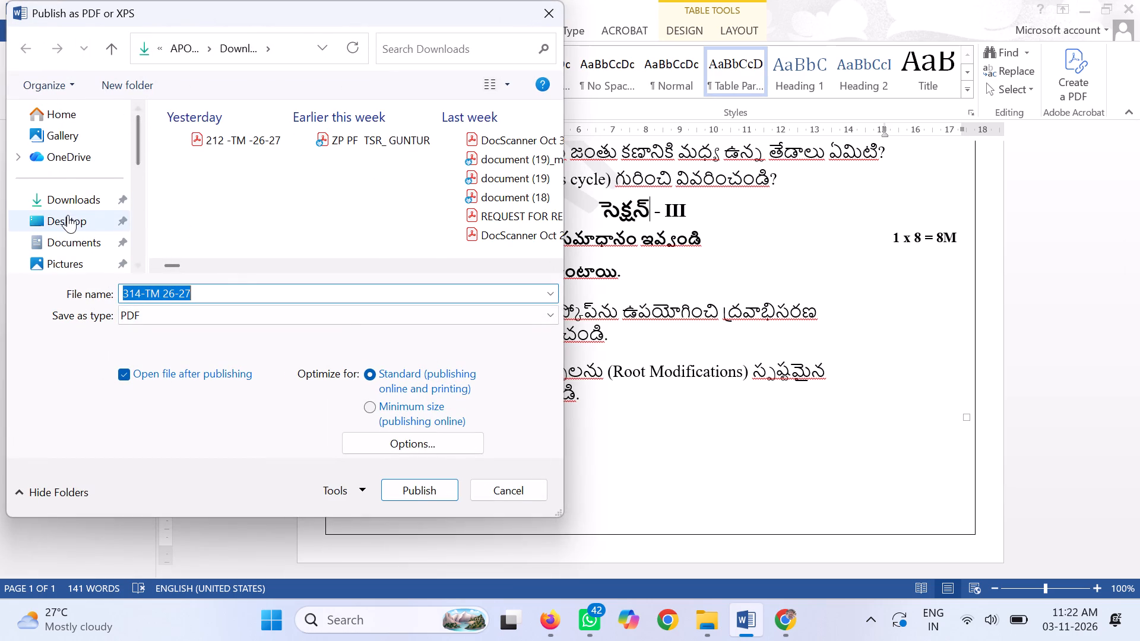
left_click(68, 215)
left_click(417, 493)
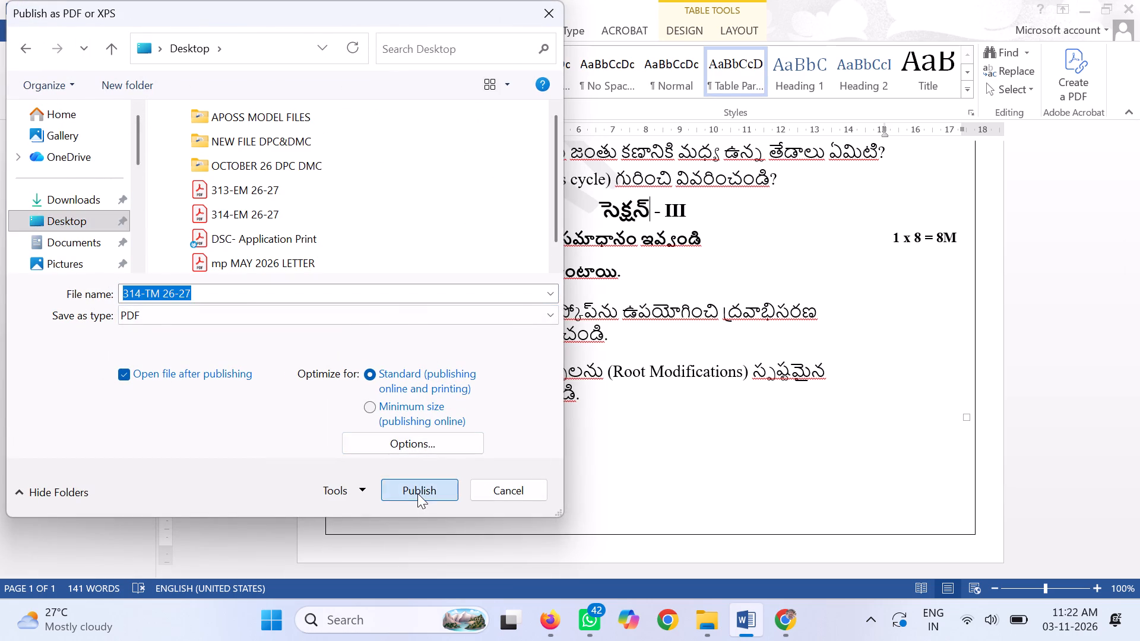
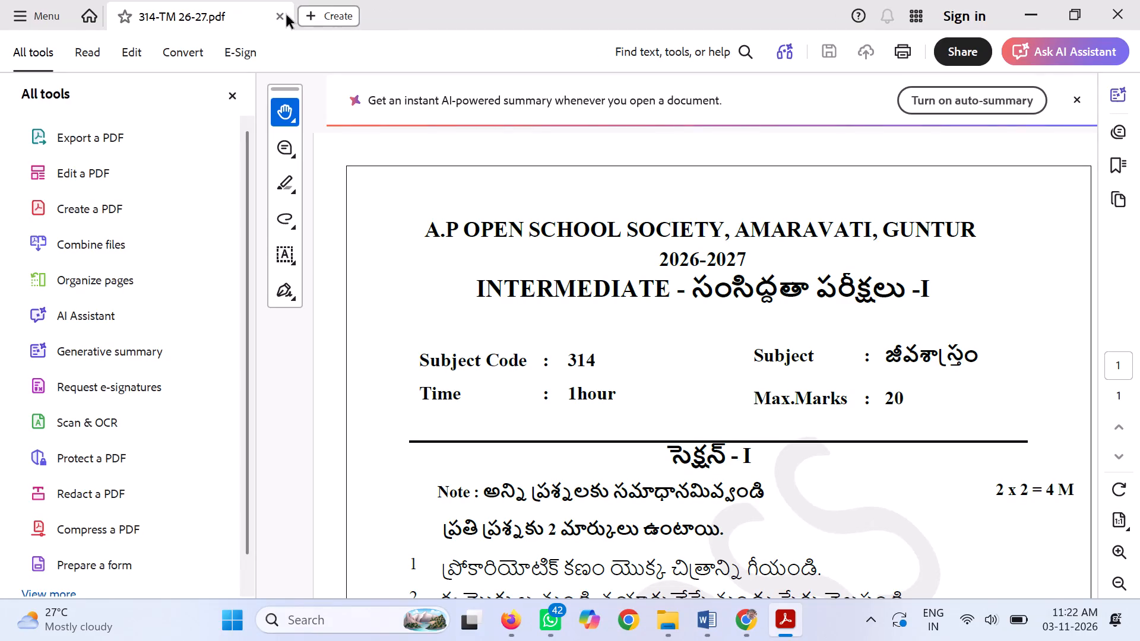
Close the exported 314-TM 26-27.pdf in the PDF viewer.
left_click(286, 18)
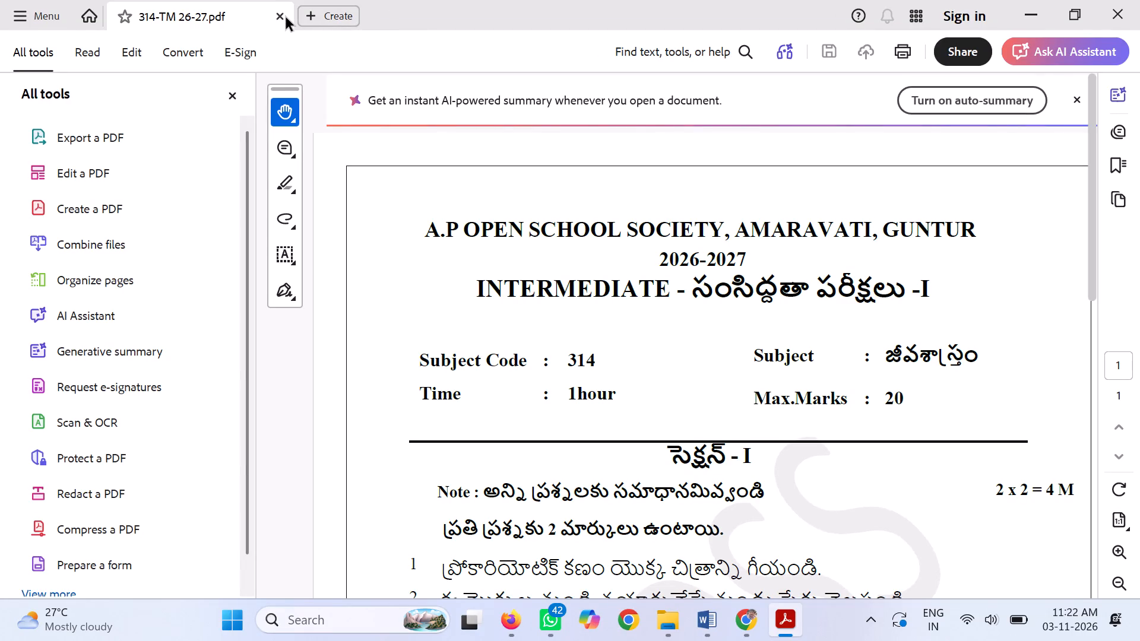
left_click(280, 14)
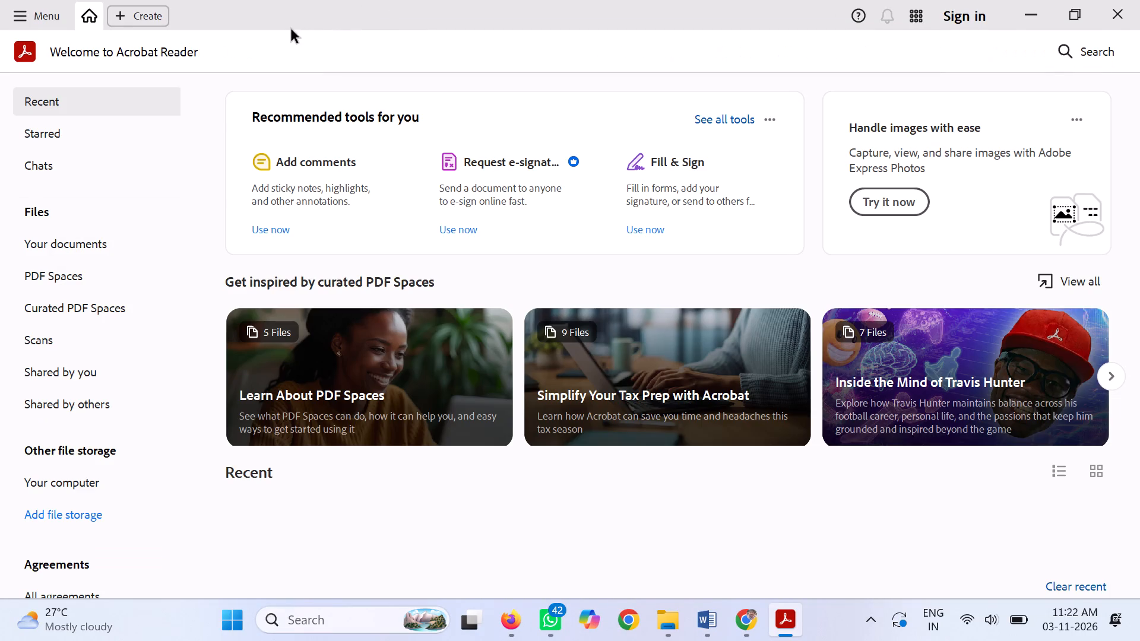
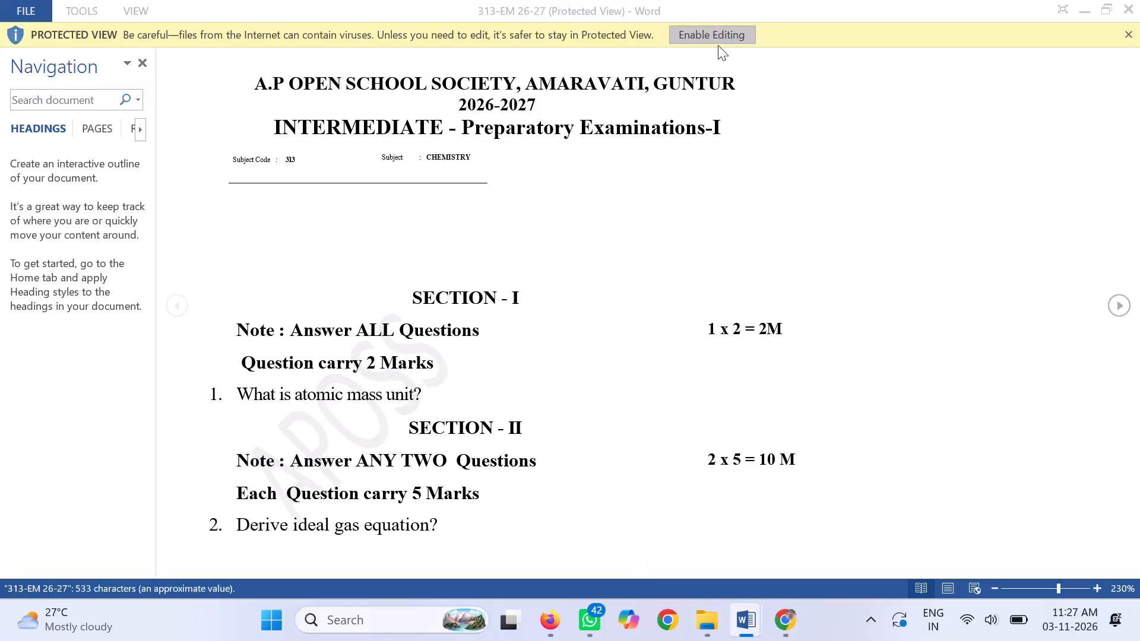
Review the 313-EM 26-27 Chemistry question paper from its heading through the questions in Section III.
scroll(700, 446, "down", 4)
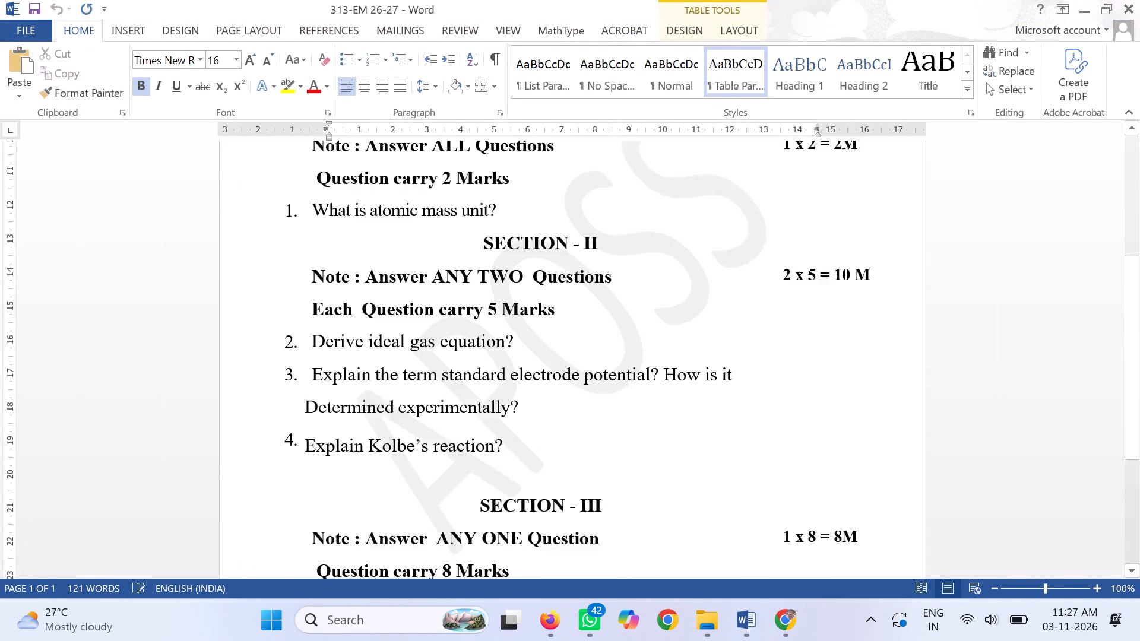
scroll(700, 446, "down", 7)
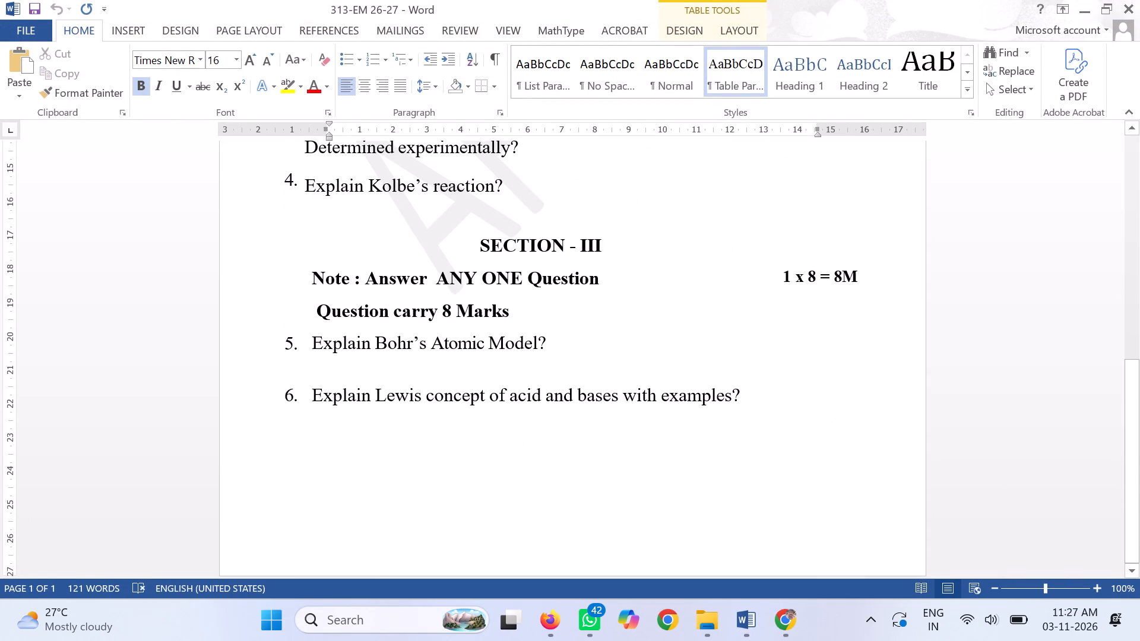
scroll(700, 446, "up", 3)
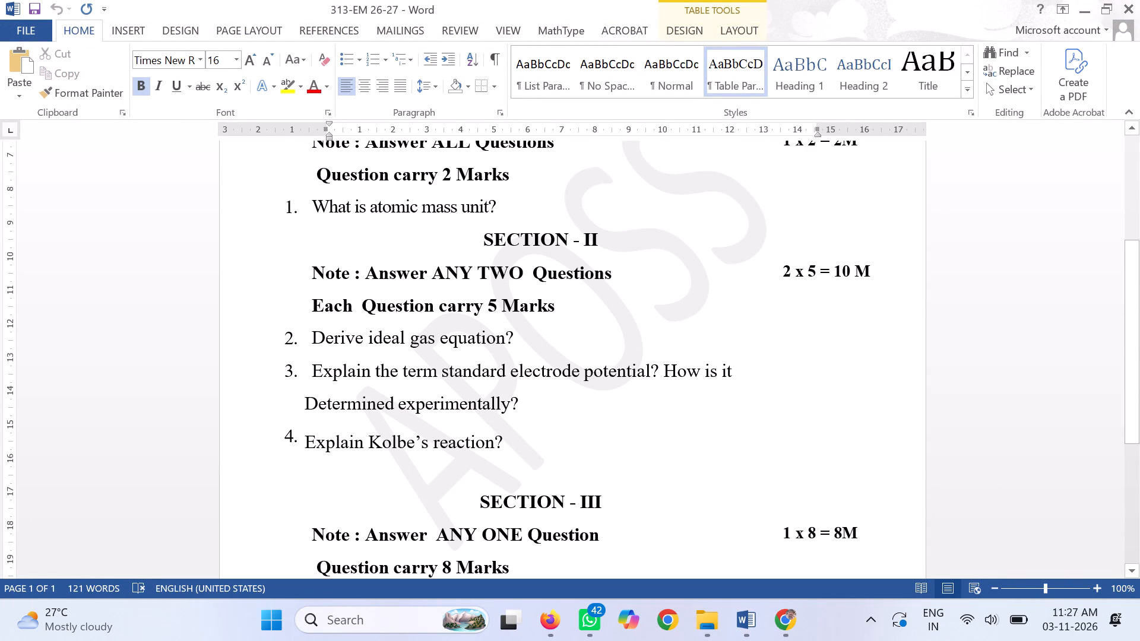
scroll(725, 478, "up", 3)
scroll(725, 478, "down", 7)
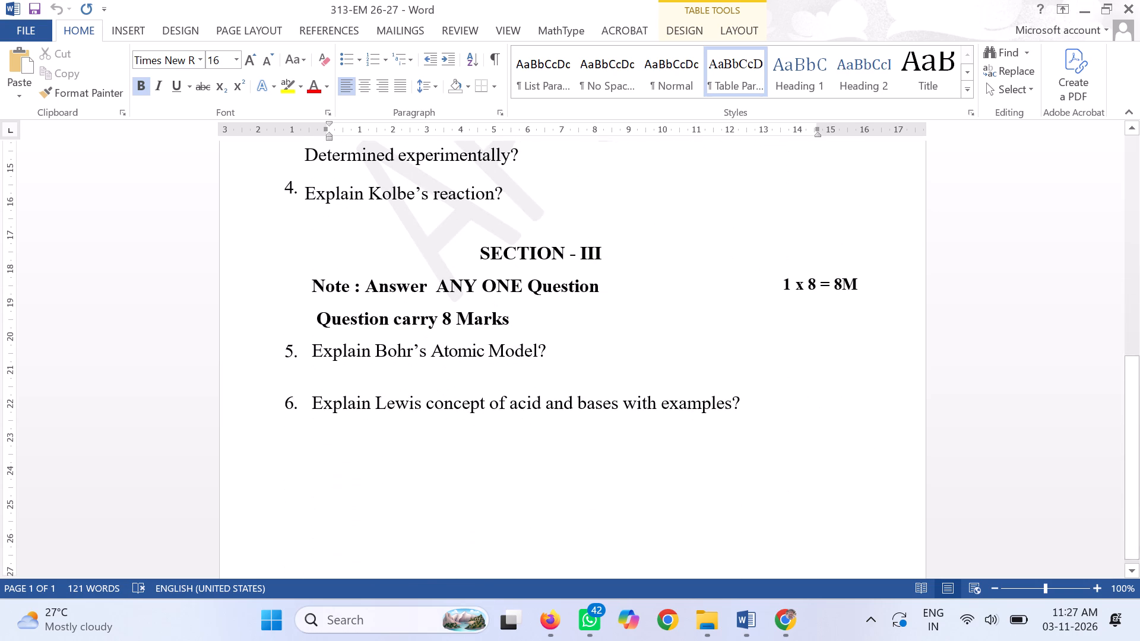
scroll(725, 478, "up", 3)
scroll(611, 391, "up", 6)
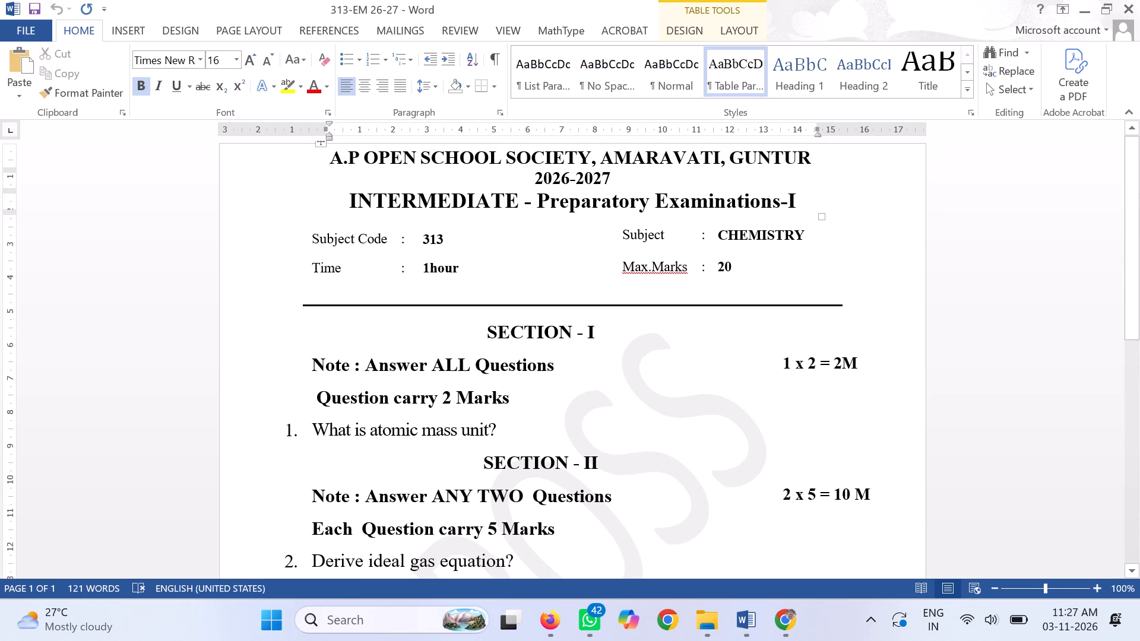
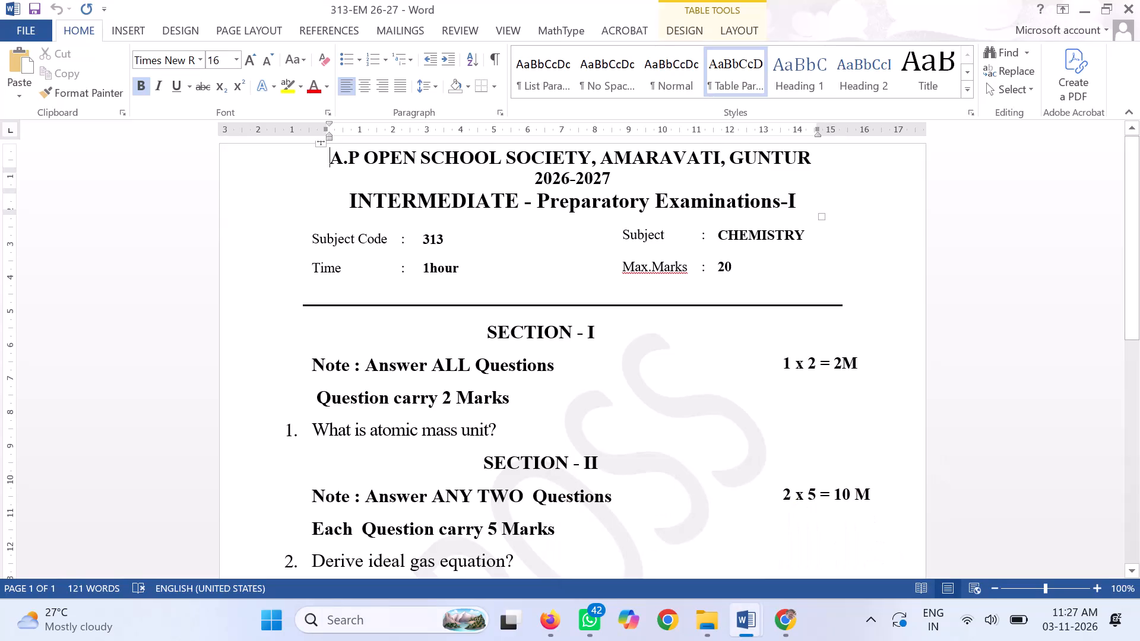
Replace "Preparatory Examinations" in the chemistry paper's heading with the copied Telugu text "సంసిద్దతా పరిక్షలు".
left_click_drag(780, 208, 601, 208)
key("ctrl+v")
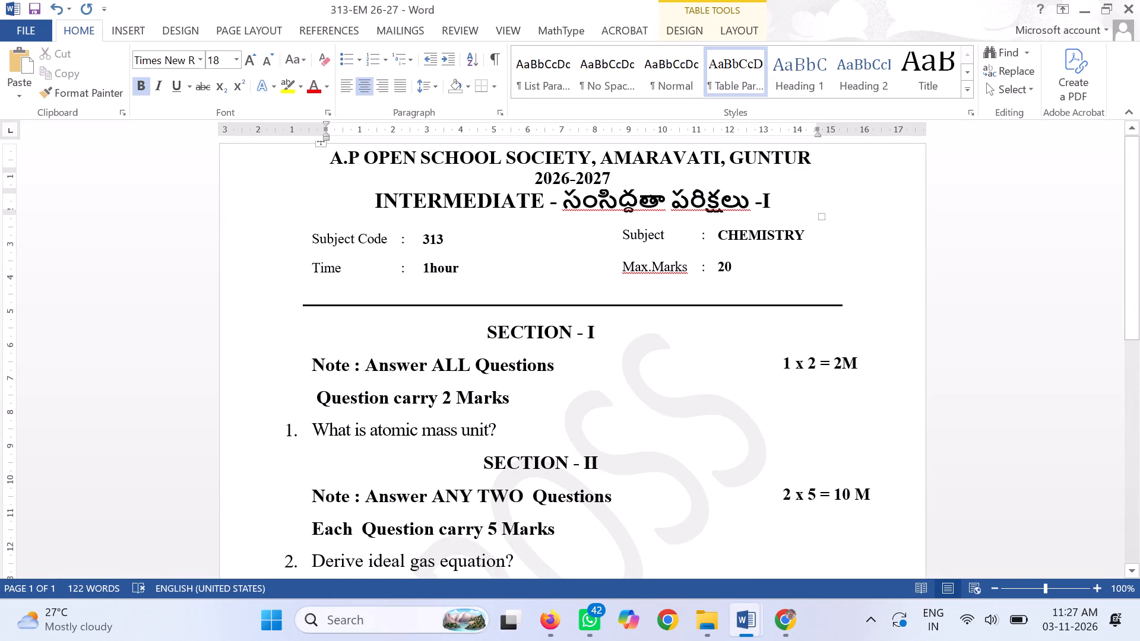
Translate the subject name CHEMISTRY from the paper into Telugu with Google Translate in Chrome and copy the translation.
left_click_drag(722, 233, 738, 235)
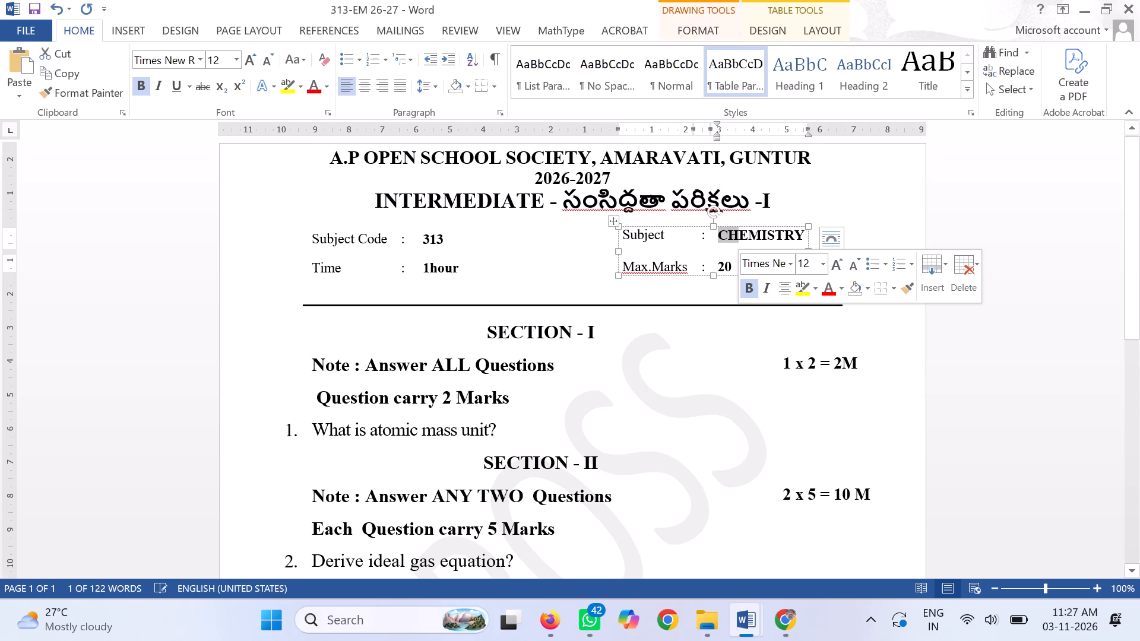
left_click(757, 246)
left_click_drag(720, 236, 793, 238)
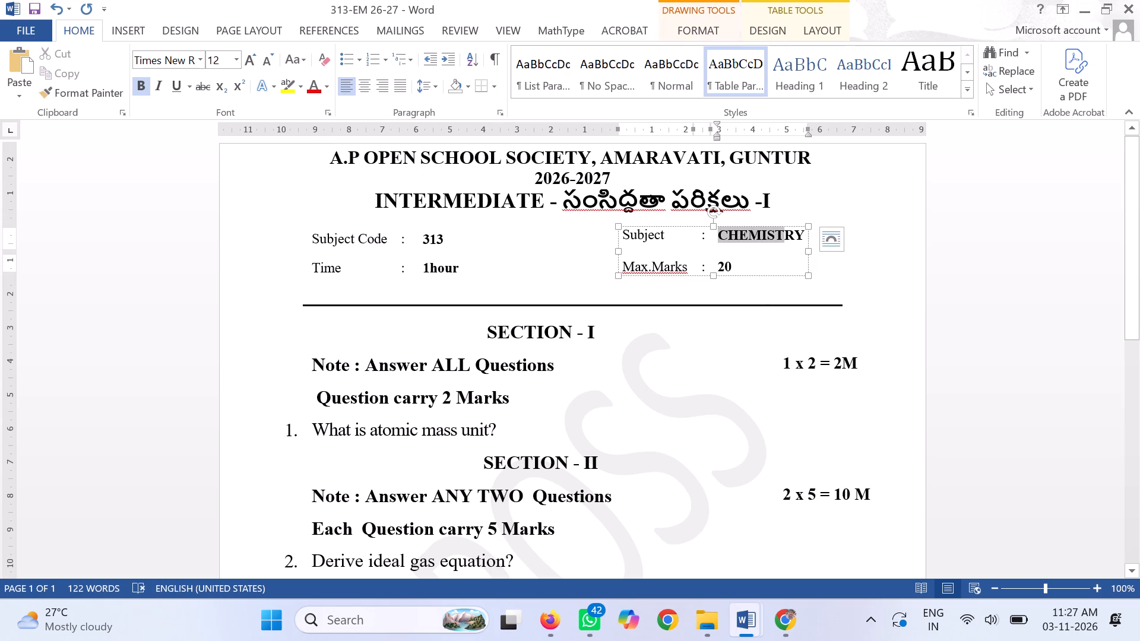
left_click_drag(793, 238, 802, 239)
key("ctrl+c")
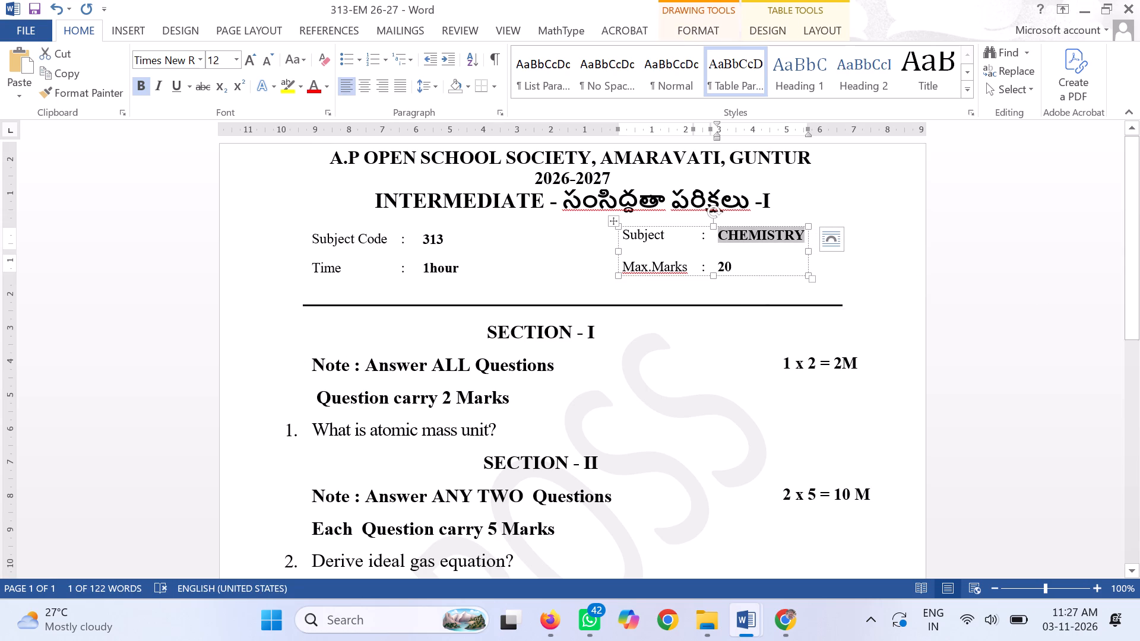
left_click(783, 614)
left_click(357, 301)
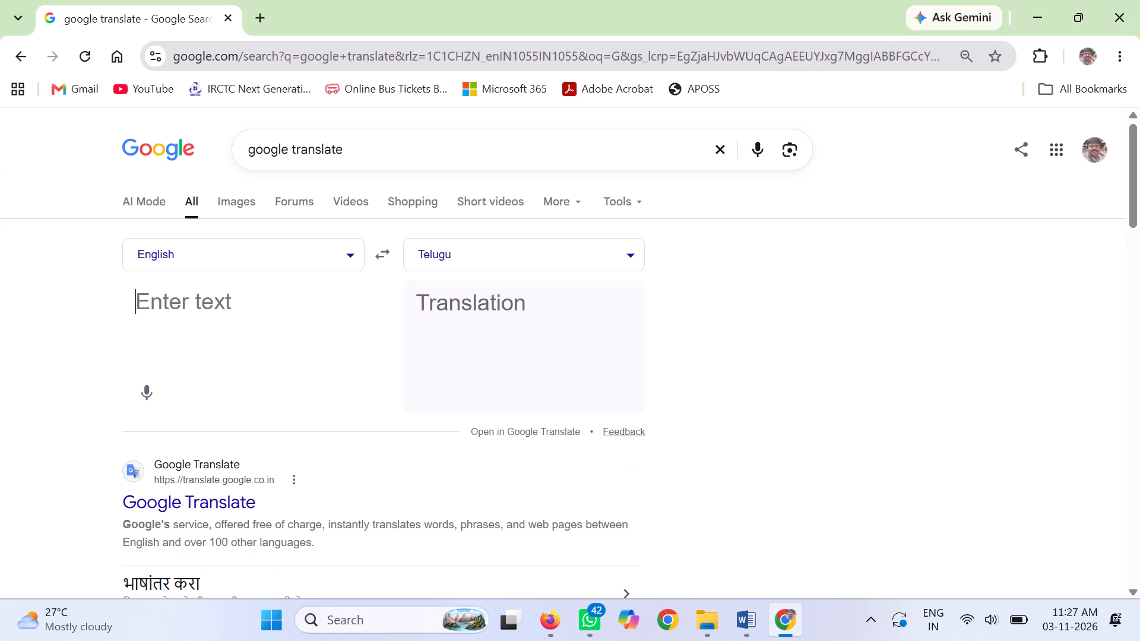
left_click(271, 304)
key("ctrl+v")
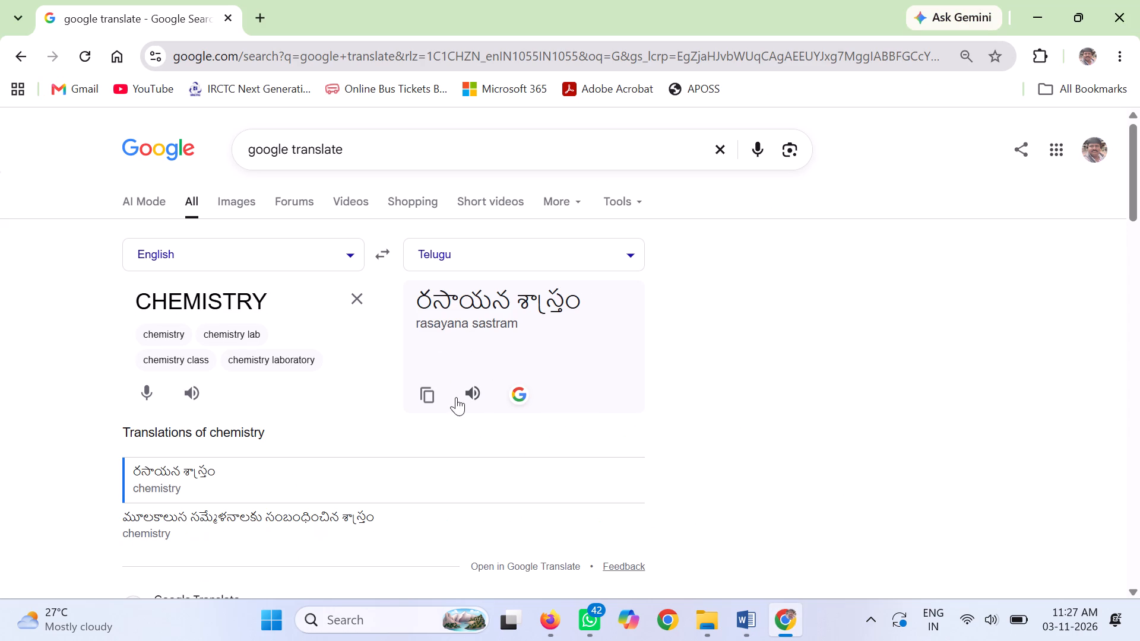
left_click(433, 398)
In the 313-EM 26-27 Word document, replace CHEMISTRY with the copied Telugu translation and widen the text box around it.
left_click(754, 617)
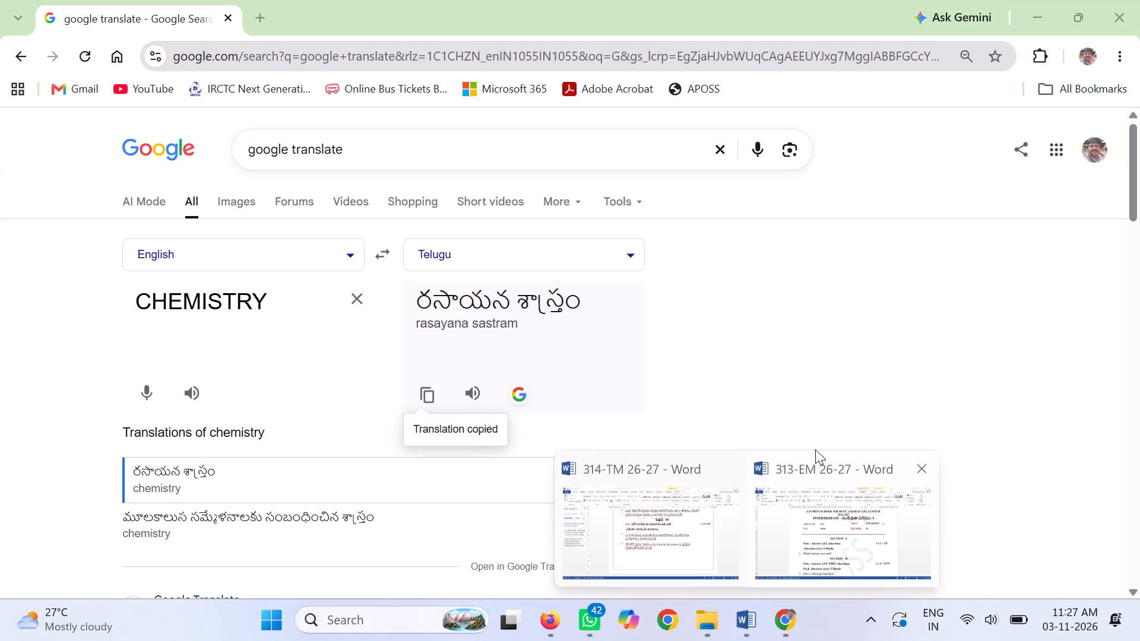
left_click(820, 540)
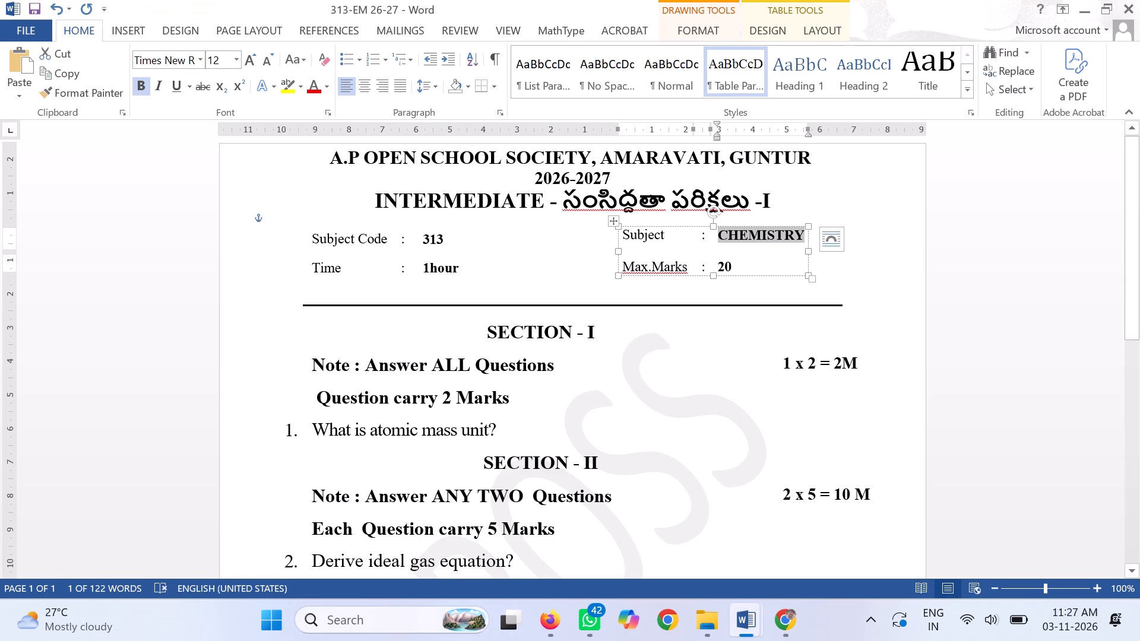
key("ctrl+v")
left_click_drag(807, 250, 831, 250)
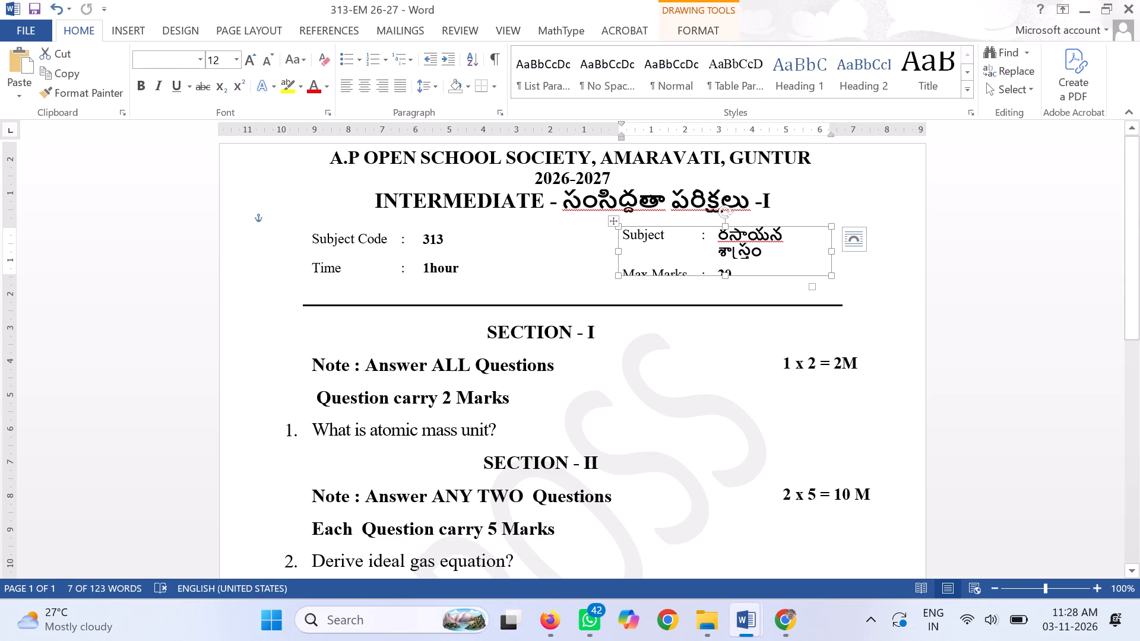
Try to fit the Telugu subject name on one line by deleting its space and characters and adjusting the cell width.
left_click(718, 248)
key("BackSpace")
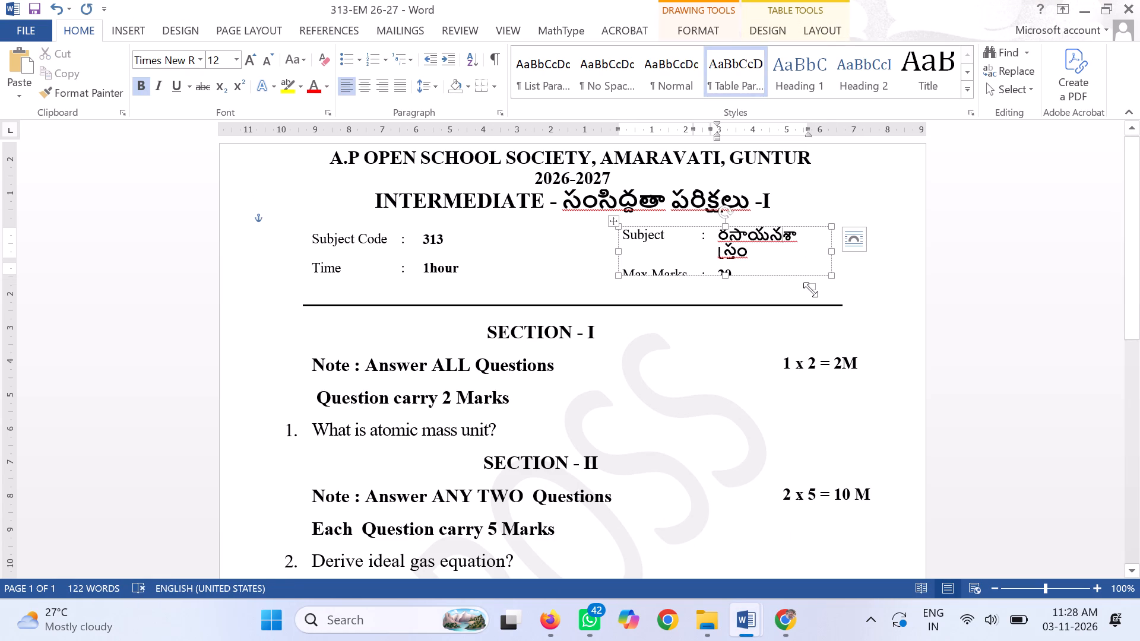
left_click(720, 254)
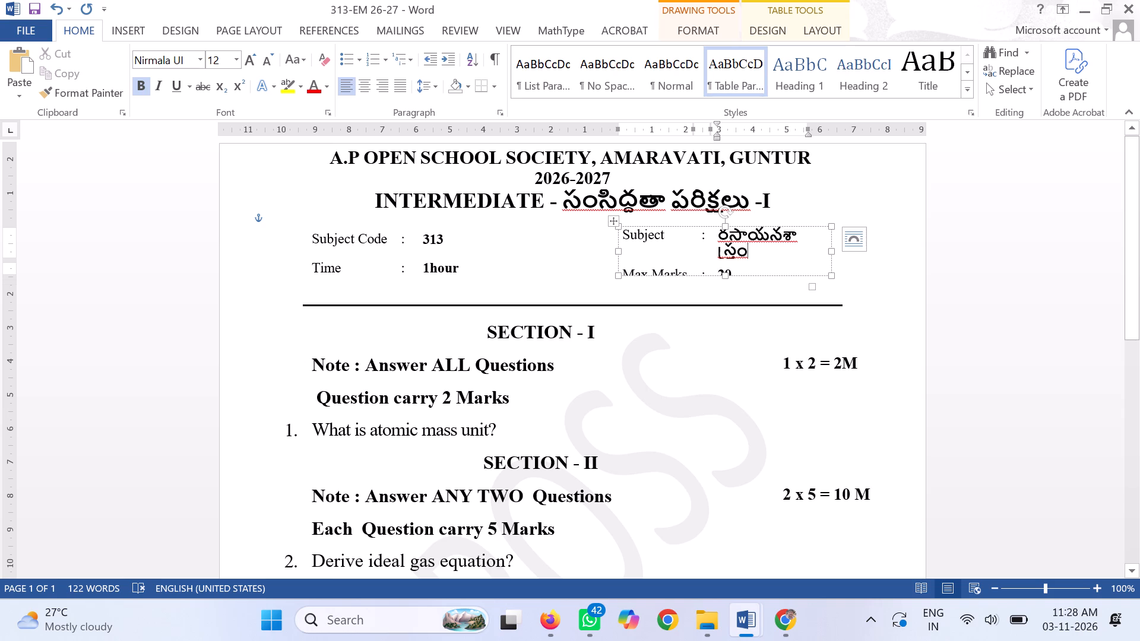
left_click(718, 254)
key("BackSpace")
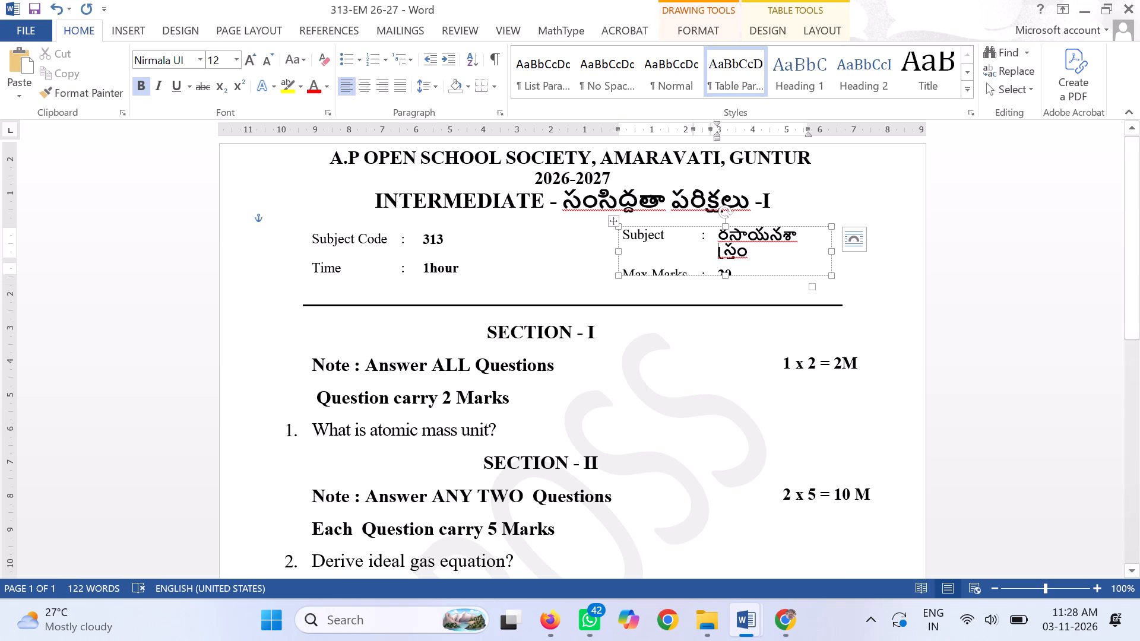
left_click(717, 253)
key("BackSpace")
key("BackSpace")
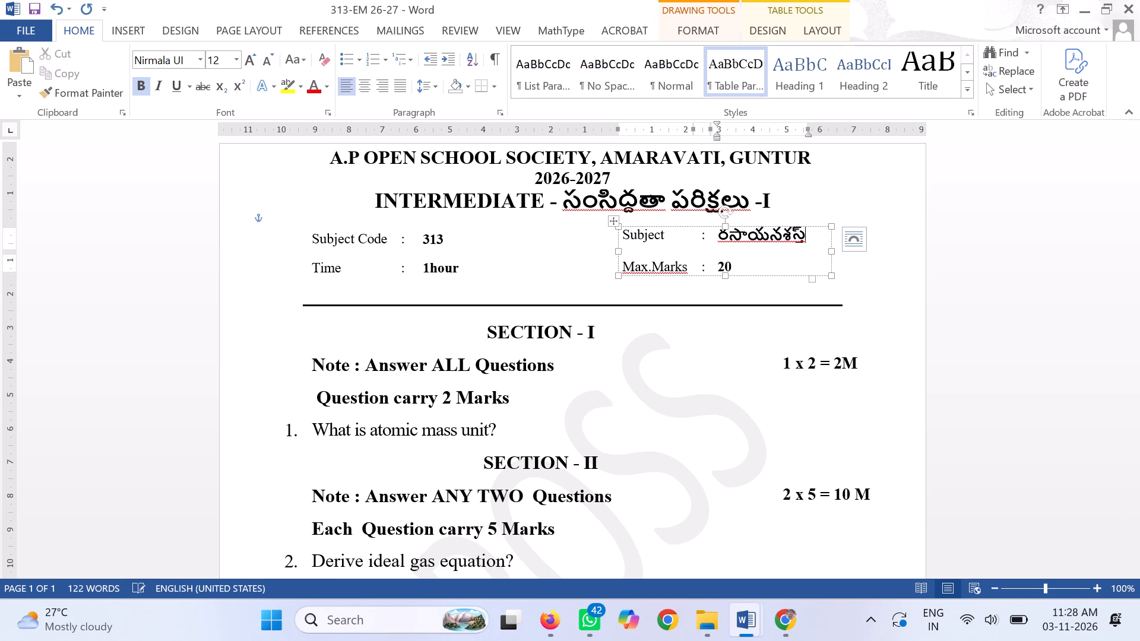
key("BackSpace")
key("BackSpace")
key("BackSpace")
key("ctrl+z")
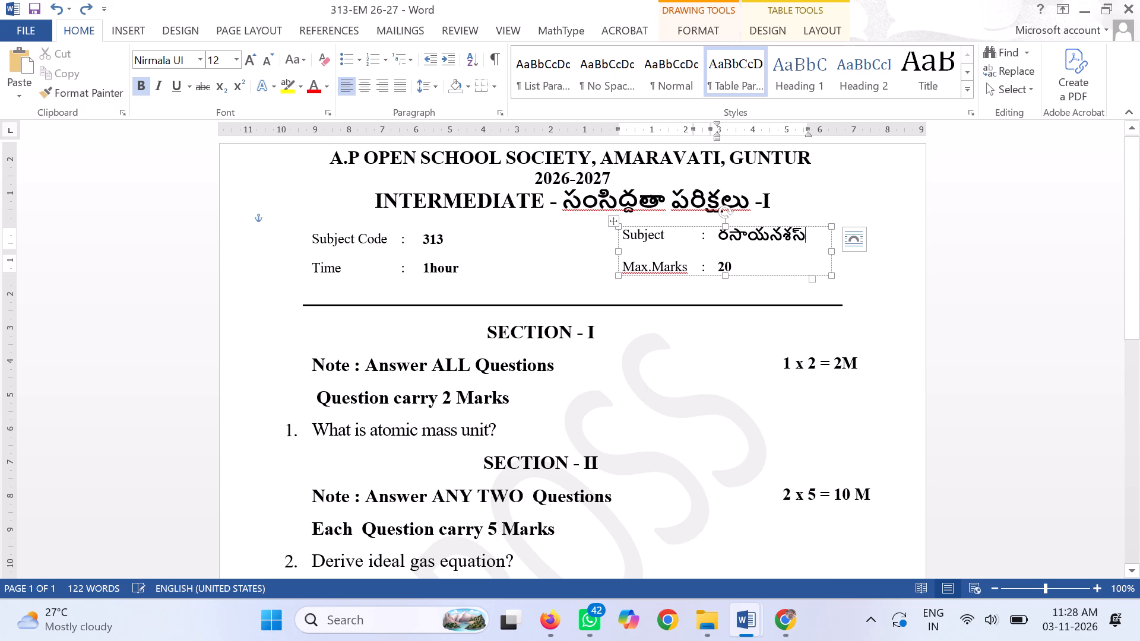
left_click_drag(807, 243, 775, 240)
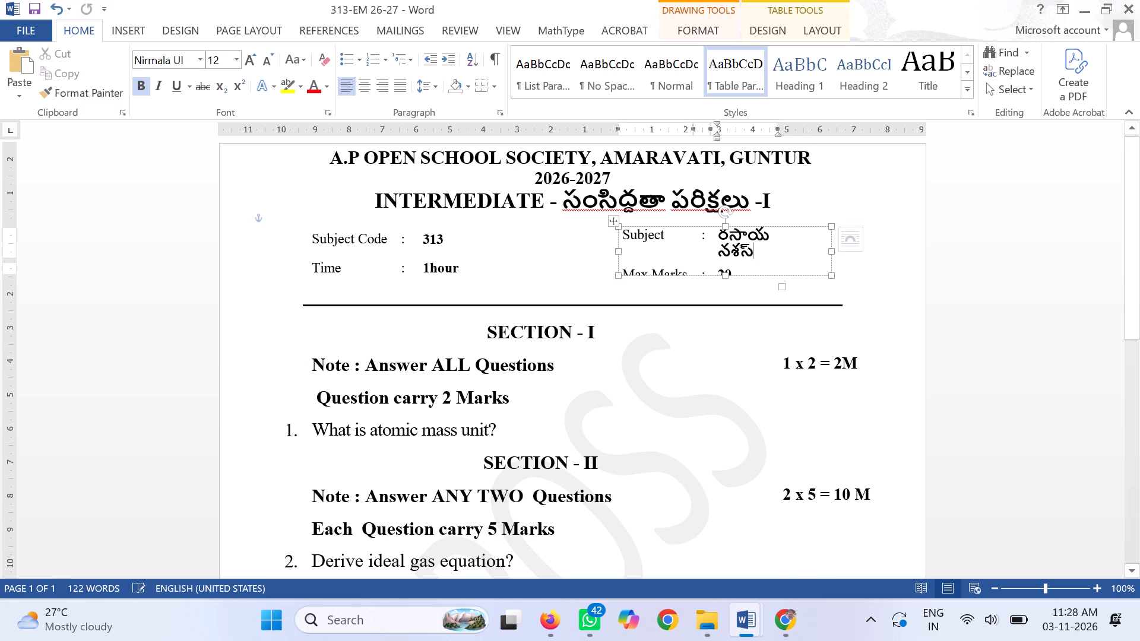
Delete the shortened Telugu subject name and paste the full translation "రసాయన శాస్త్రం" in its place.
left_click(753, 249)
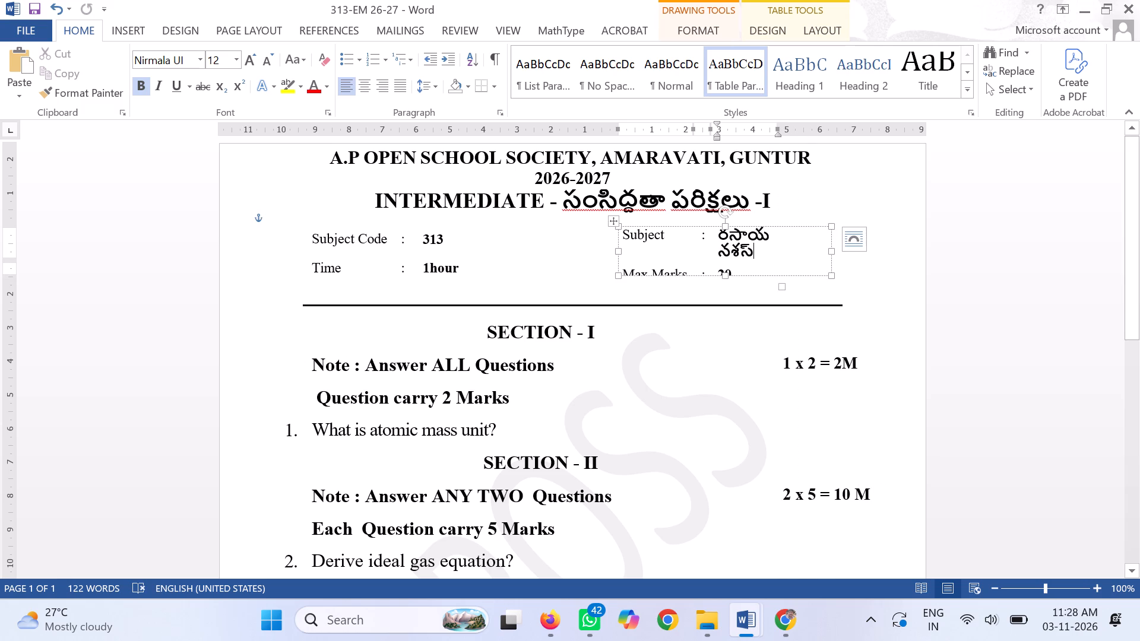
left_click(731, 243)
left_click_drag(756, 251, 720, 239)
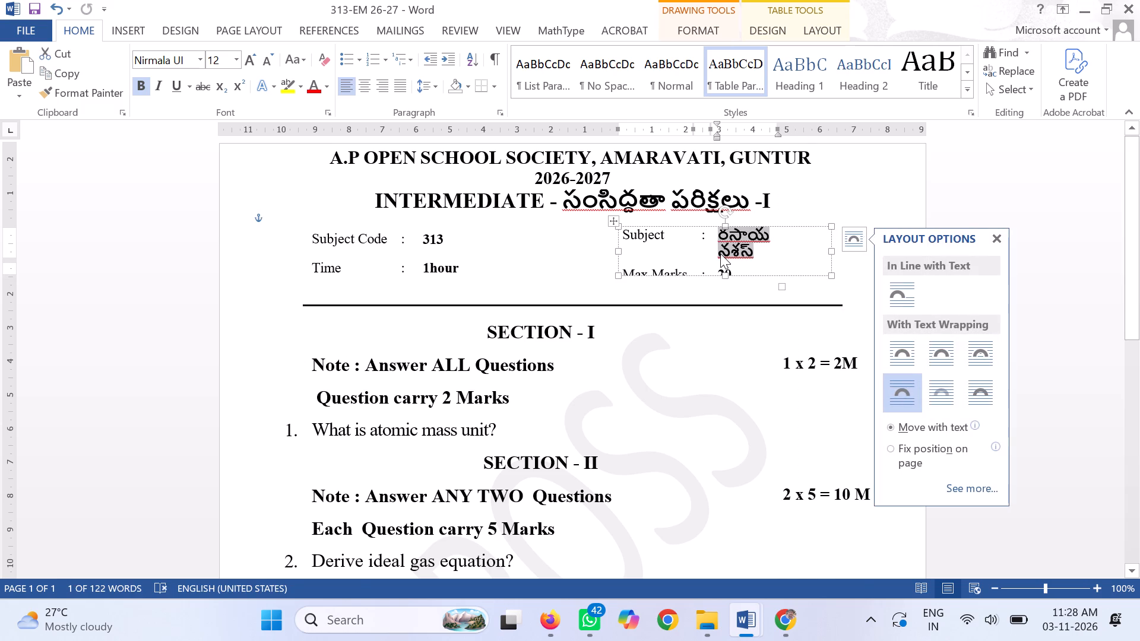
key("Delete")
key("Delete")
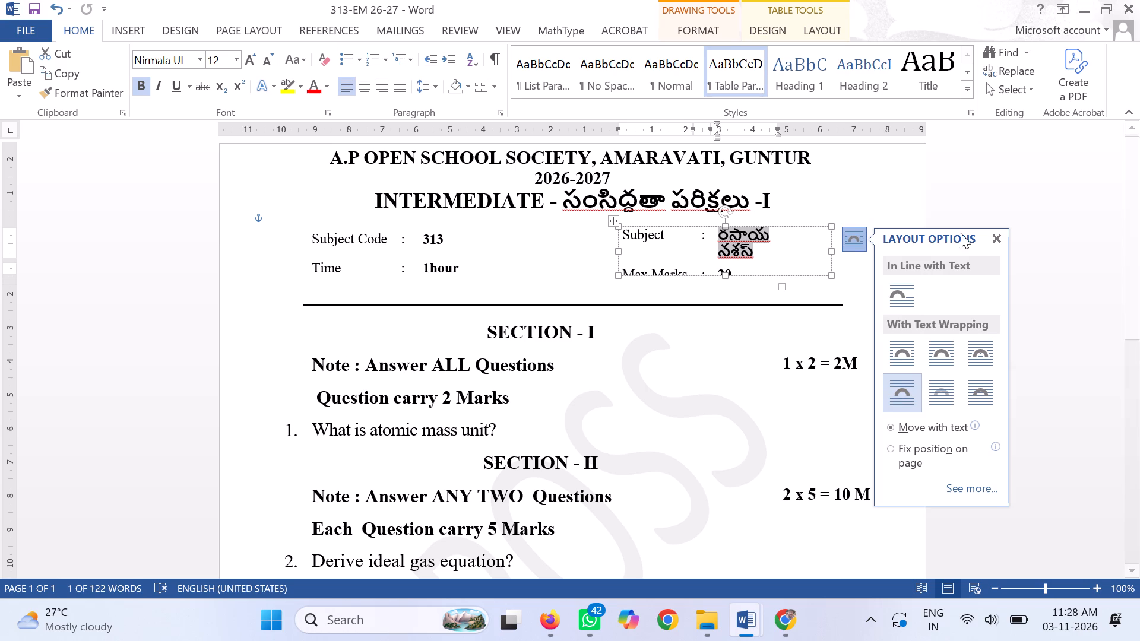
left_click(997, 234)
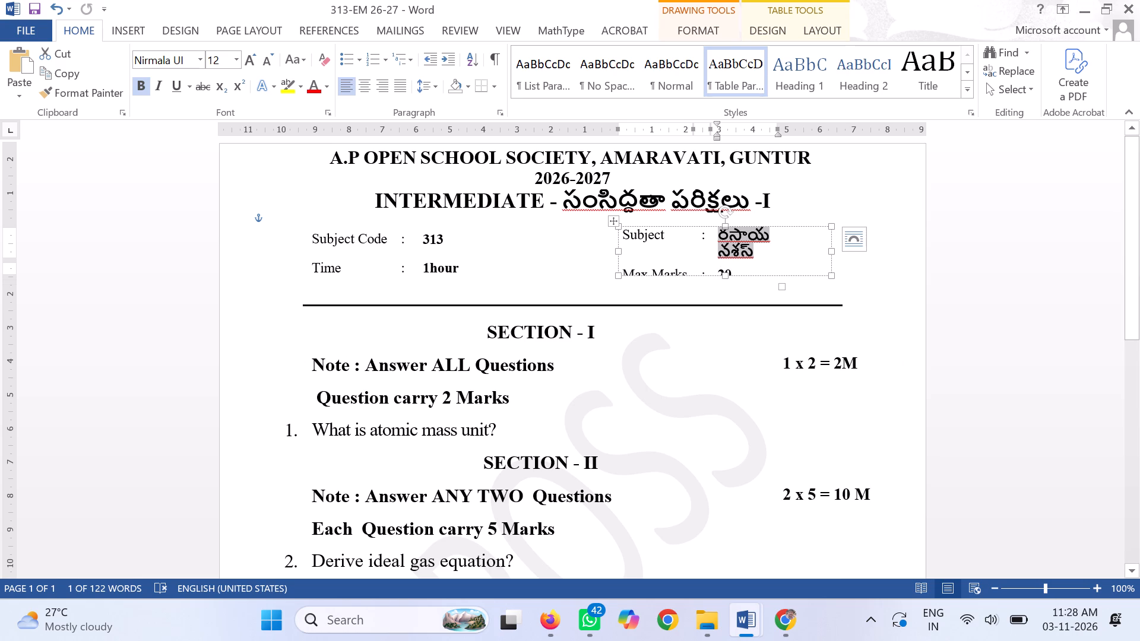
key("Delete")
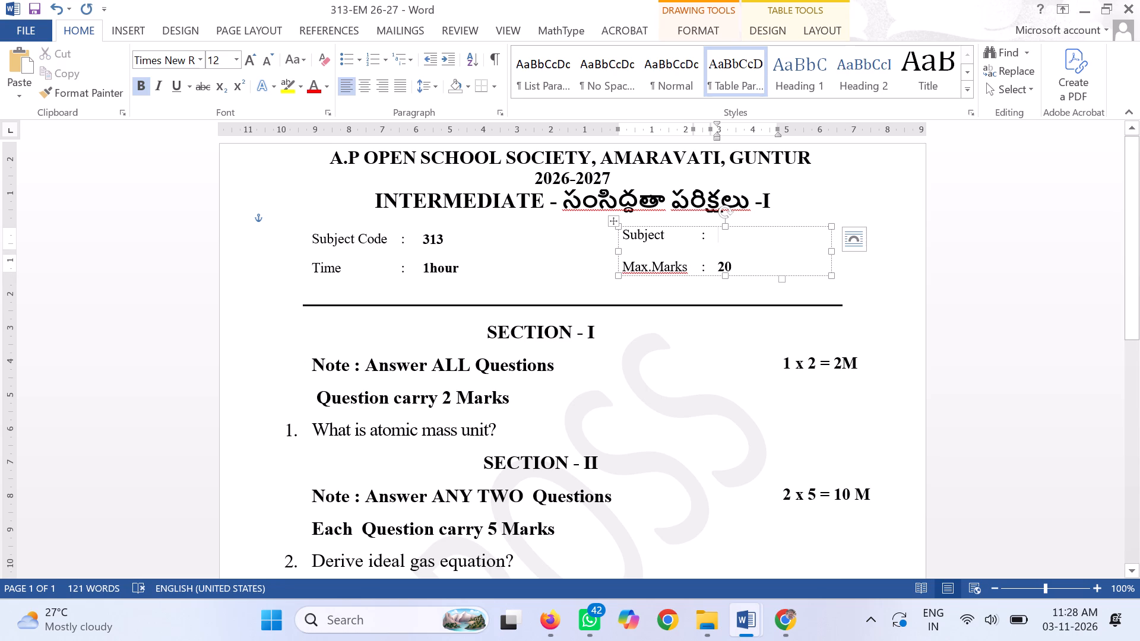
key("ctrl+v")
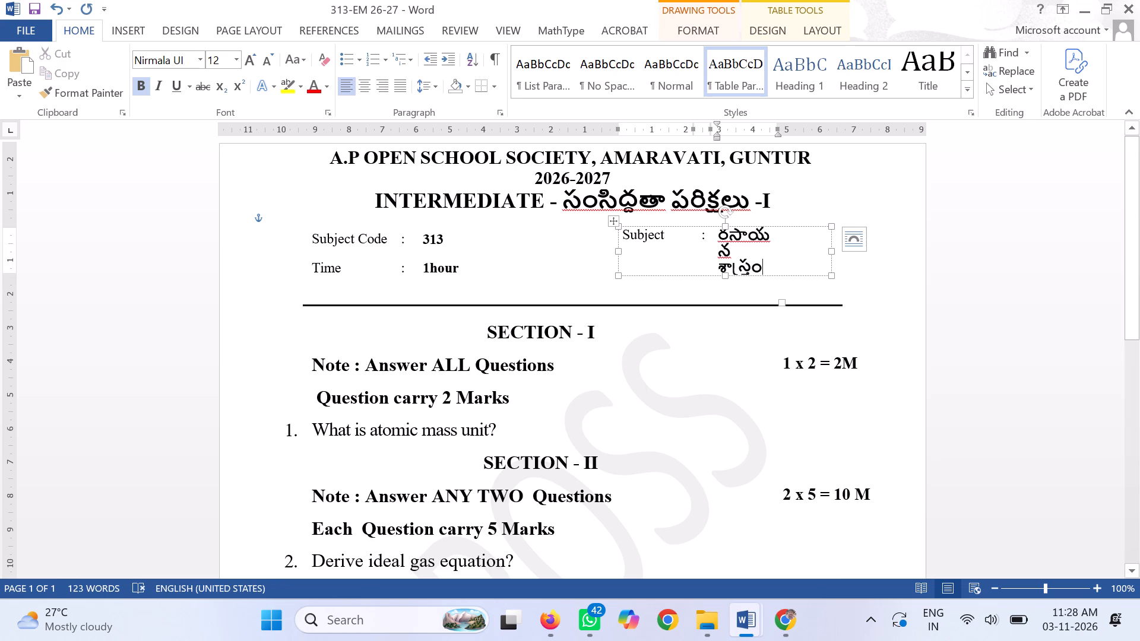
Widen the table column holding the Telugu subject name so that "రసాయన శాస్త్రం" fits on one line.
left_click(768, 236)
left_click_drag(780, 133, 824, 133)
left_click_drag(780, 129, 818, 131)
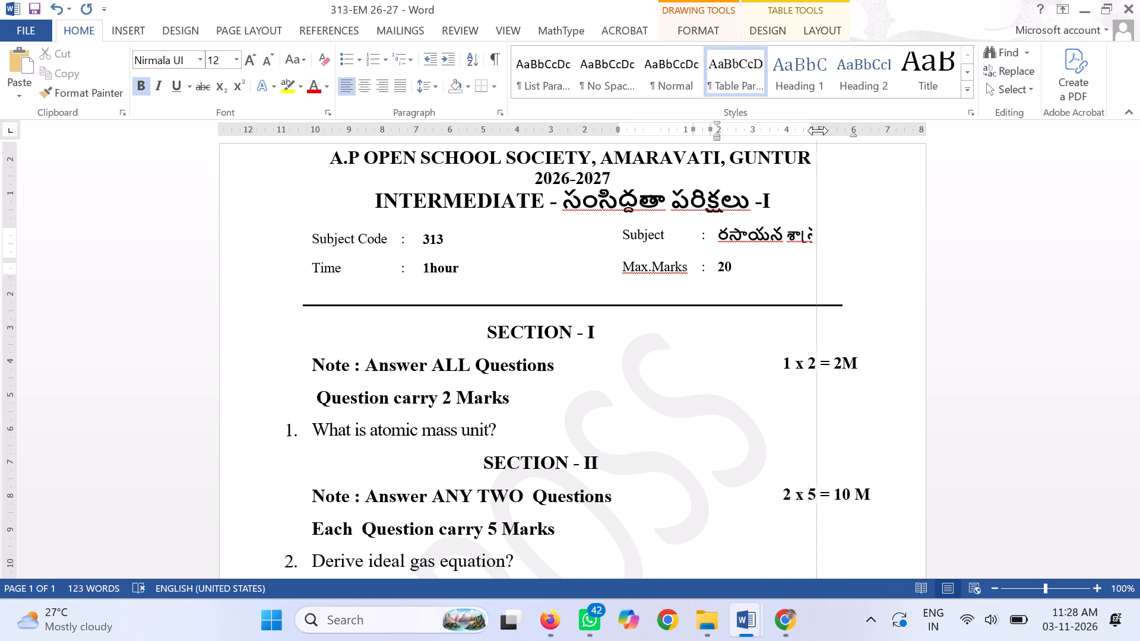
left_click_drag(818, 131, 847, 131)
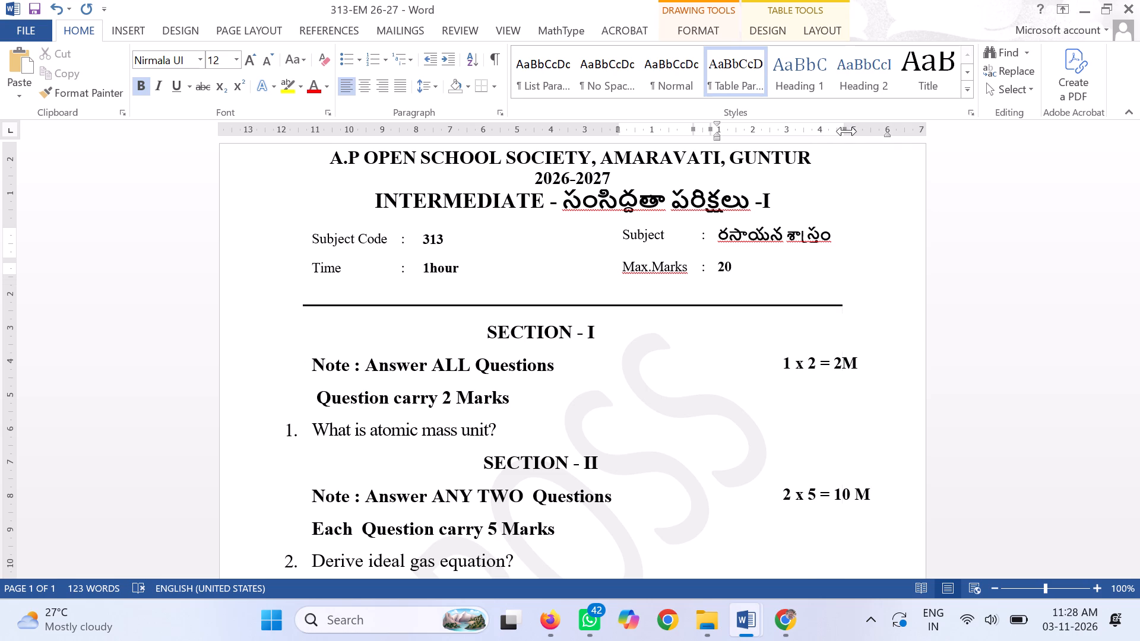
left_click(839, 331)
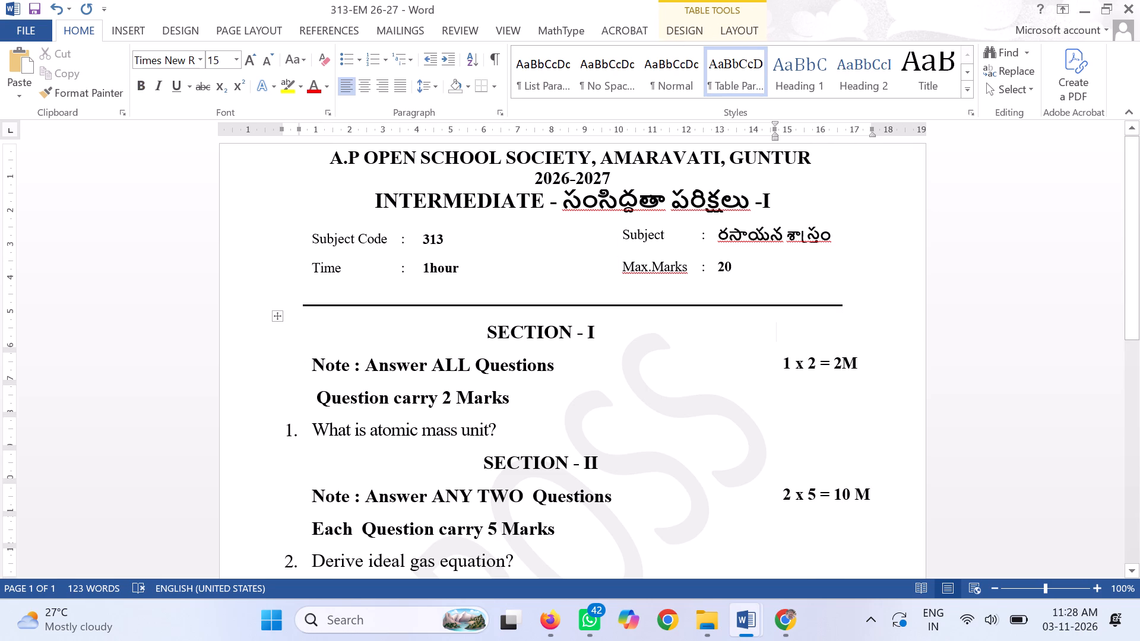
Look over the paper's Section III questions and switch to Google Translate in Chrome.
scroll(671, 436, "down", 6)
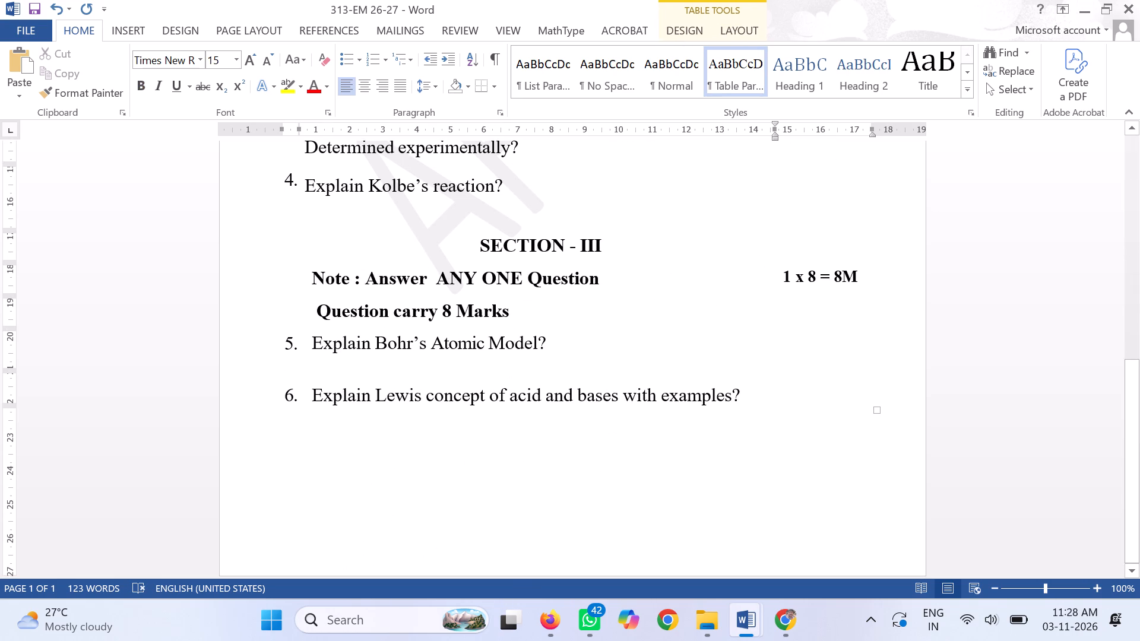
left_click(798, 615)
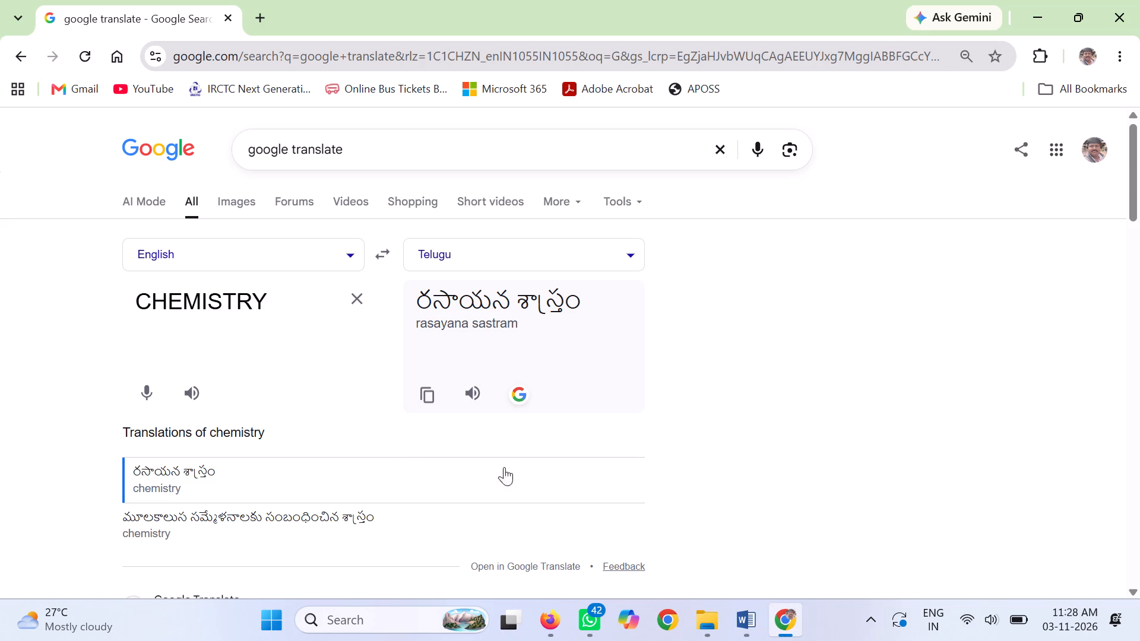
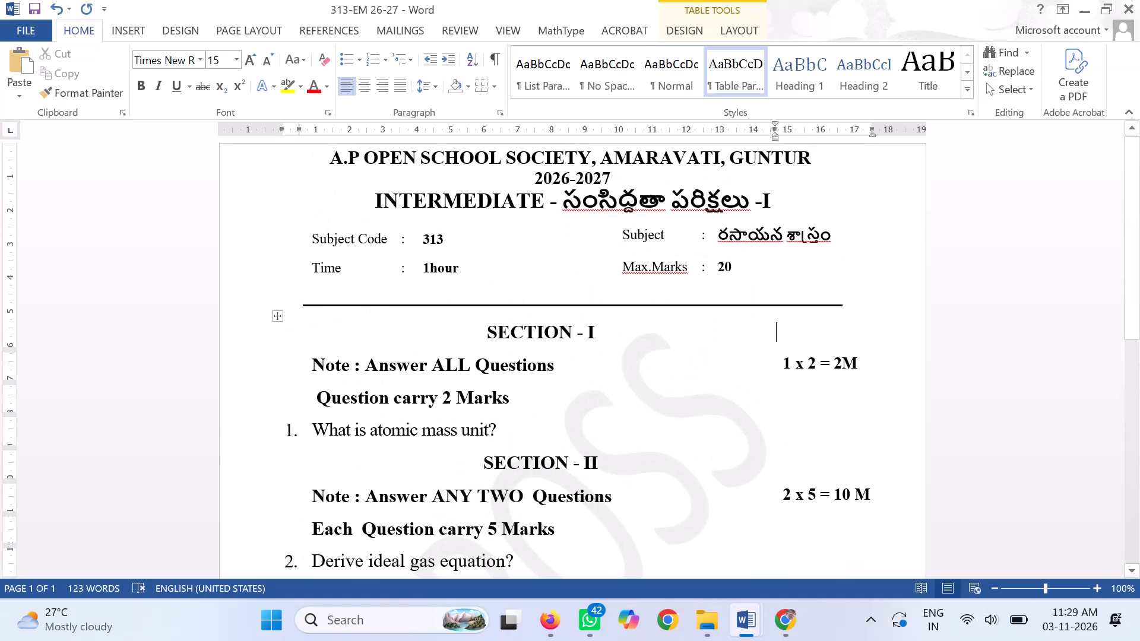
Replace the word "SECTION" with "సెక్షన్" in the Section I, II and III headings of the 313 paper.
left_click_drag(571, 337, 527, 337)
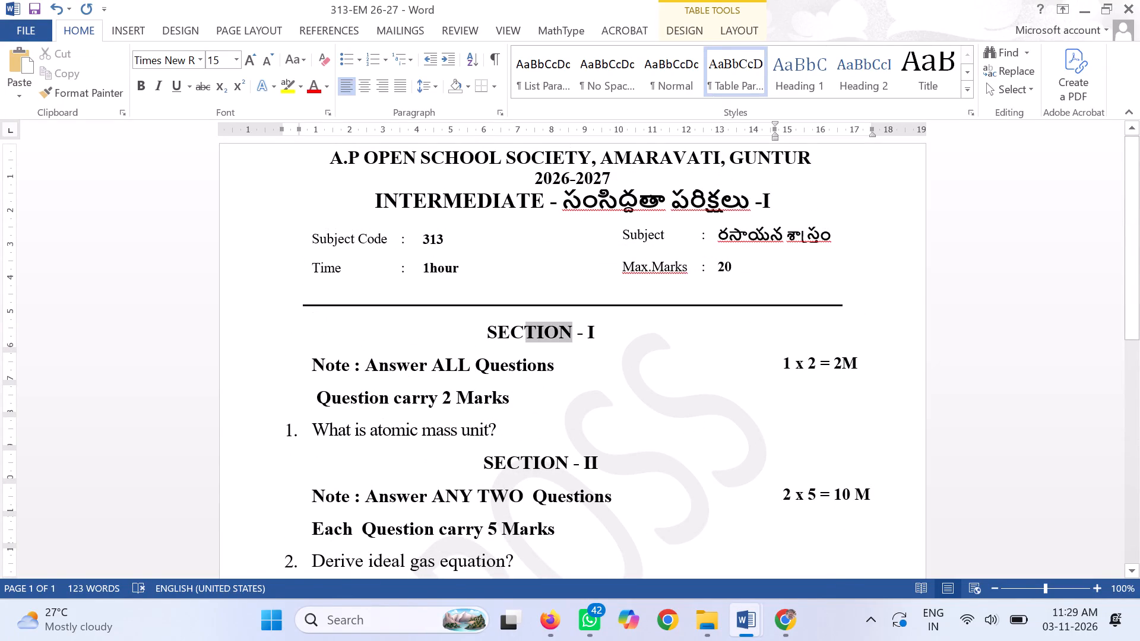
left_click_drag(527, 337, 488, 338)
key("ctrl+v")
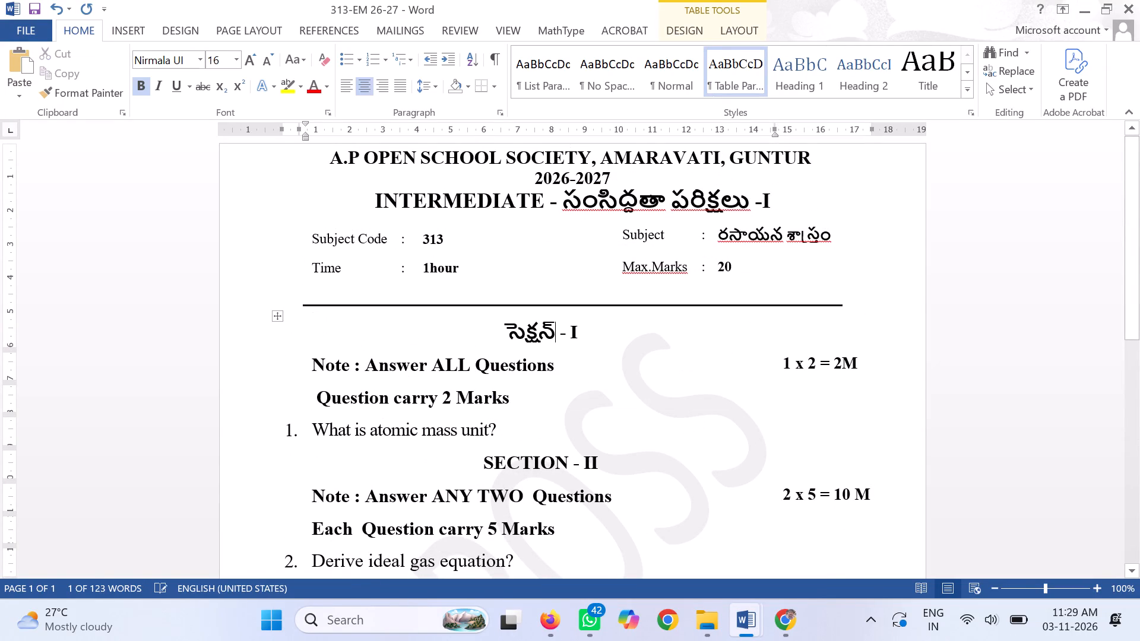
left_click_drag(568, 464, 487, 466)
key("ctrl+v")
scroll(563, 532, "down", 4)
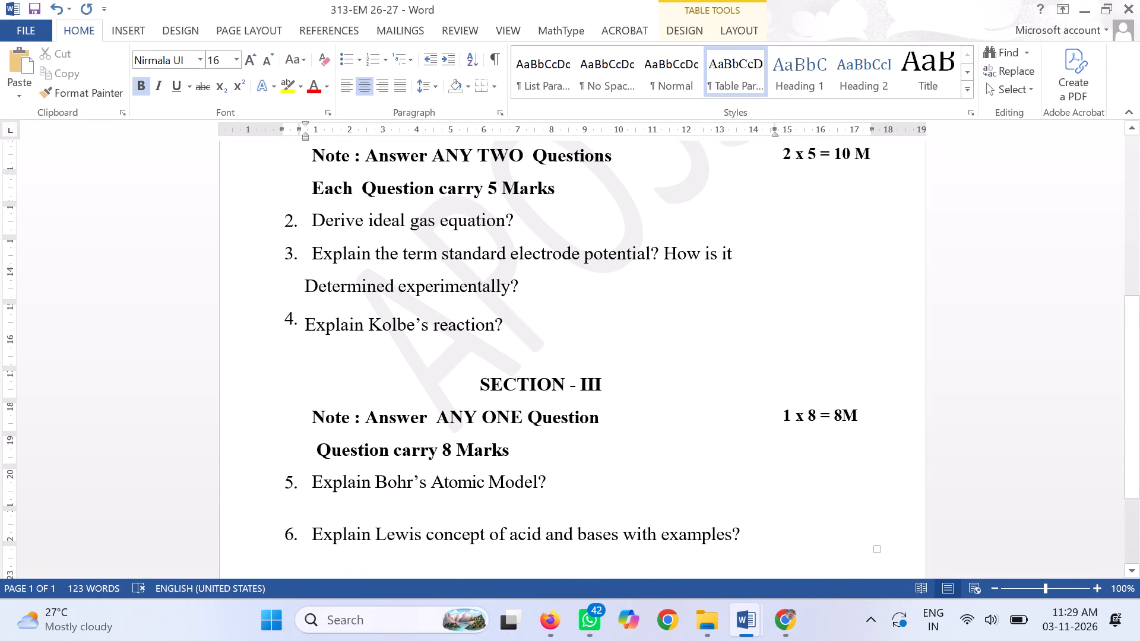
left_click_drag(567, 383, 487, 383)
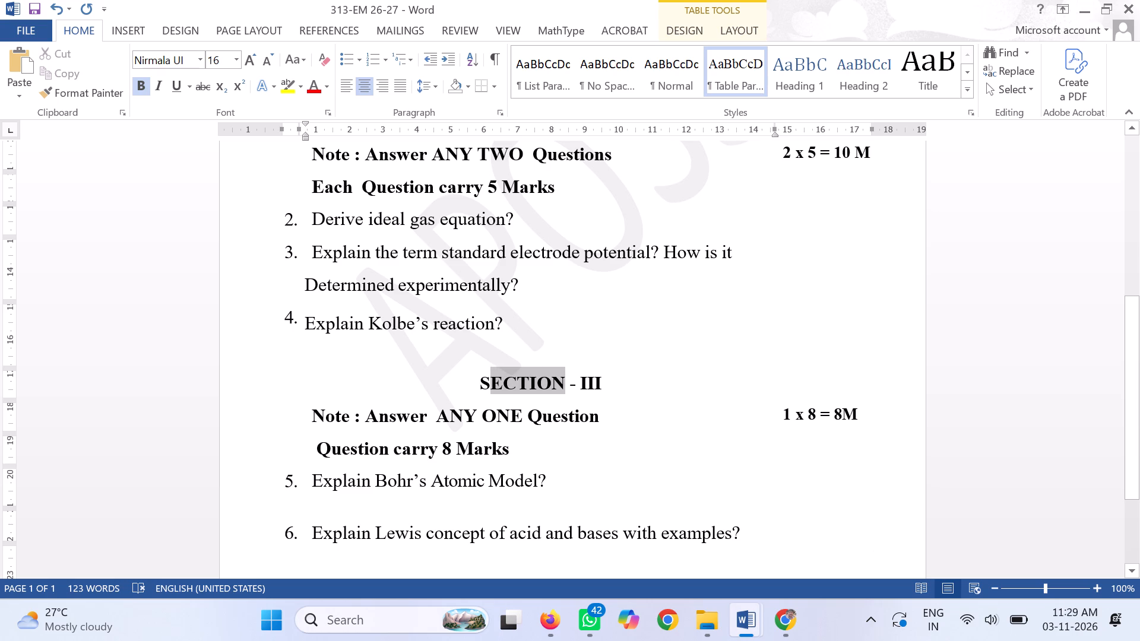
left_click_drag(487, 383, 481, 383)
key("ctrl+v")
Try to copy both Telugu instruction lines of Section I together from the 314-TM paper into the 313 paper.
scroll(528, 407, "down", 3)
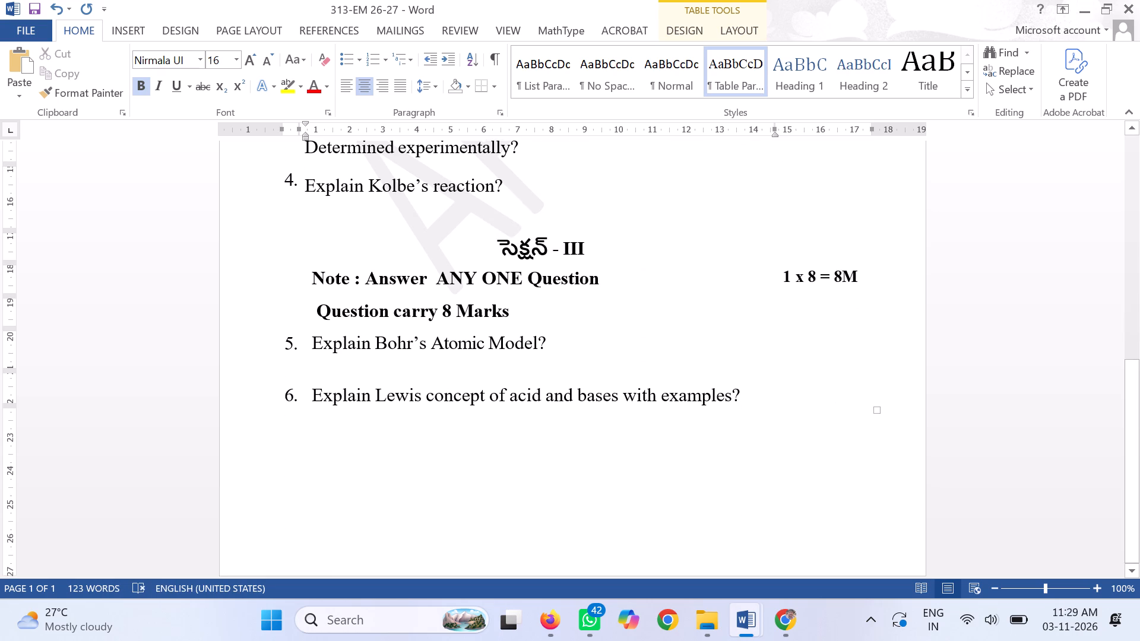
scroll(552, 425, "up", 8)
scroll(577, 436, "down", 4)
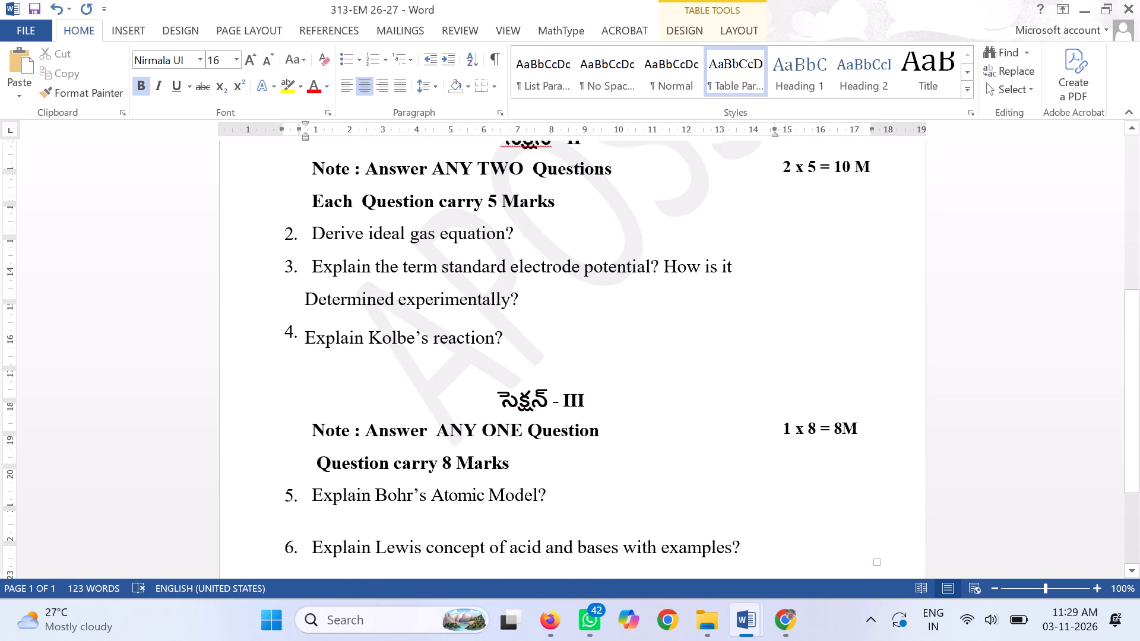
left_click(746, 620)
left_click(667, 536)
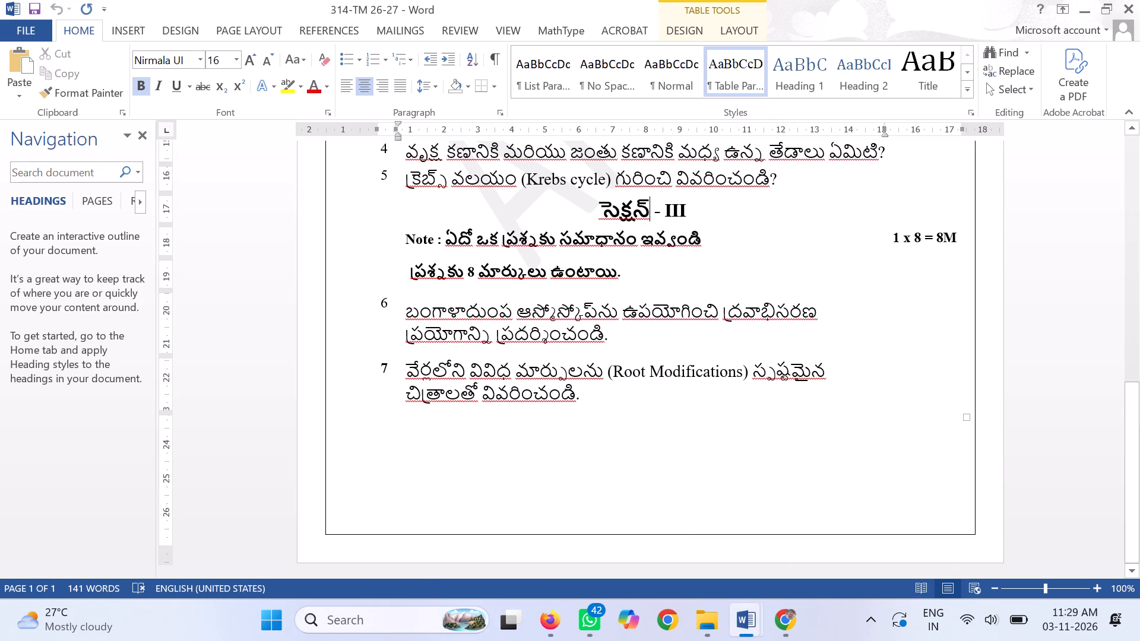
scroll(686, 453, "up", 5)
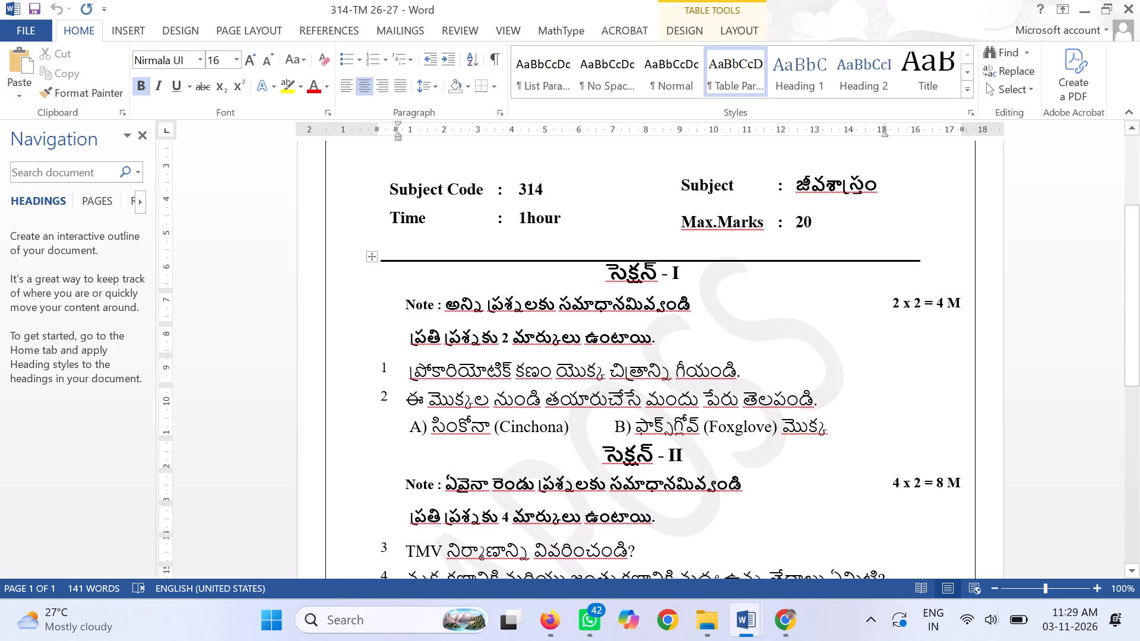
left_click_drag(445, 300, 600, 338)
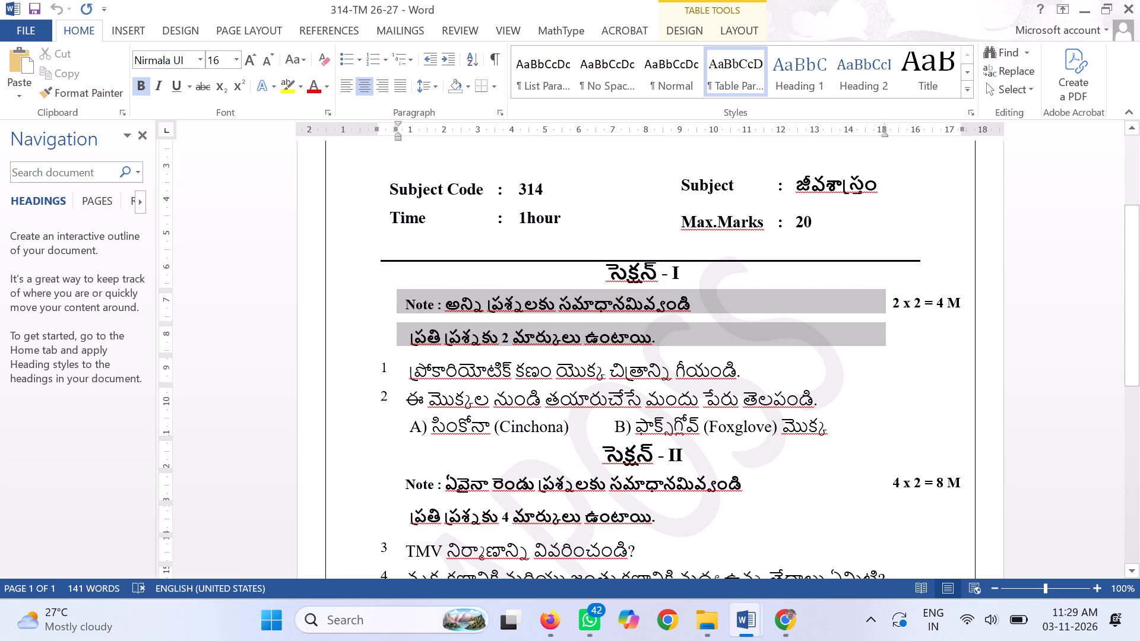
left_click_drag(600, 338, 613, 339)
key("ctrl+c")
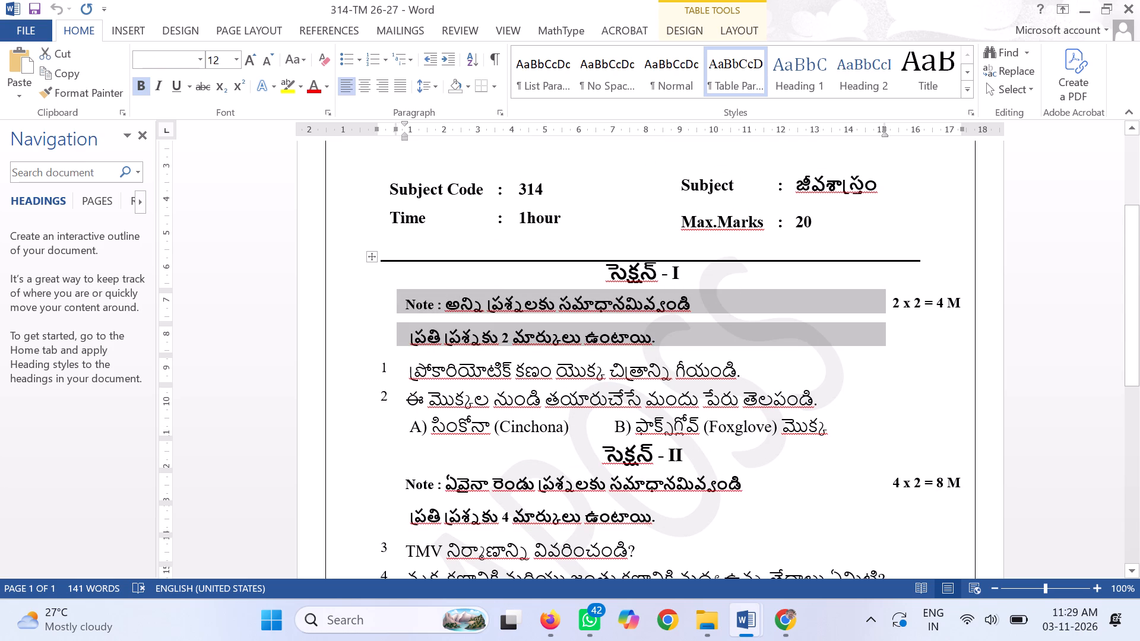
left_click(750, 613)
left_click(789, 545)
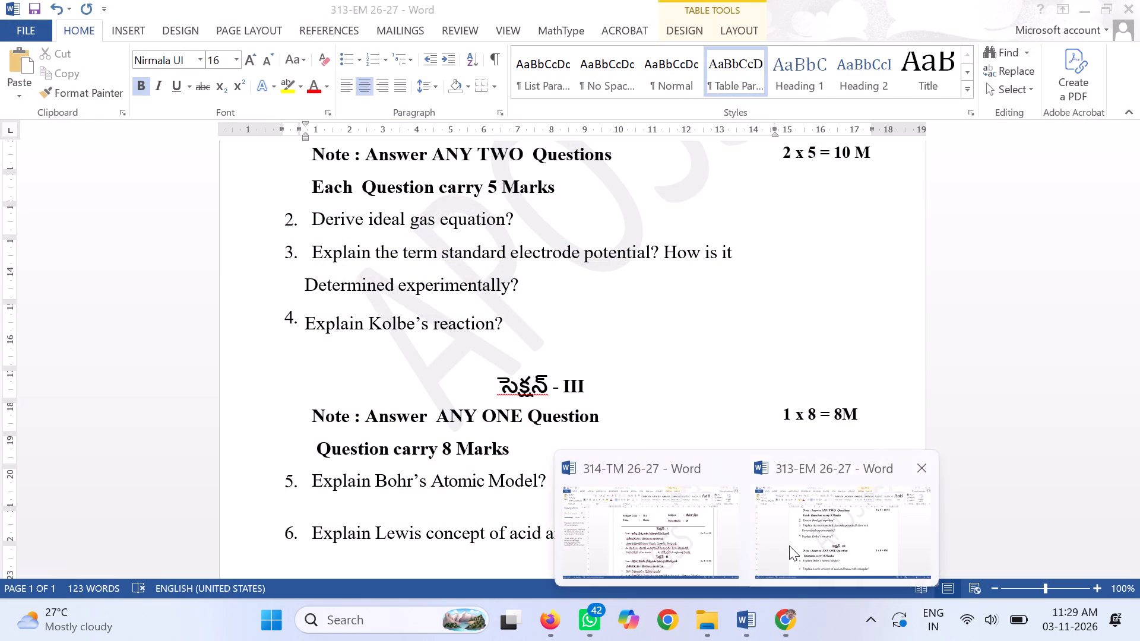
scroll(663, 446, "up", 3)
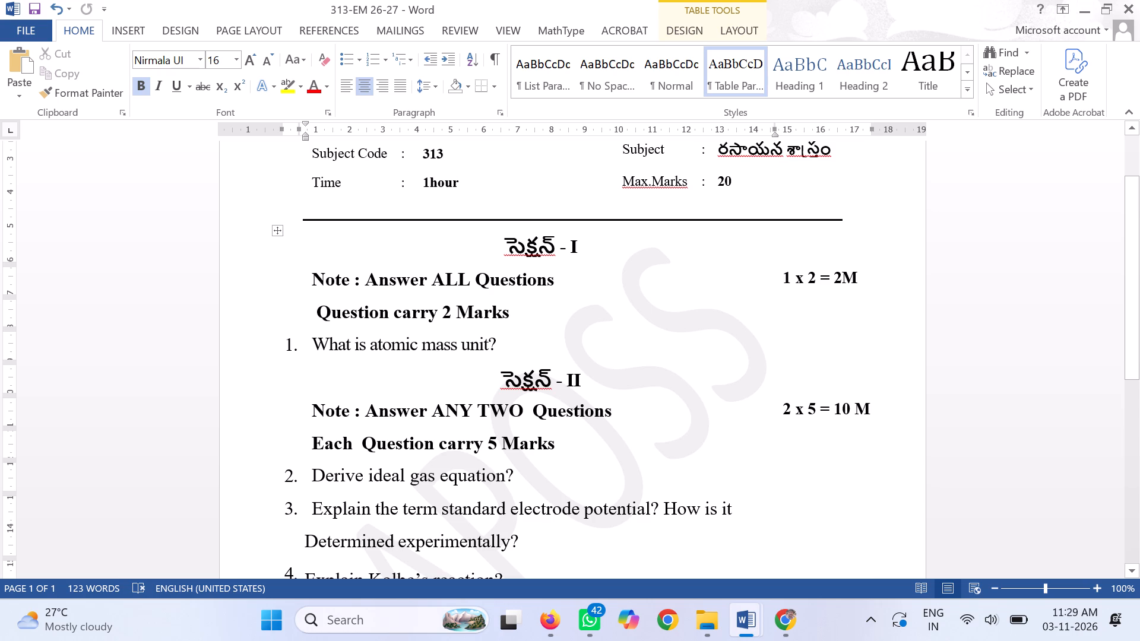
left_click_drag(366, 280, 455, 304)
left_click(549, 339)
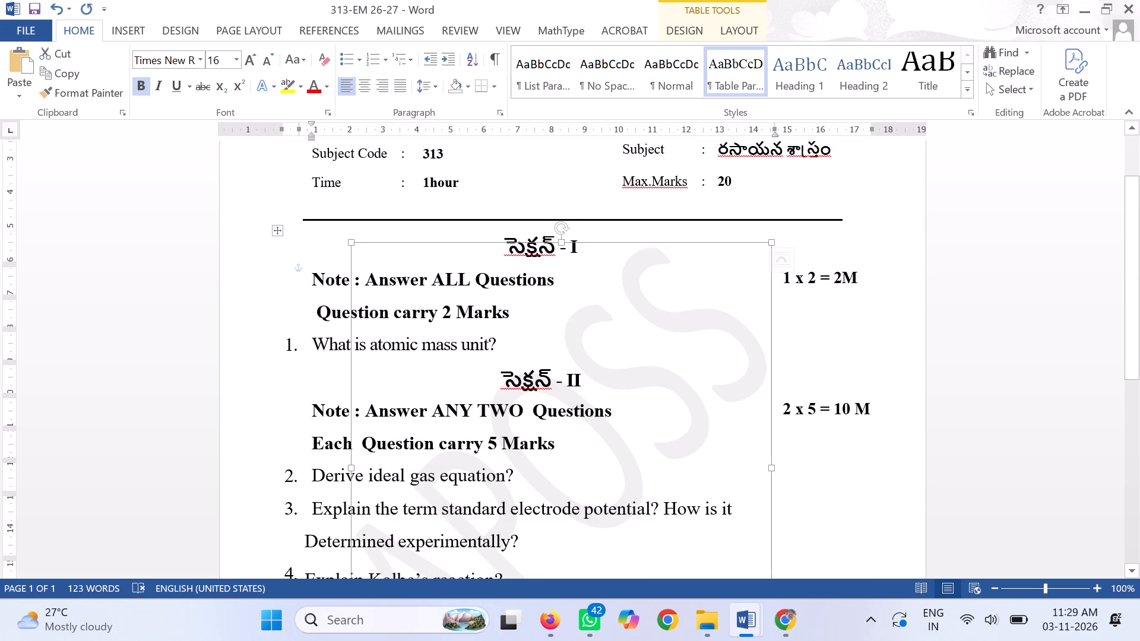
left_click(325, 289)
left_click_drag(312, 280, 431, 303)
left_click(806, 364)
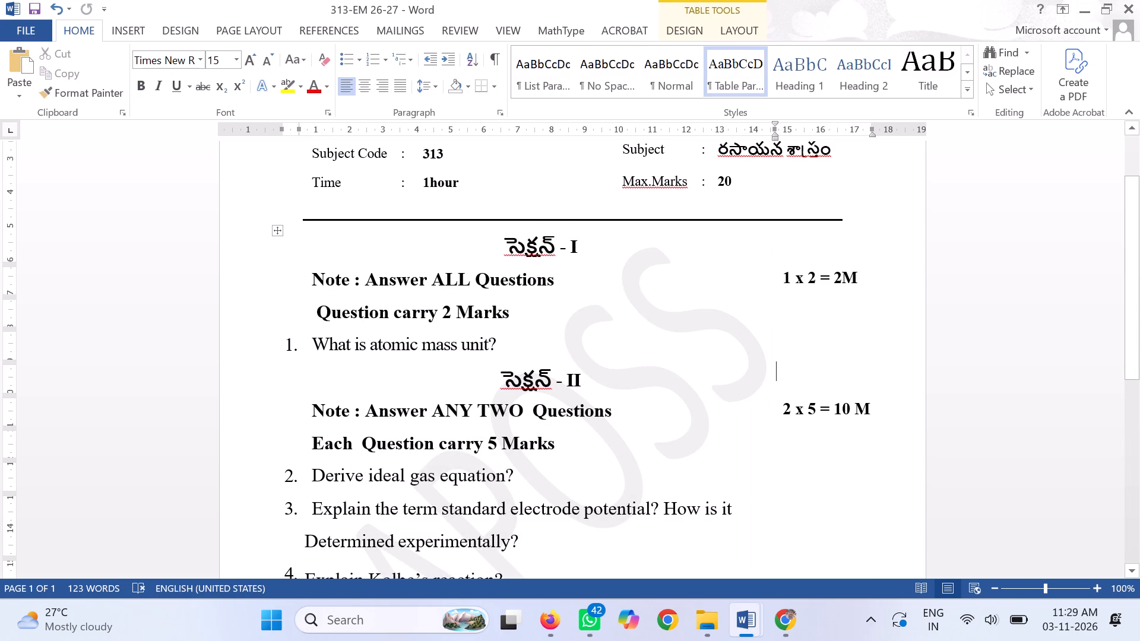
Copy "అన్ని ప్రశ్నలకు సమాధానమివ్వండి" from the 314-TM paper over "Answer ALL Questions" in Section I of the 313 paper.
left_click(751, 611)
left_click(695, 545)
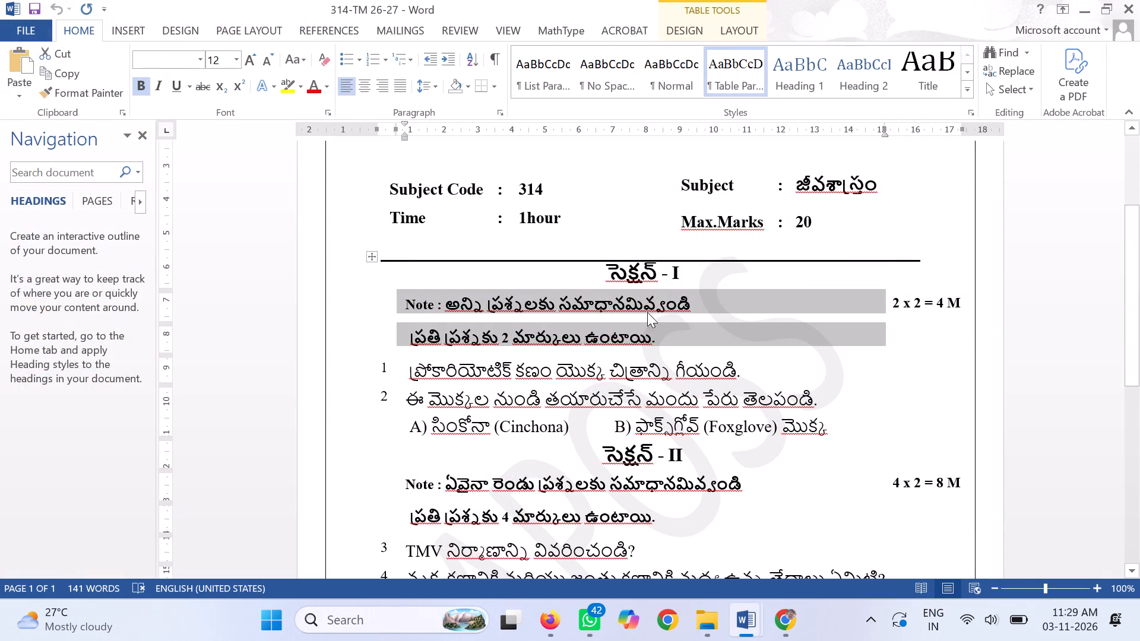
left_click(701, 302)
left_click_drag(701, 302, 464, 316)
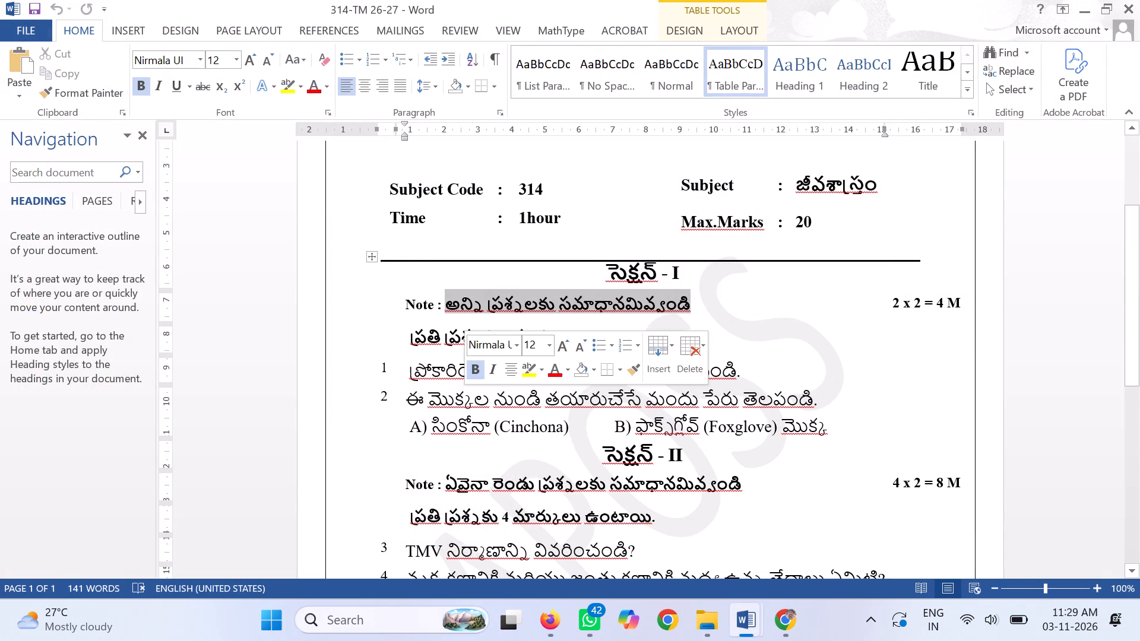
key("ctrl+c")
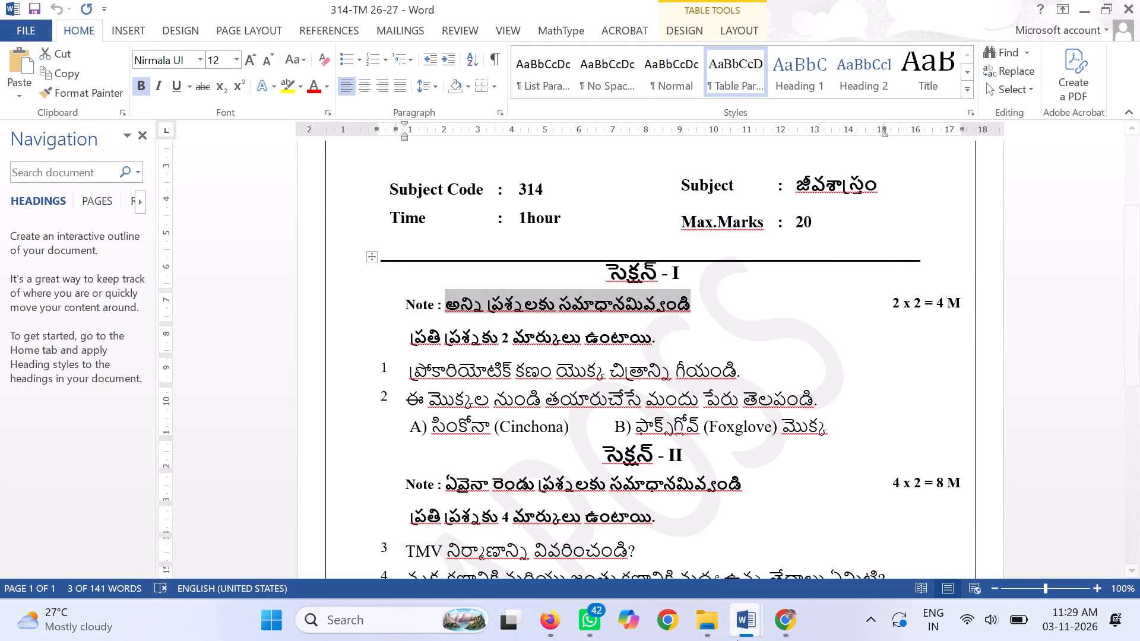
left_click(737, 640)
left_click(792, 561)
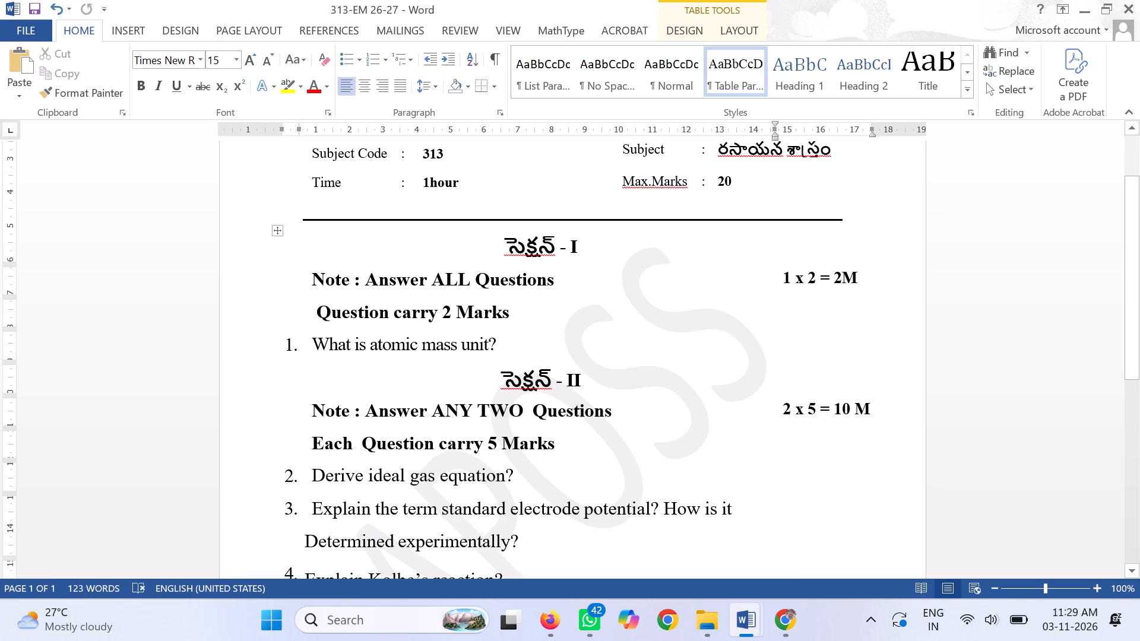
left_click_drag(562, 283, 395, 280)
key("ctrl+v")
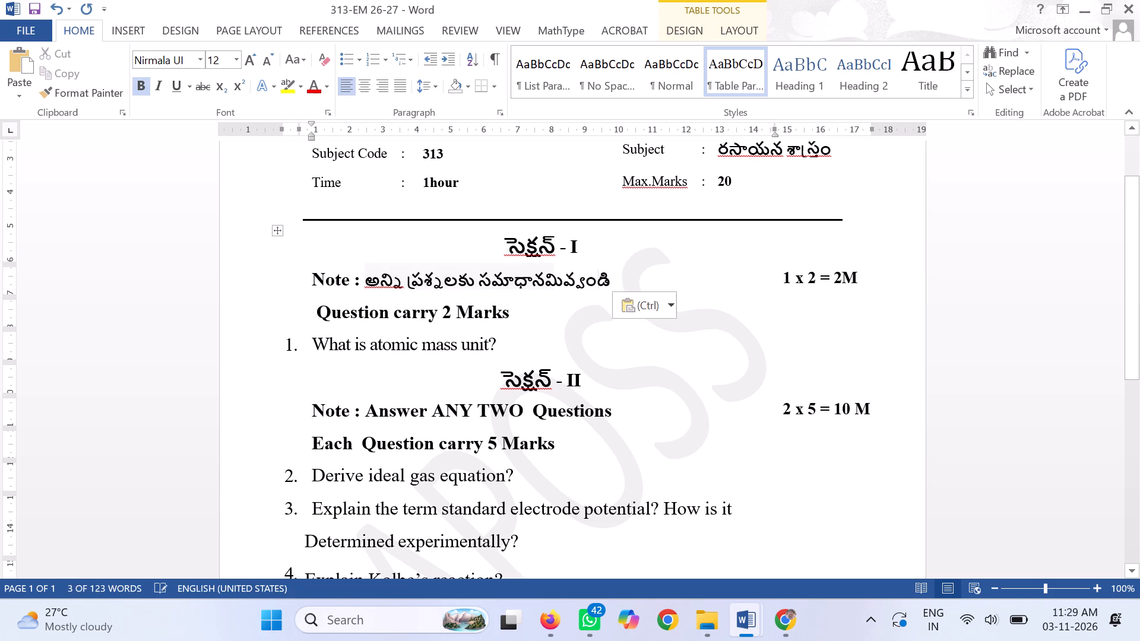
Copy the Section I marks line "ప్రతి ప్రశ్నకు 2 మార్కులు ఉంటాయి." from the 314-TM paper over "Question carry 2 Marks" in the 313 paper.
left_click(746, 621)
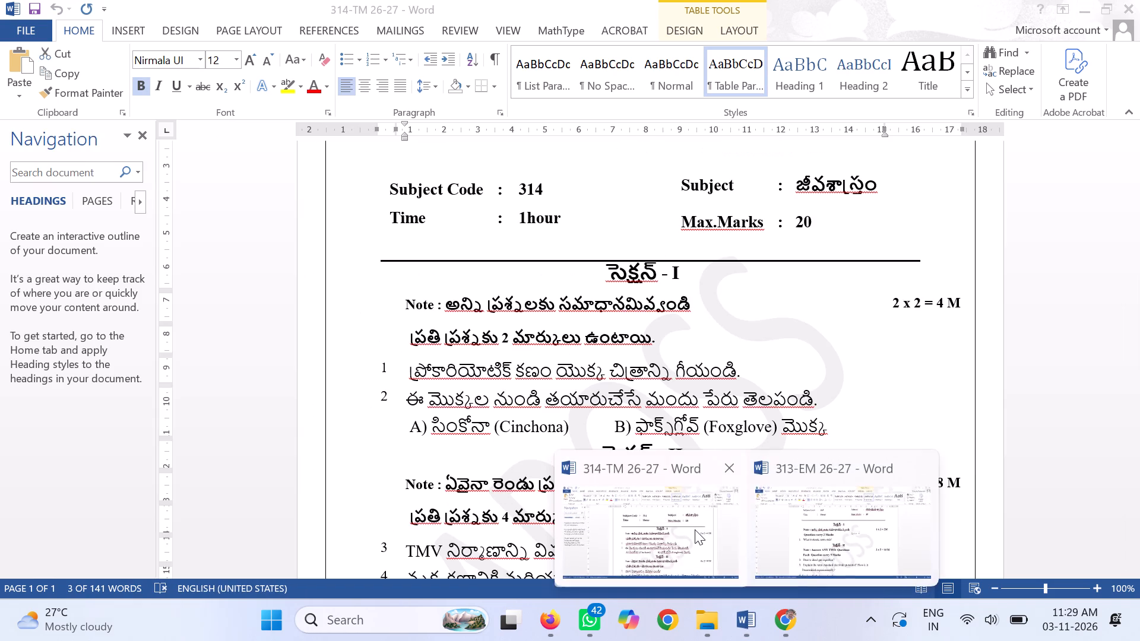
left_click(695, 529)
left_click_drag(657, 342, 530, 342)
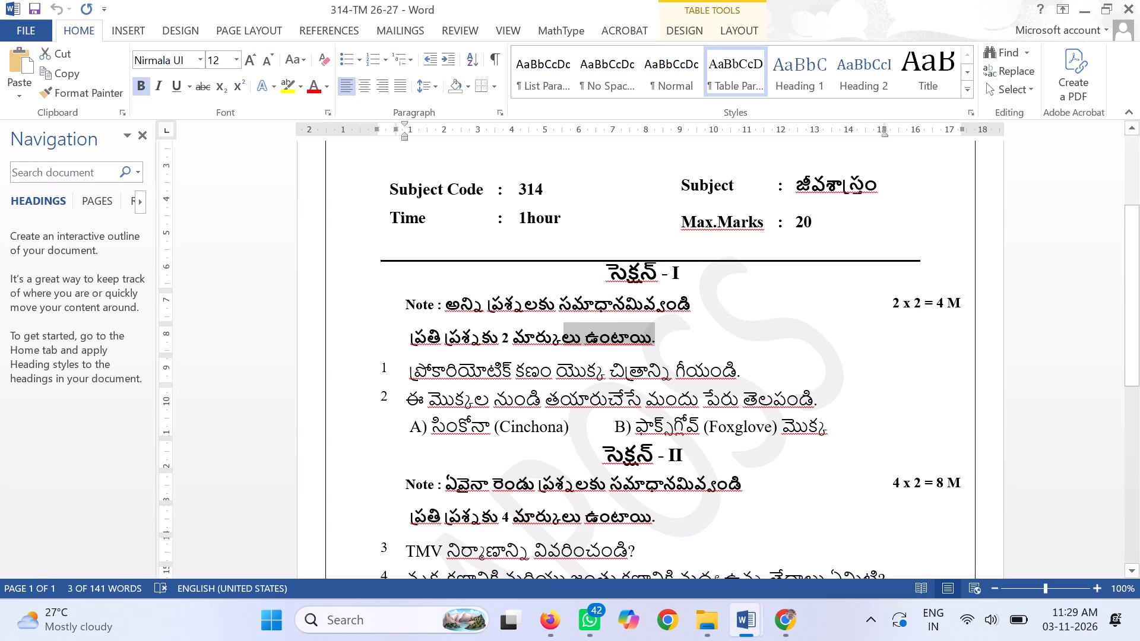
left_click_drag(530, 342, 410, 338)
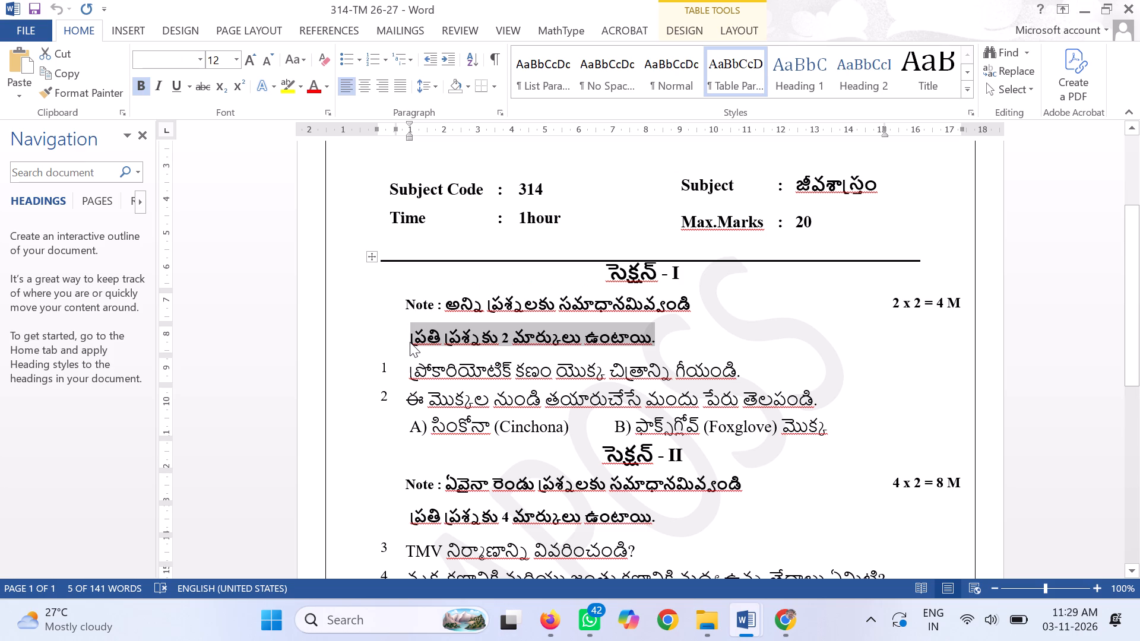
key("ctrl+c")
left_click(744, 621)
left_click(826, 509)
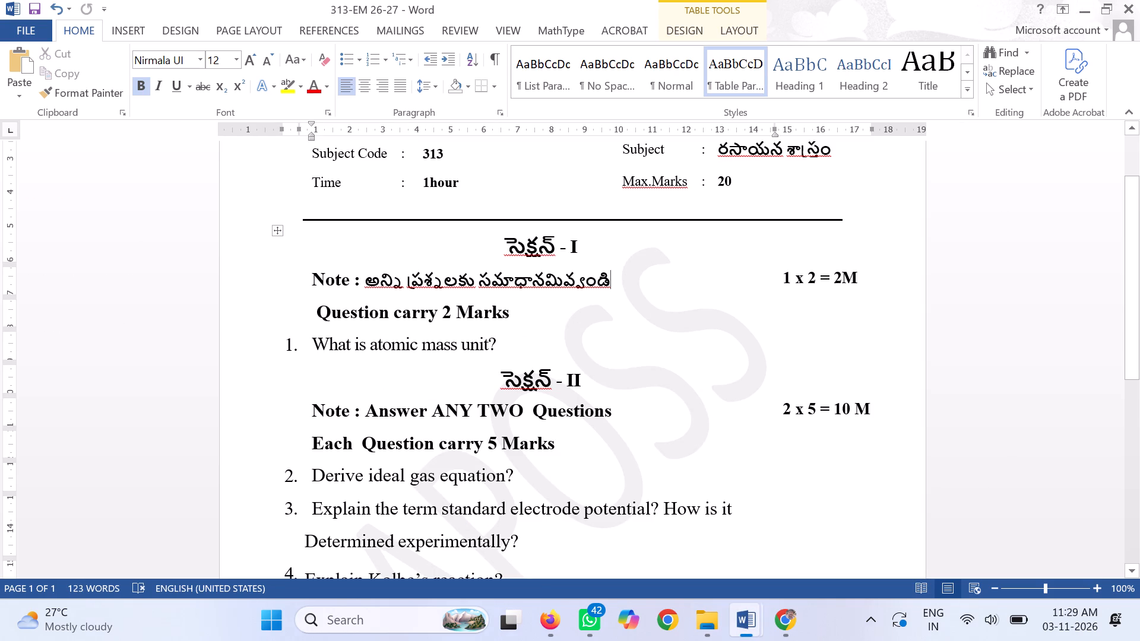
left_click_drag(521, 314, 357, 315)
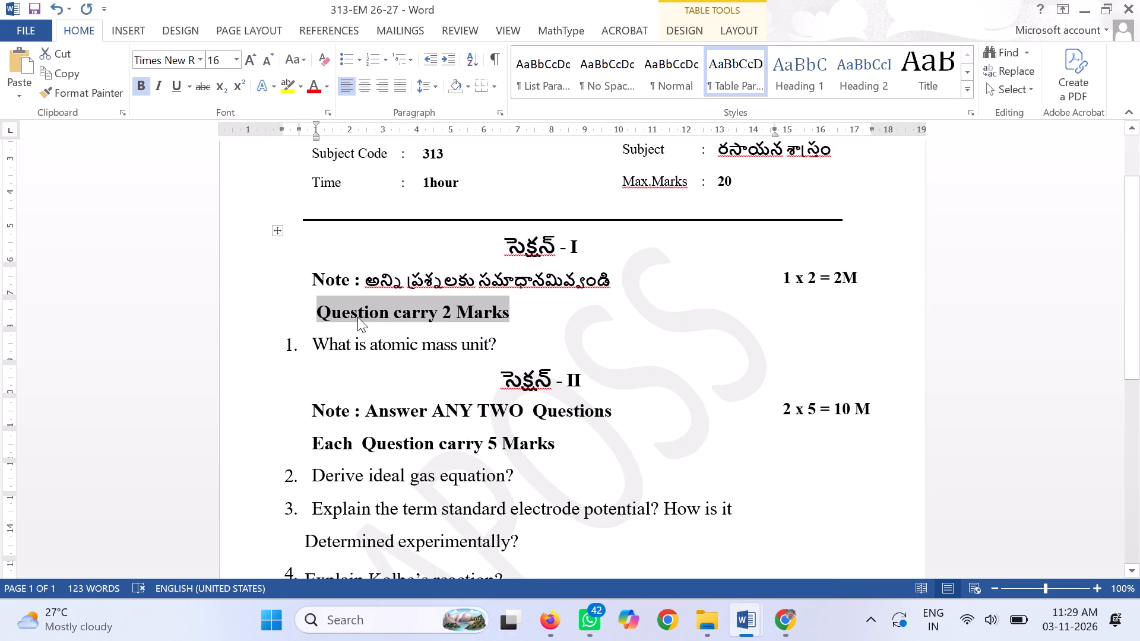
key("ctrl+v")
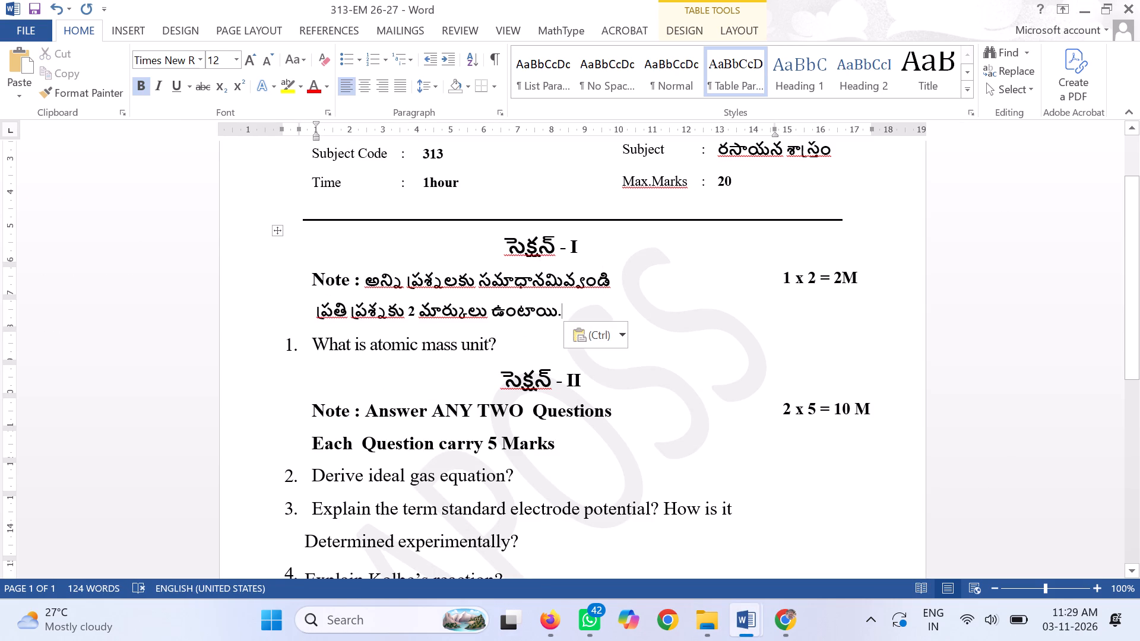
Translate question 1, "What is atomic mass unit?", to Telugu in Google Translate and replace the English question in the 313 paper with it.
left_click_drag(503, 346, 331, 352)
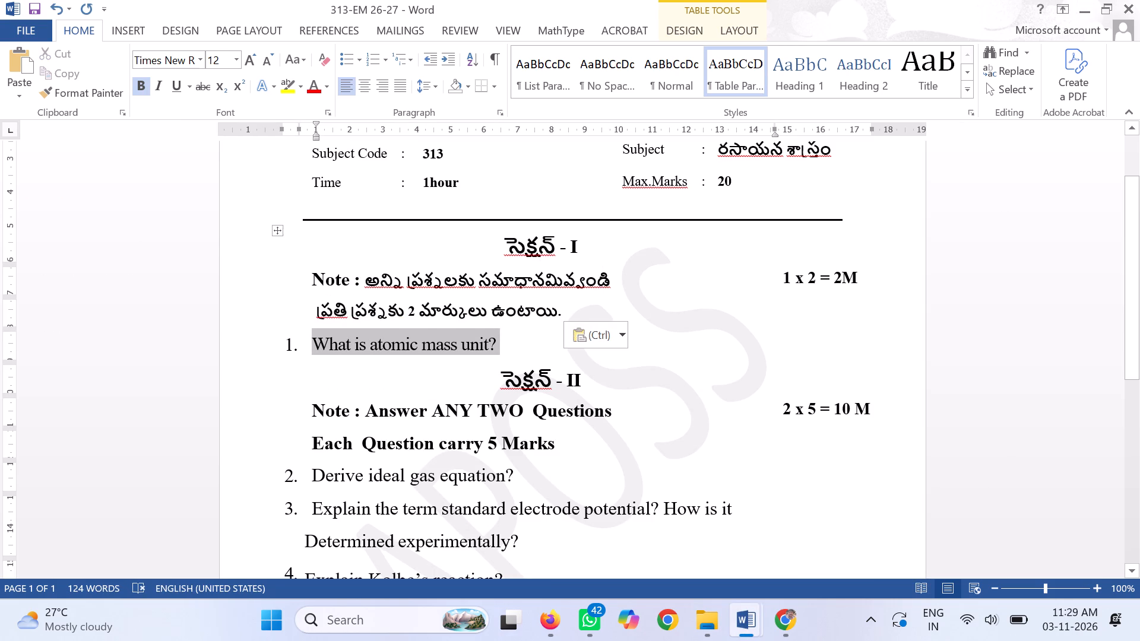
key("ctrl+c")
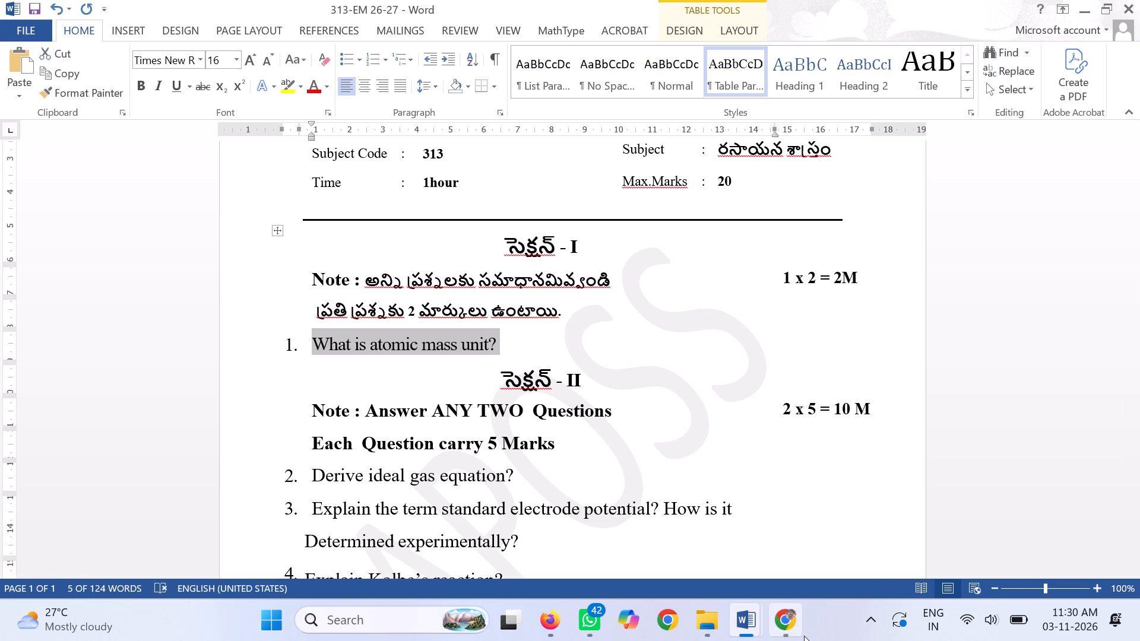
left_click(787, 628)
left_click(357, 297)
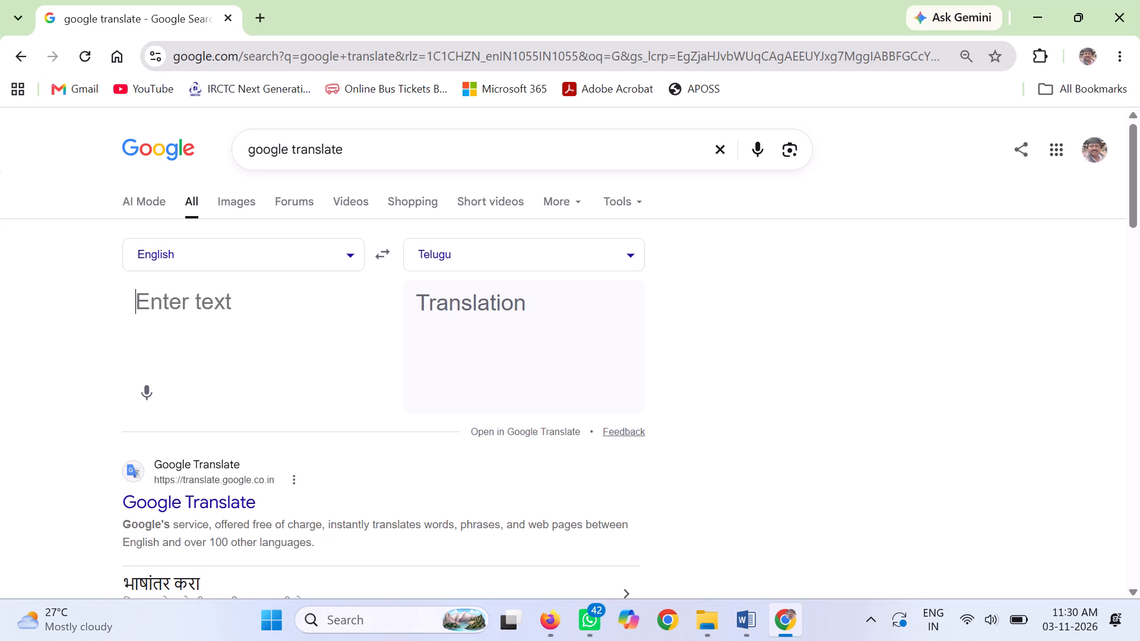
key("ctrl+v")
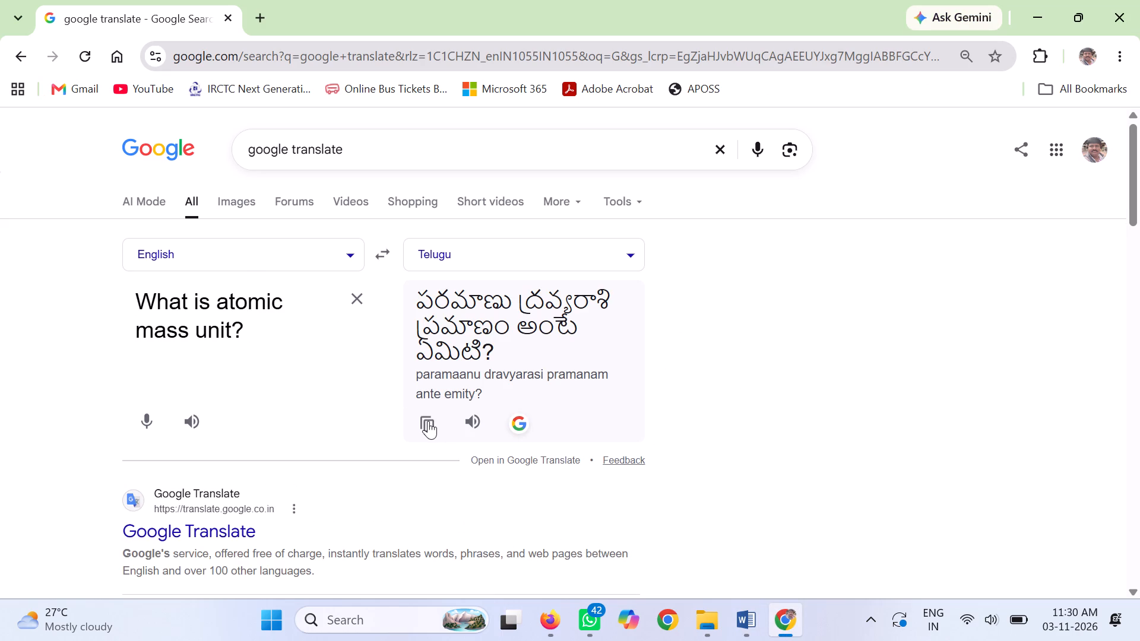
left_click(428, 421)
left_click(745, 614)
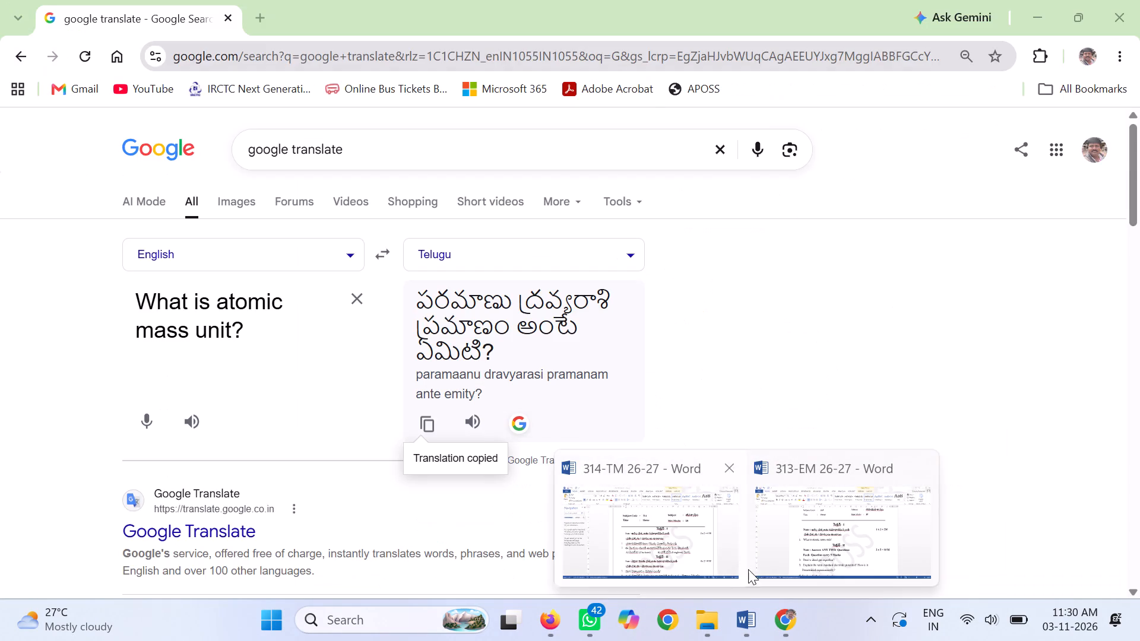
left_click(786, 561)
key("ctrl+v")
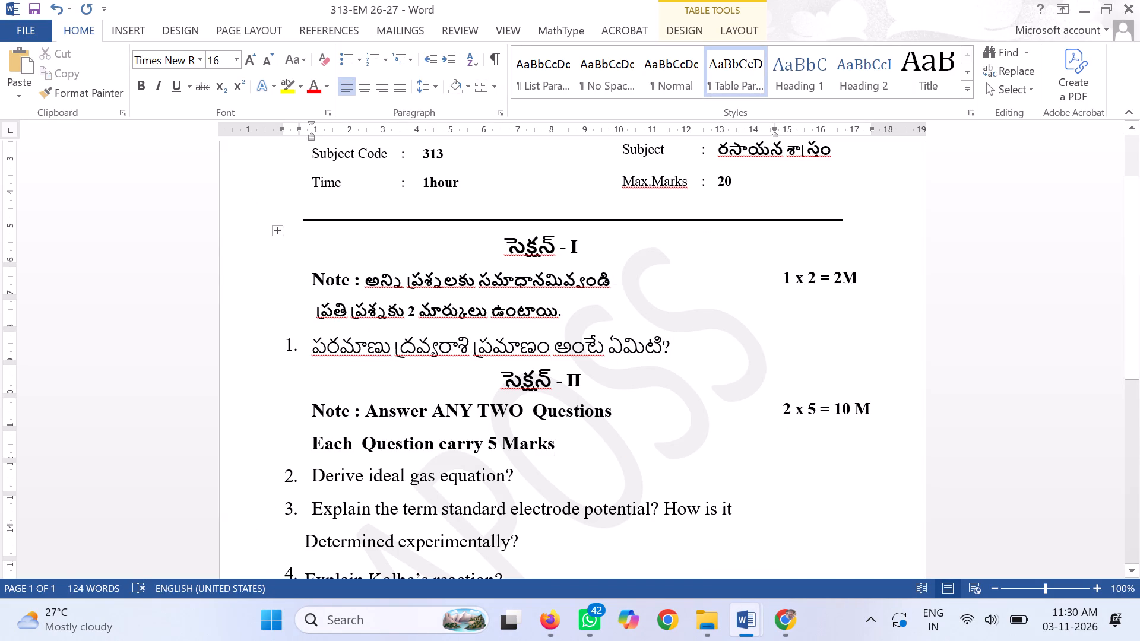
Set the font size of the Telugu text of question 1 to 14.
left_click_drag(683, 341, 316, 339)
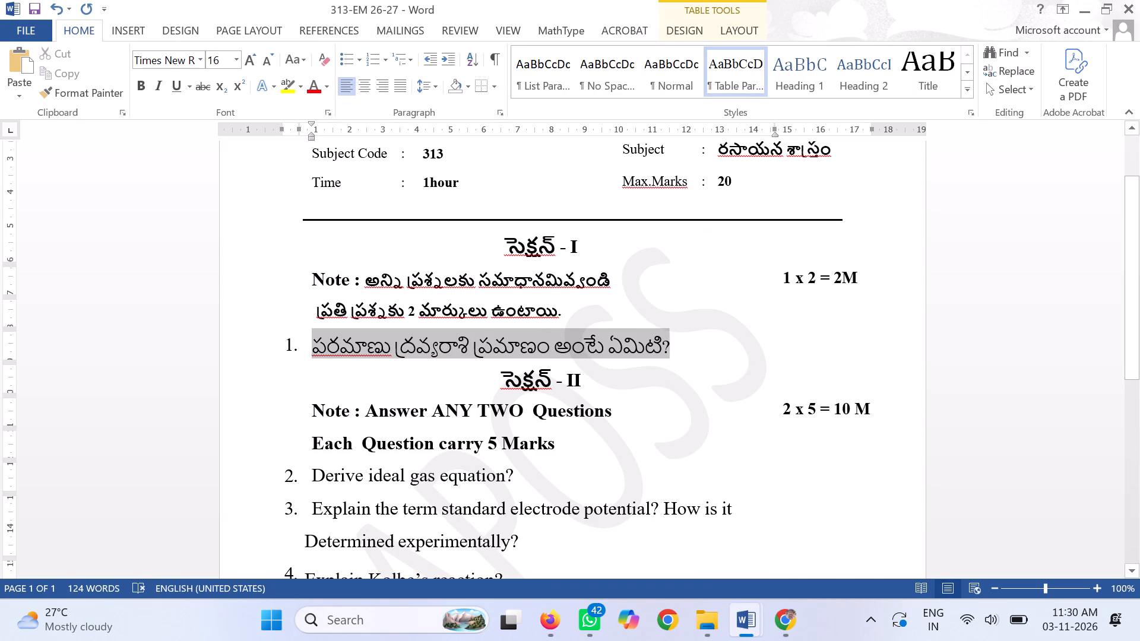
left_click_drag(316, 339, 316, 339)
left_click(434, 289)
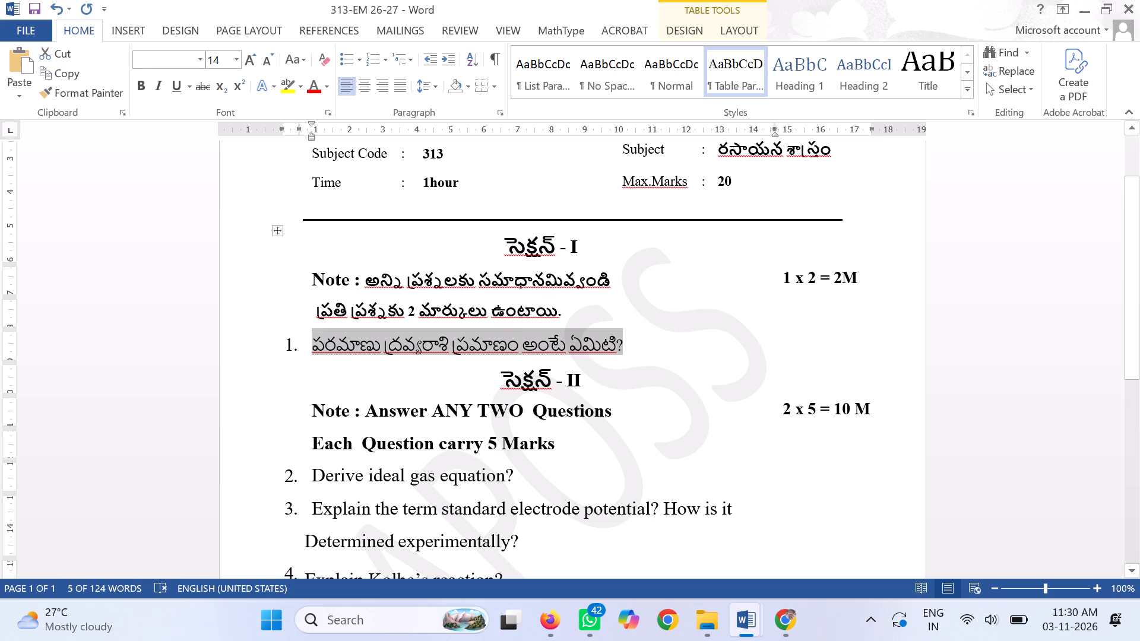
left_click(263, 56)
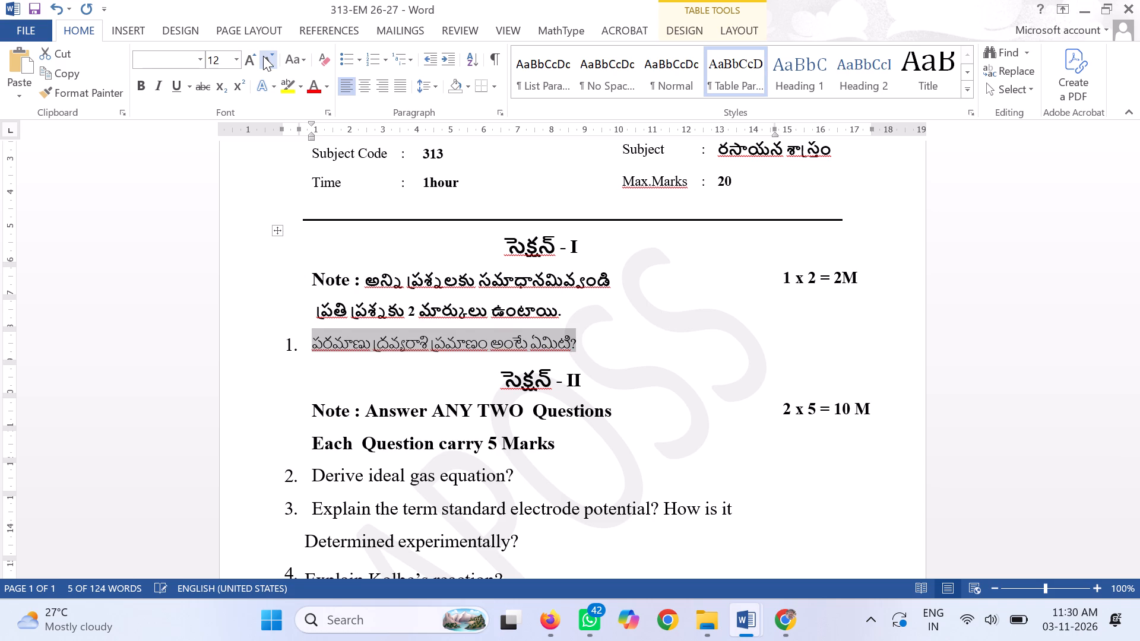
left_click(254, 64)
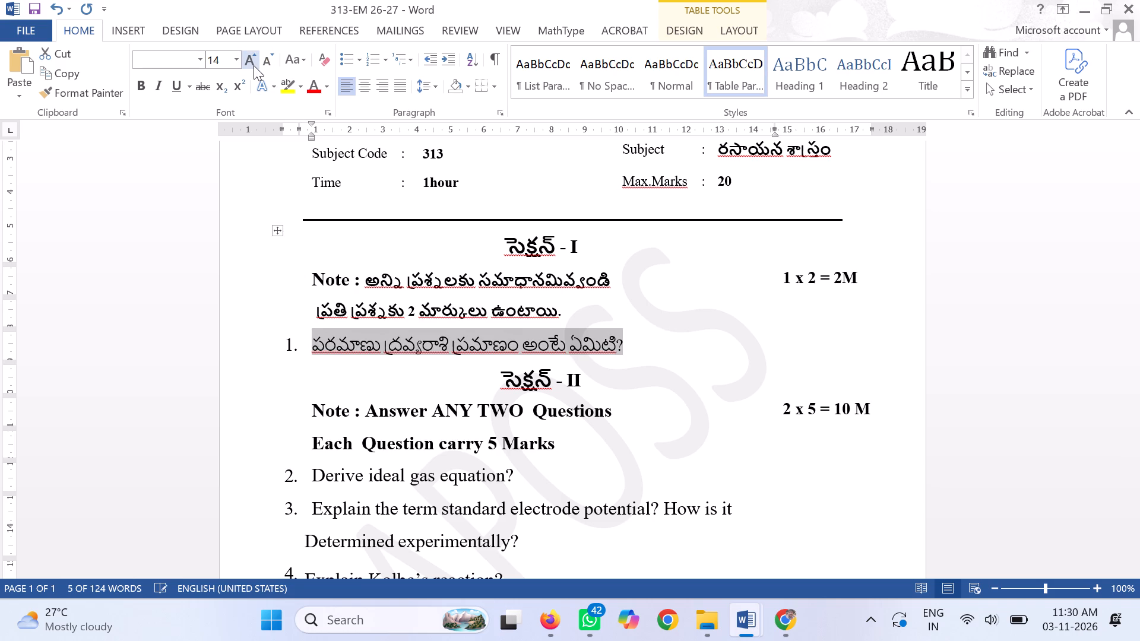
Copy "ఏవైనా రెండు ప్రశ్నలకు సమాధానమివ్వండి" from the 314-TM paper's Section II over "Answer ANY TWO Questions" in the 313 paper.
left_click(650, 379)
scroll(650, 379, "down", 3)
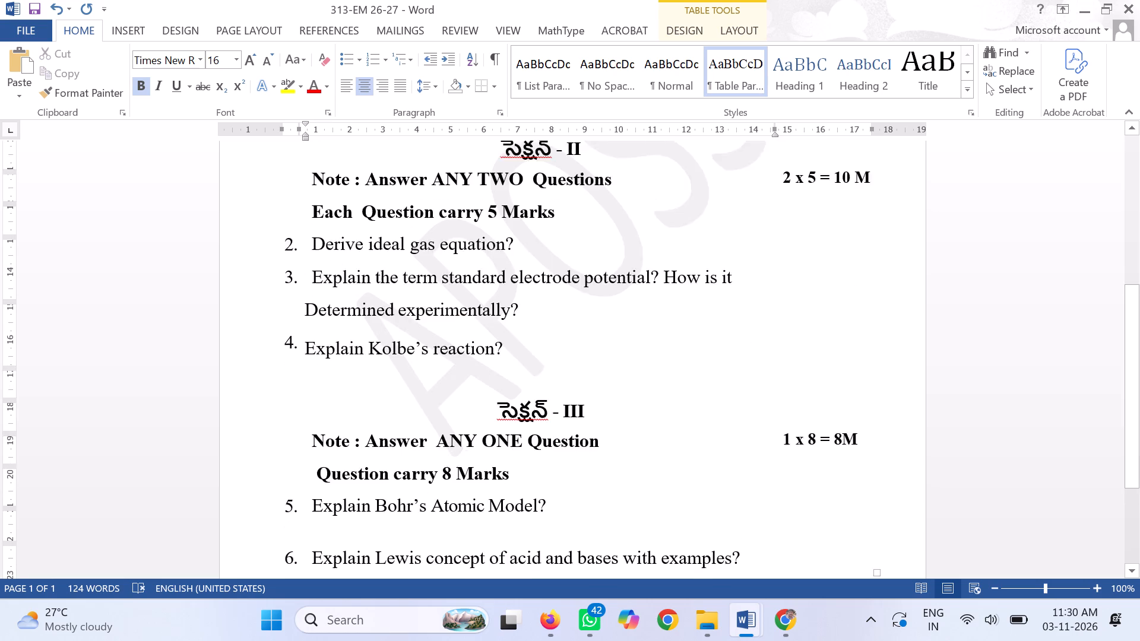
scroll(652, 380, "down", 3)
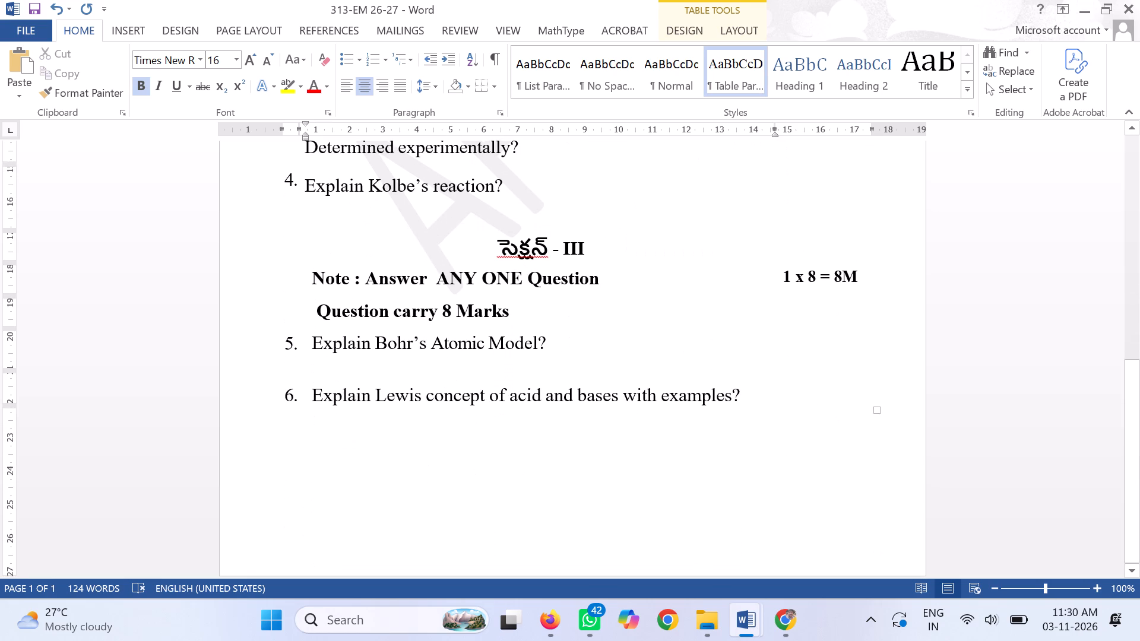
scroll(653, 365, "up", 5)
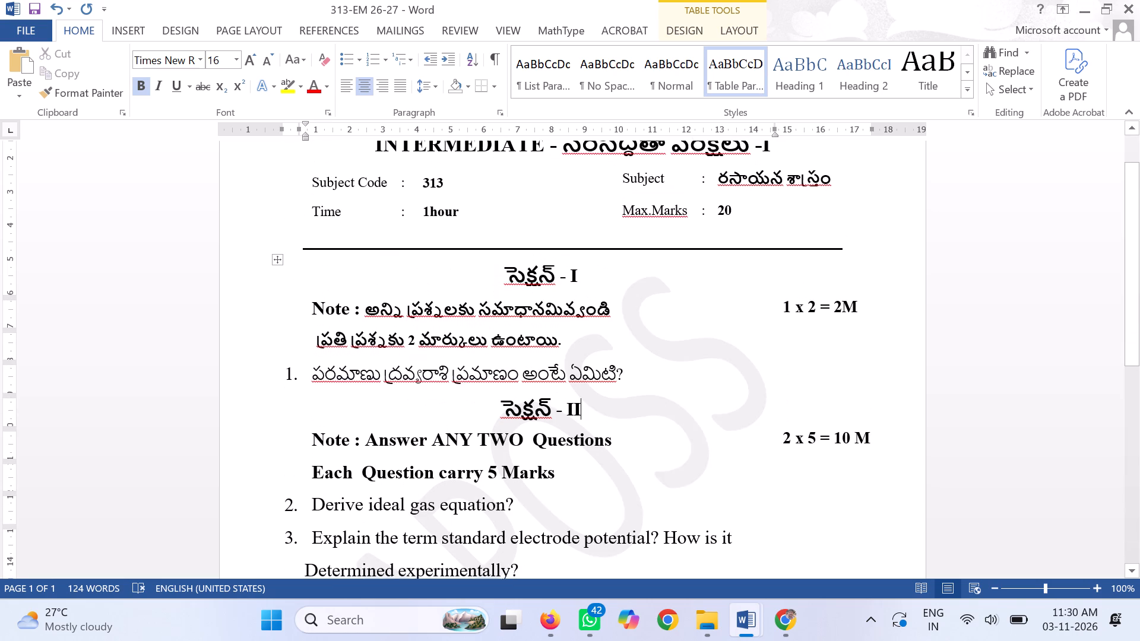
left_click_drag(618, 444, 612, 444)
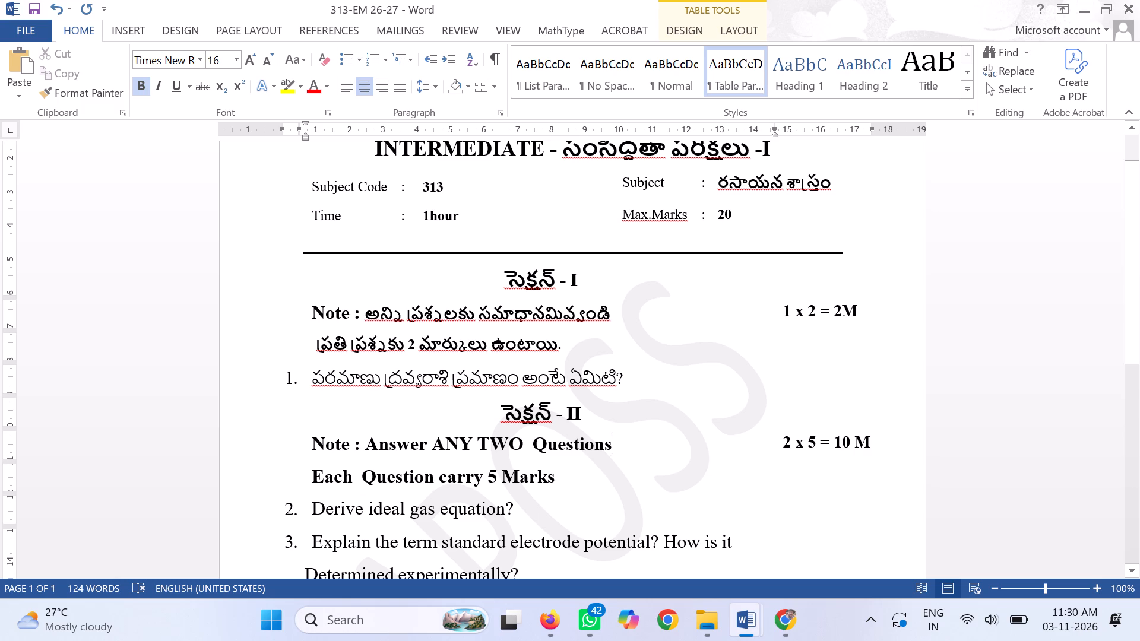
left_click_drag(612, 444, 408, 445)
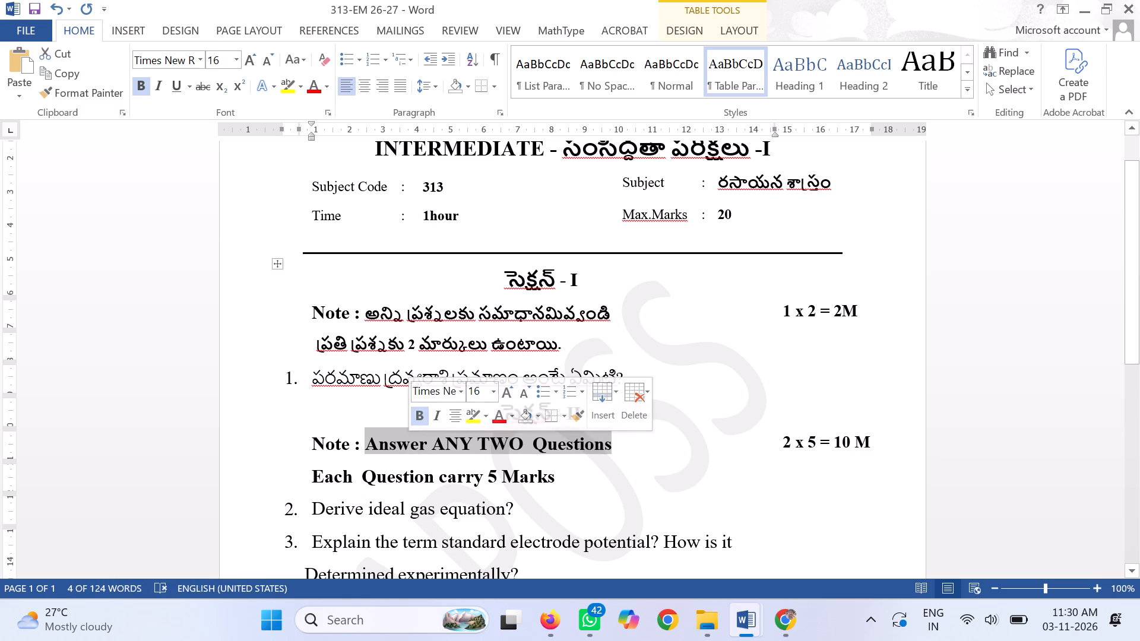
left_click(742, 632)
left_click(670, 575)
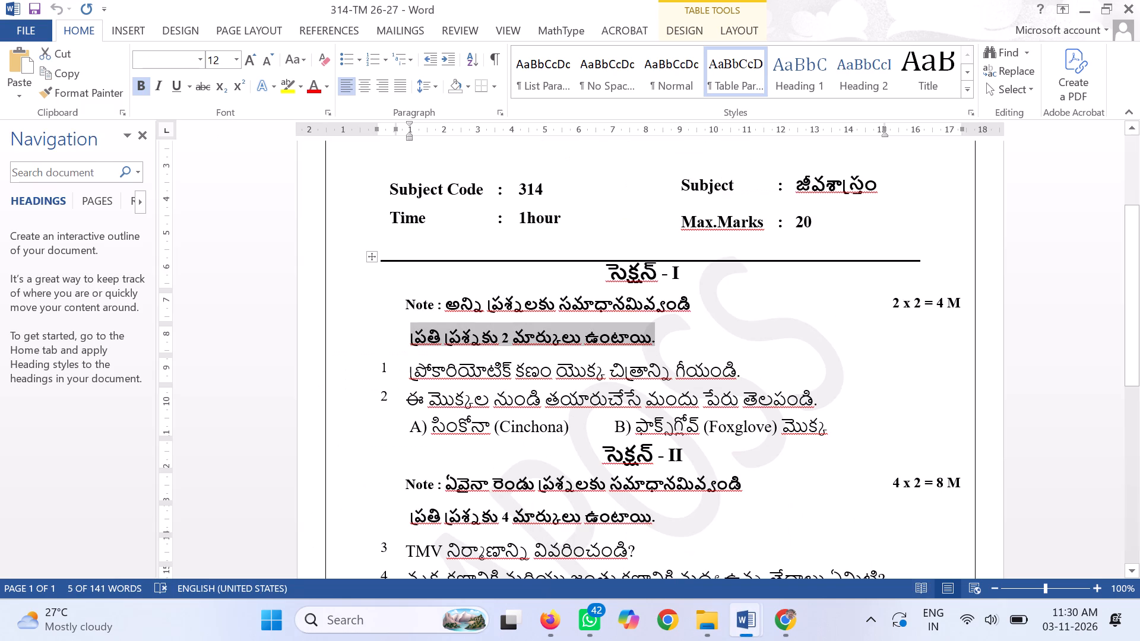
scroll(670, 409, "down", 1)
left_click_drag(745, 398, 645, 399)
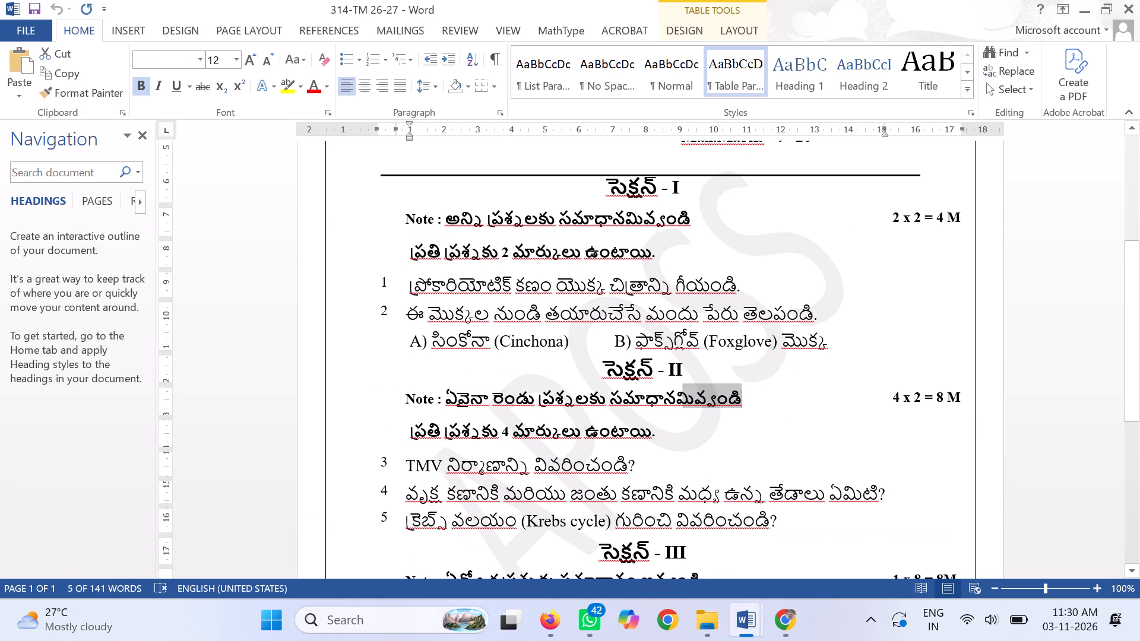
left_click_drag(645, 399, 455, 398)
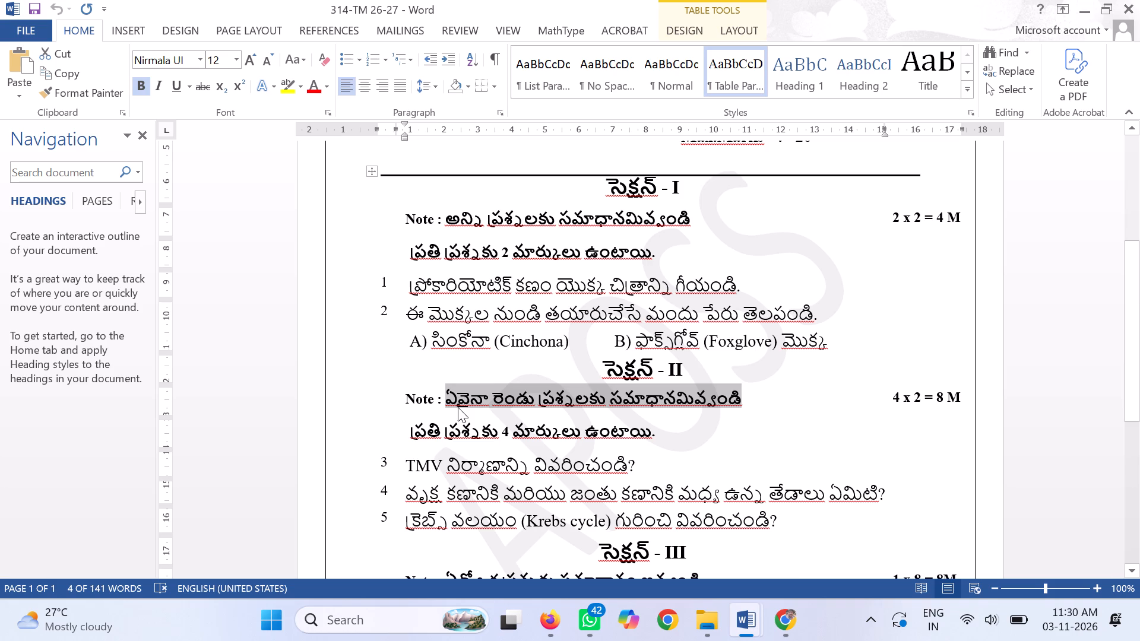
key("ctrl+c")
left_click(749, 632)
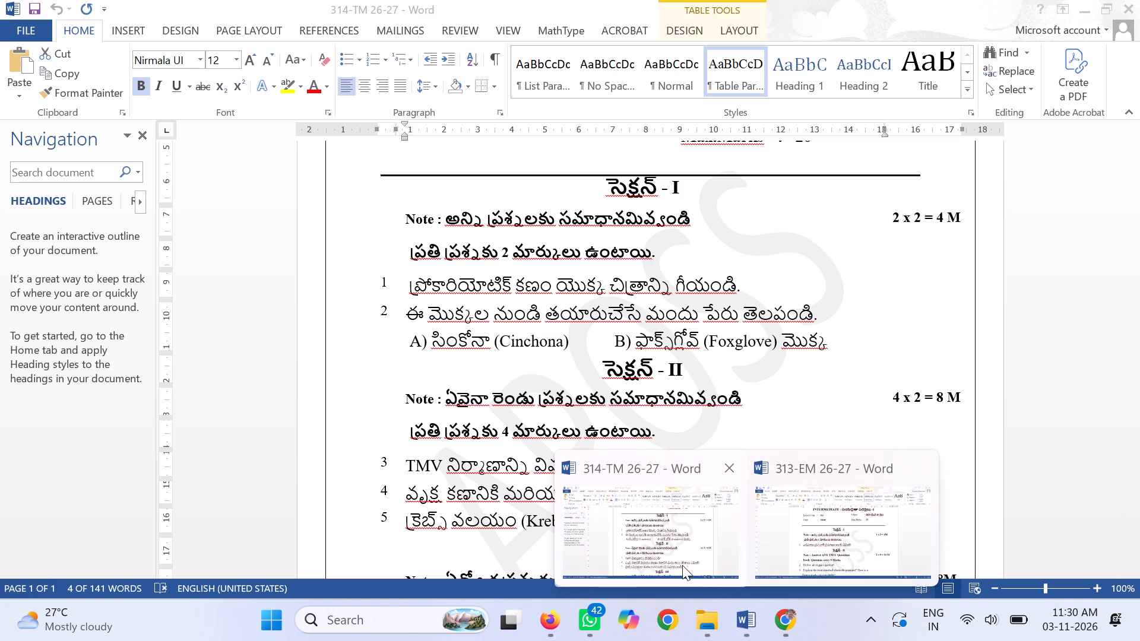
left_click(812, 557)
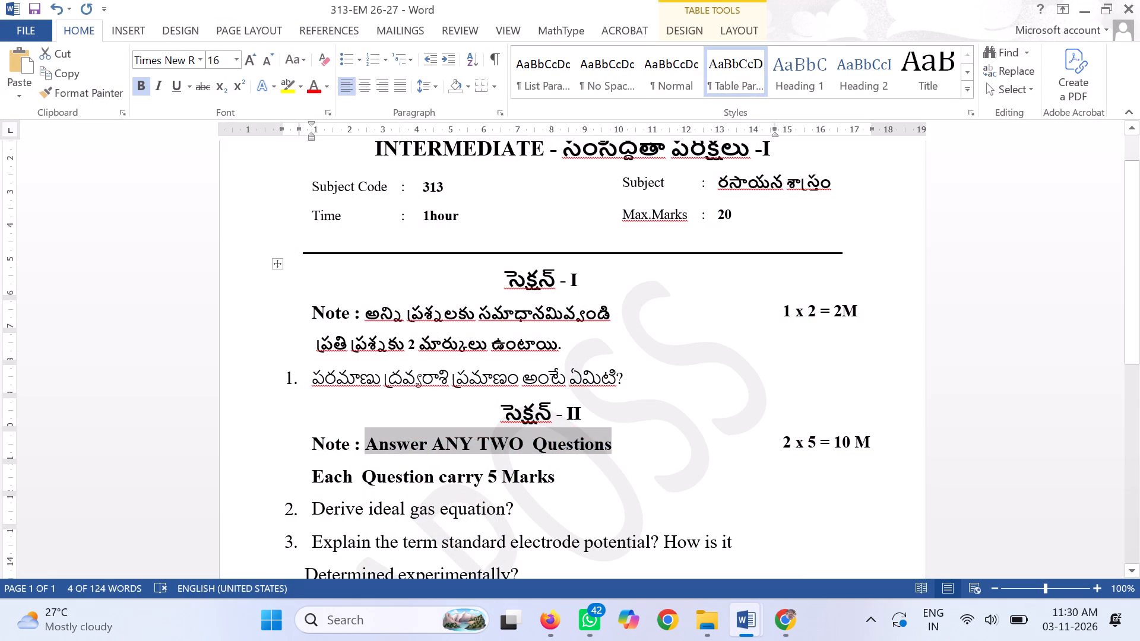
key("ctrl+v")
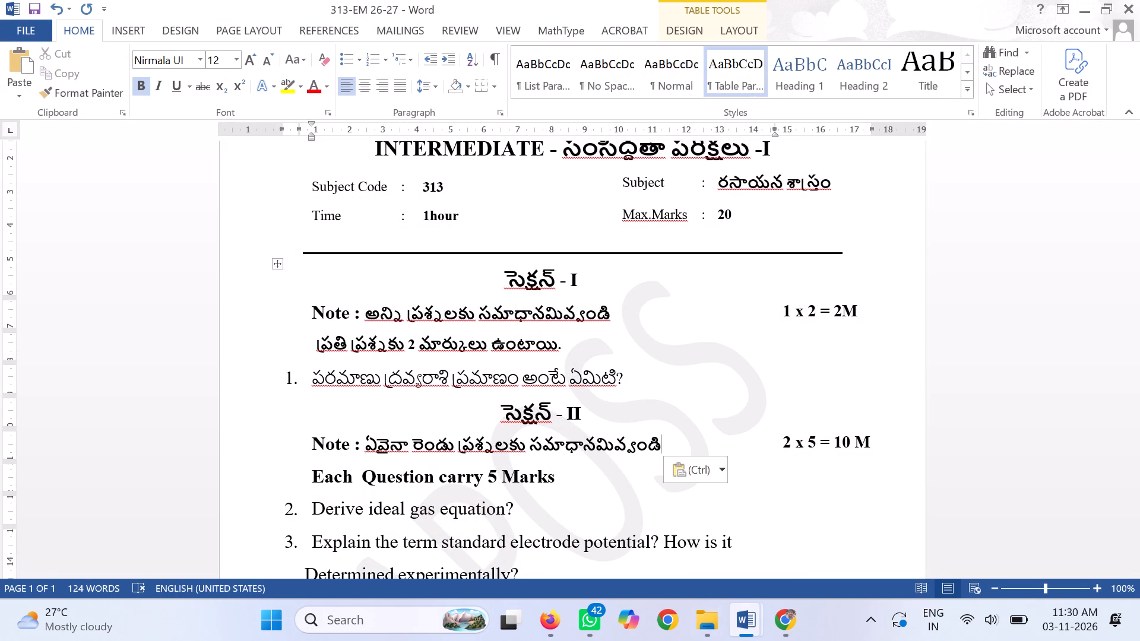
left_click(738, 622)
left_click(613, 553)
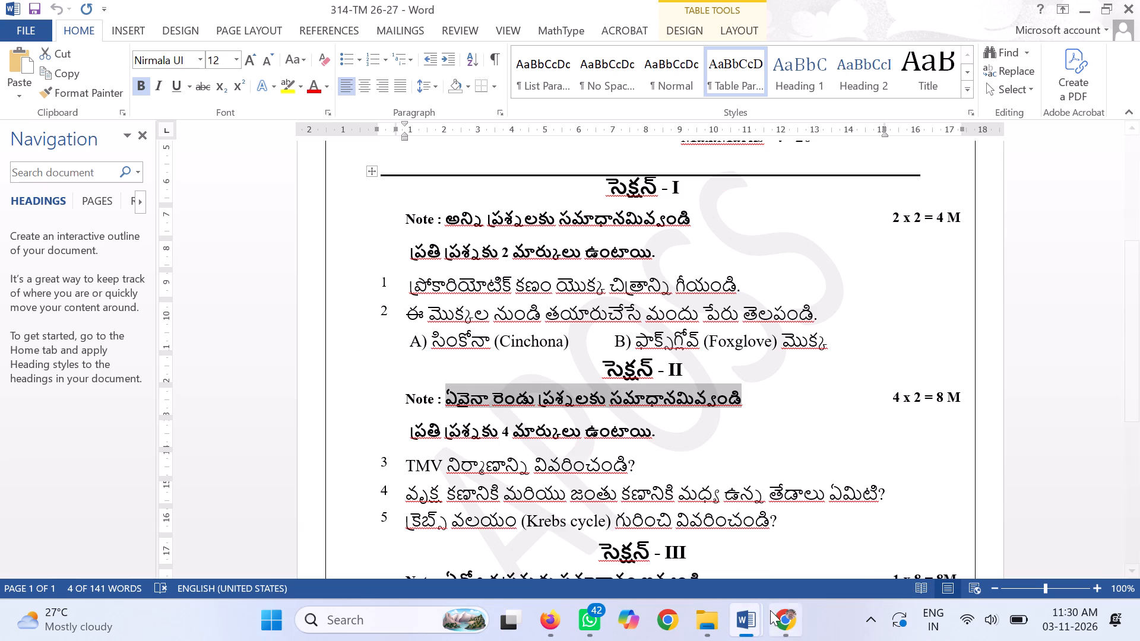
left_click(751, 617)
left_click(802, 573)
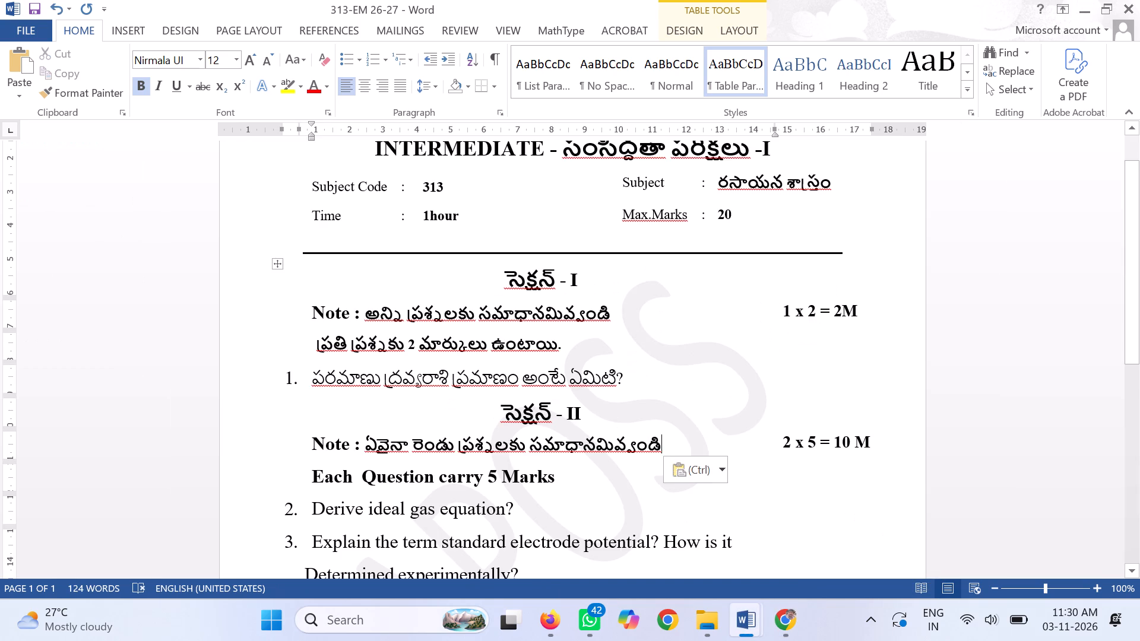
Translate the Section II line "Each Question carry 5 Marks" to Telugu in Google Translate and replace the English line in the 313 paper.
left_click_drag(566, 476, 335, 481)
key("ctrl+c")
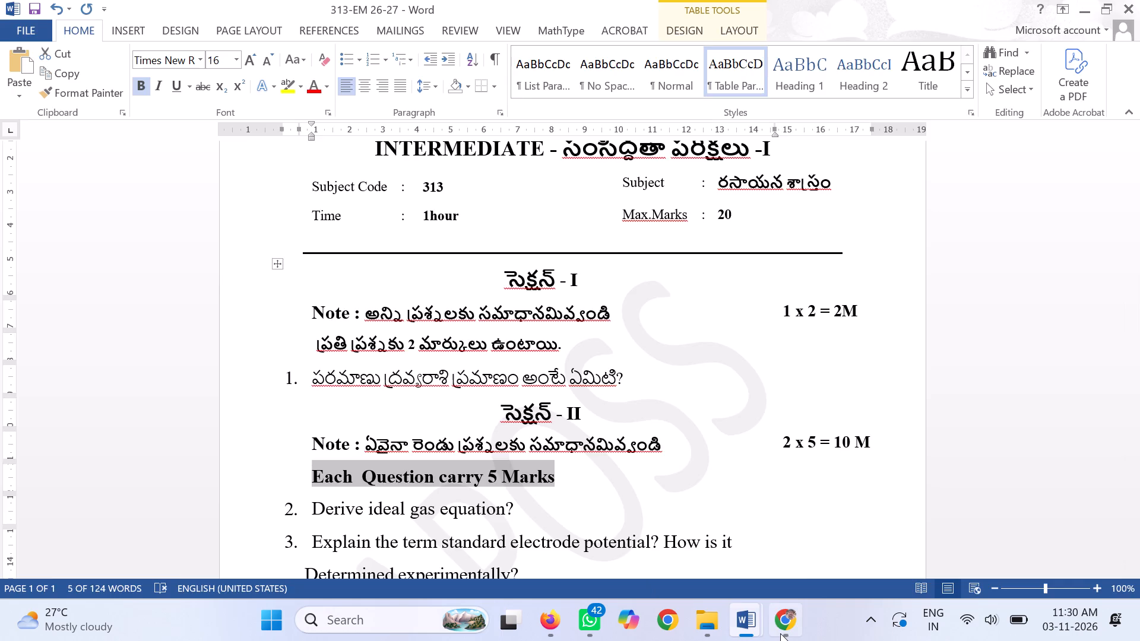
left_click(780, 633)
left_click(356, 310)
key("ctrl+v")
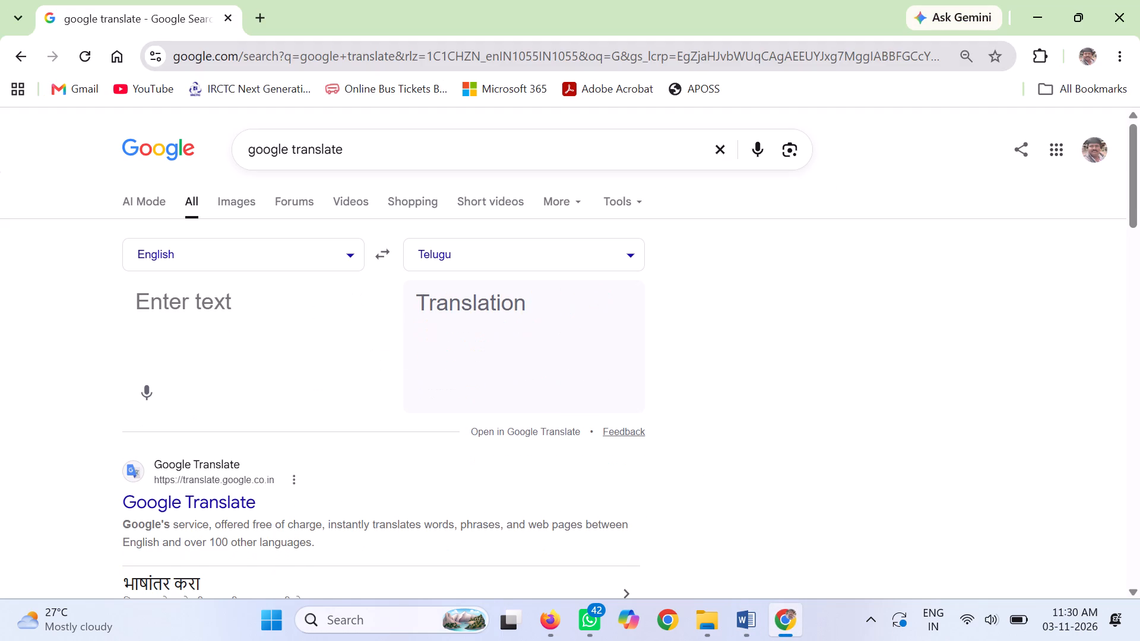
left_click(430, 427)
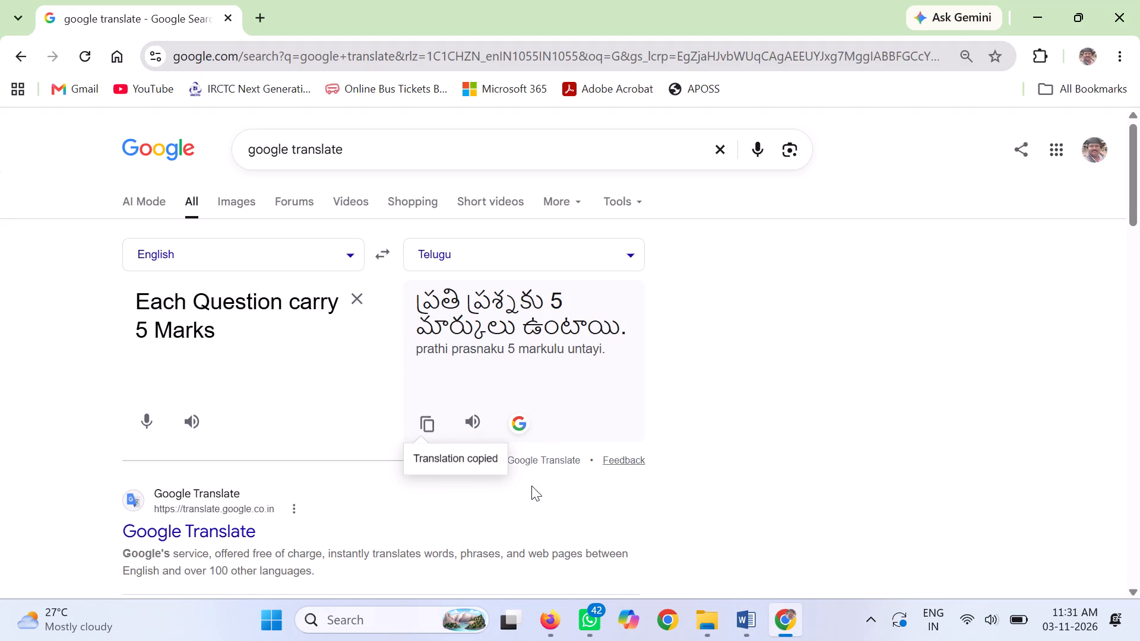
left_click(741, 617)
left_click(812, 556)
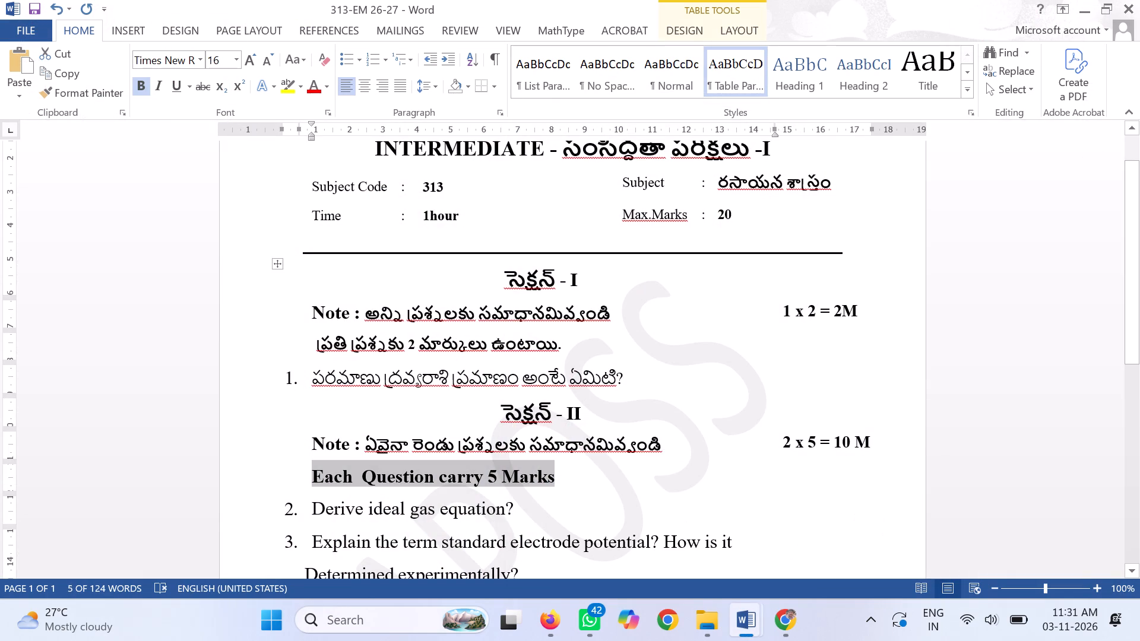
key("ctrl+v")
Reduce the font size of the Telugu marks line in Section II to 12.
left_click_drag(663, 472, 305, 480)
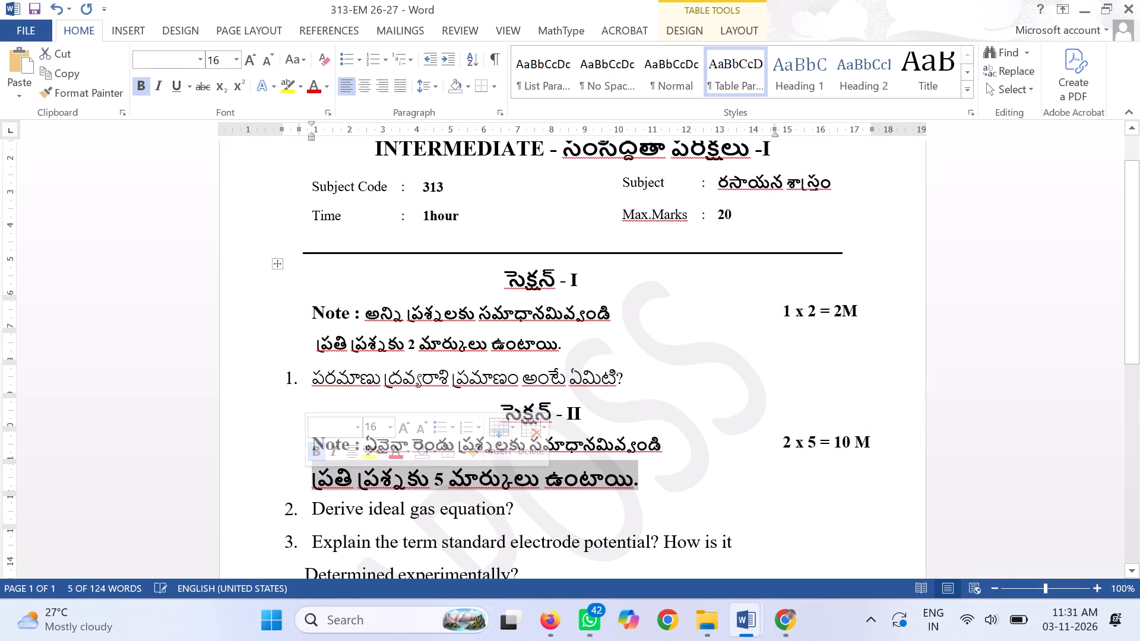
left_click(267, 62)
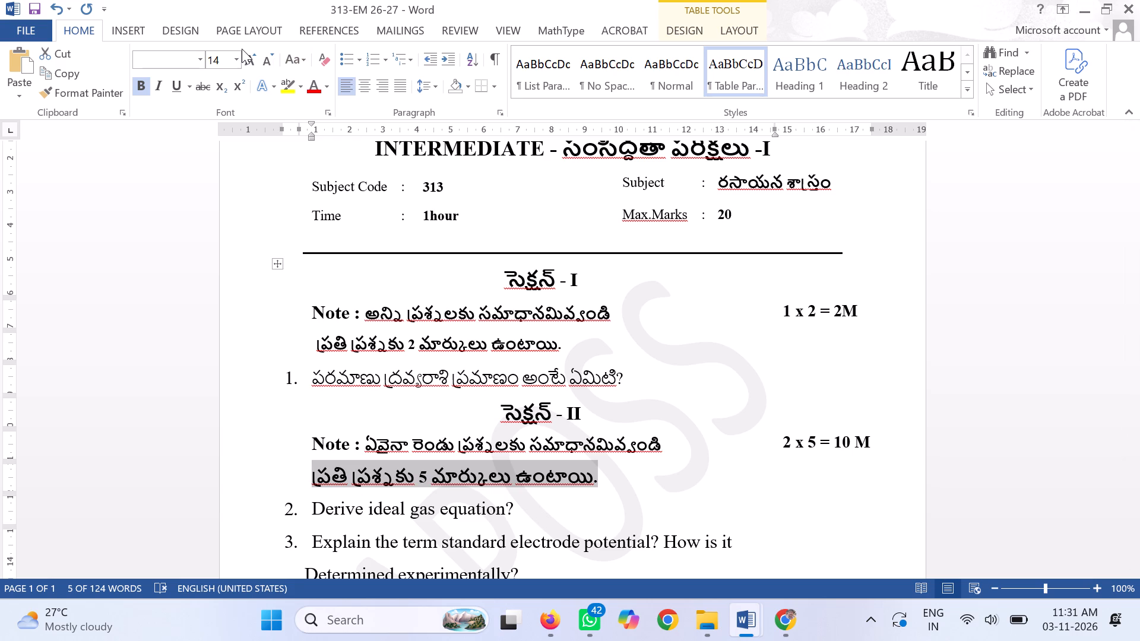
left_click(266, 60)
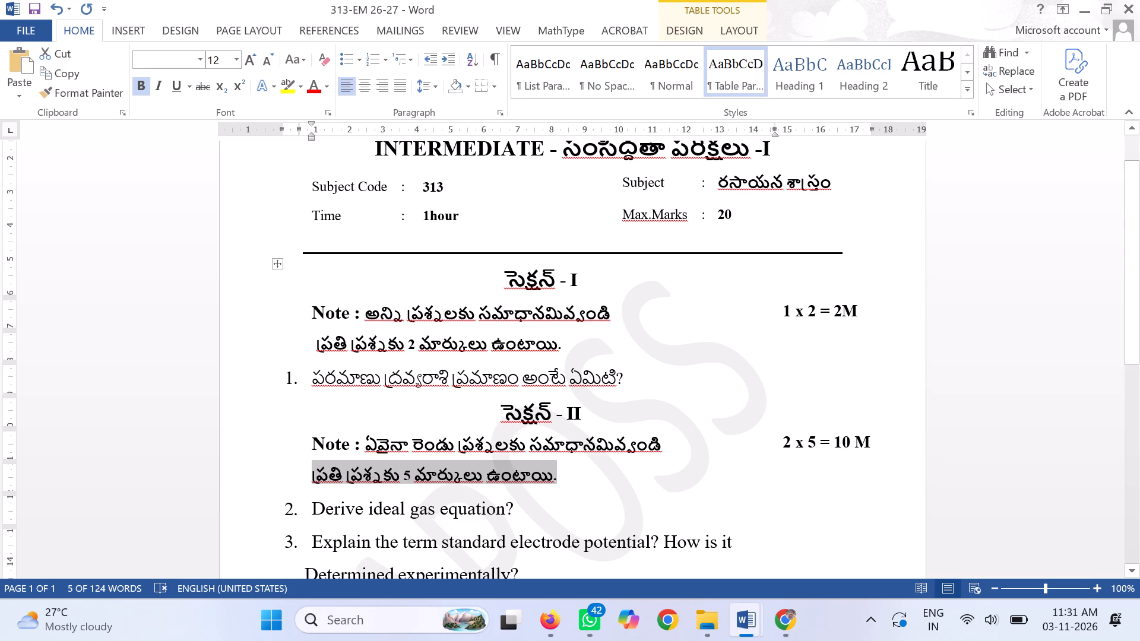
left_click(593, 488)
left_click(335, 497)
Translate question 2, "Derive ideal gas equation?", to Telugu in Google Translate and replace the English question in the 313 paper with it.
scroll(538, 503, "down", 1)
left_click_drag(535, 431, 457, 431)
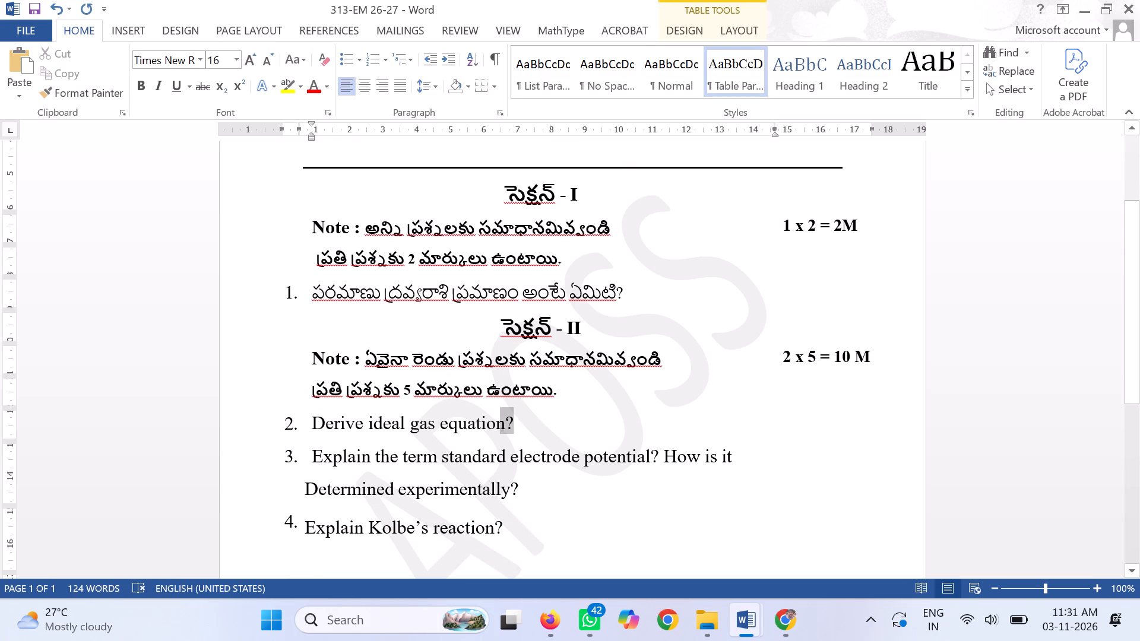
left_click_drag(457, 431, 351, 431)
key("ctrl+c")
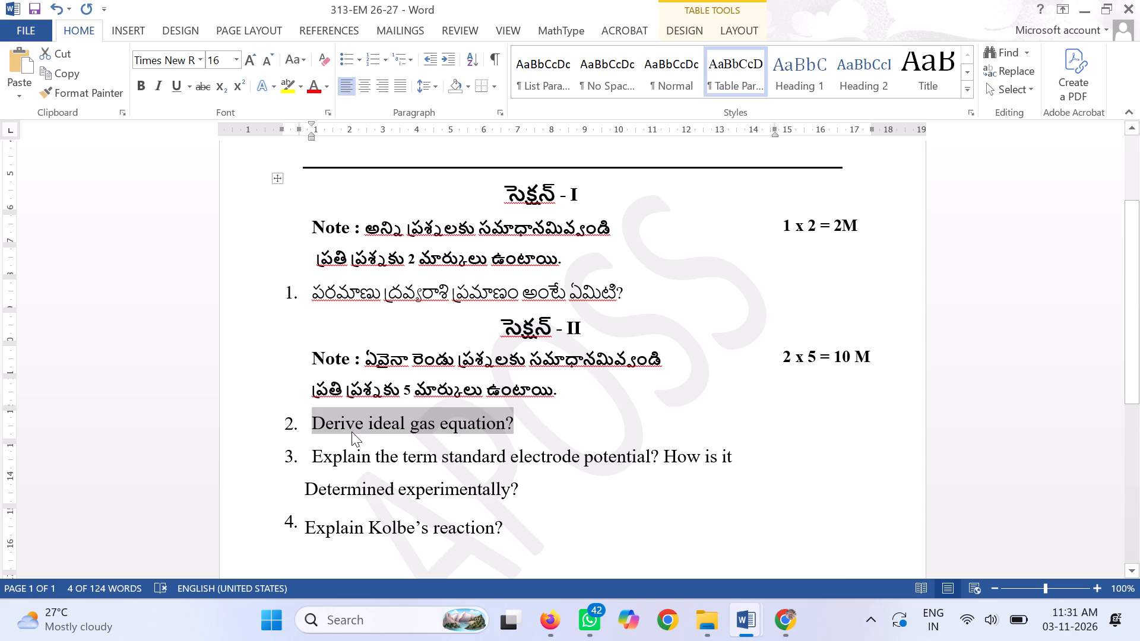
left_click(786, 622)
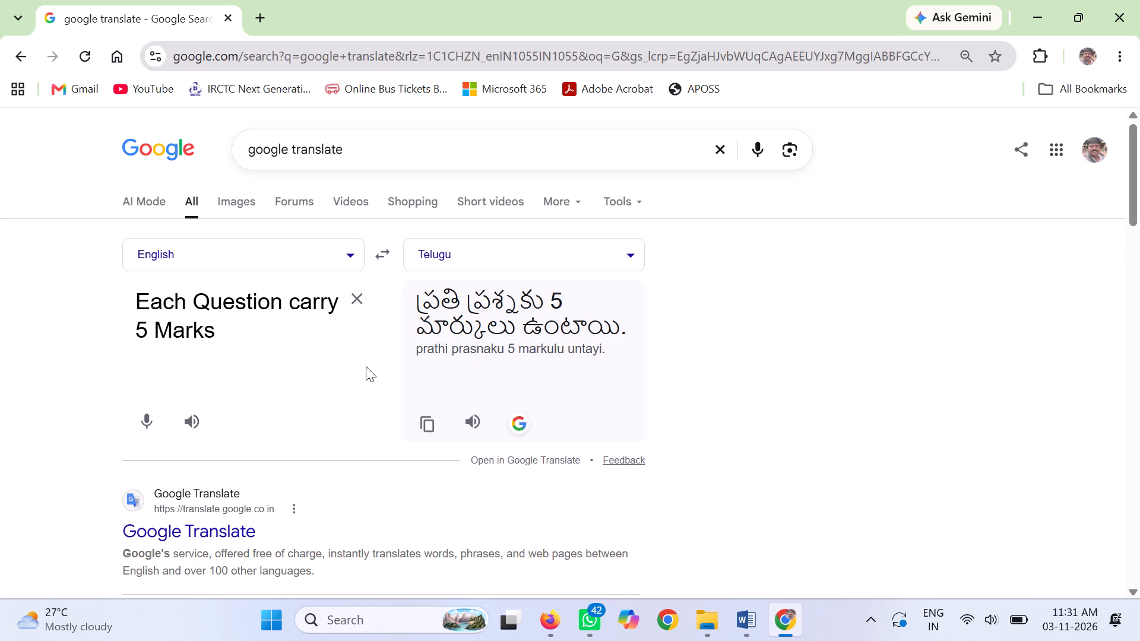
left_click(360, 302)
key("ctrl+v")
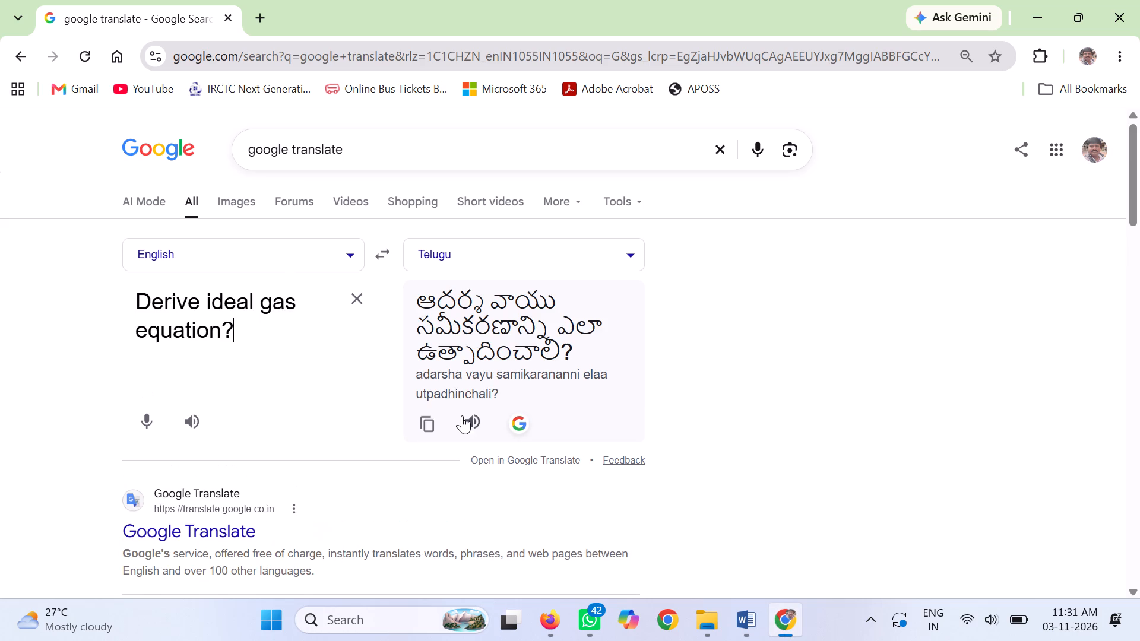
left_click(432, 424)
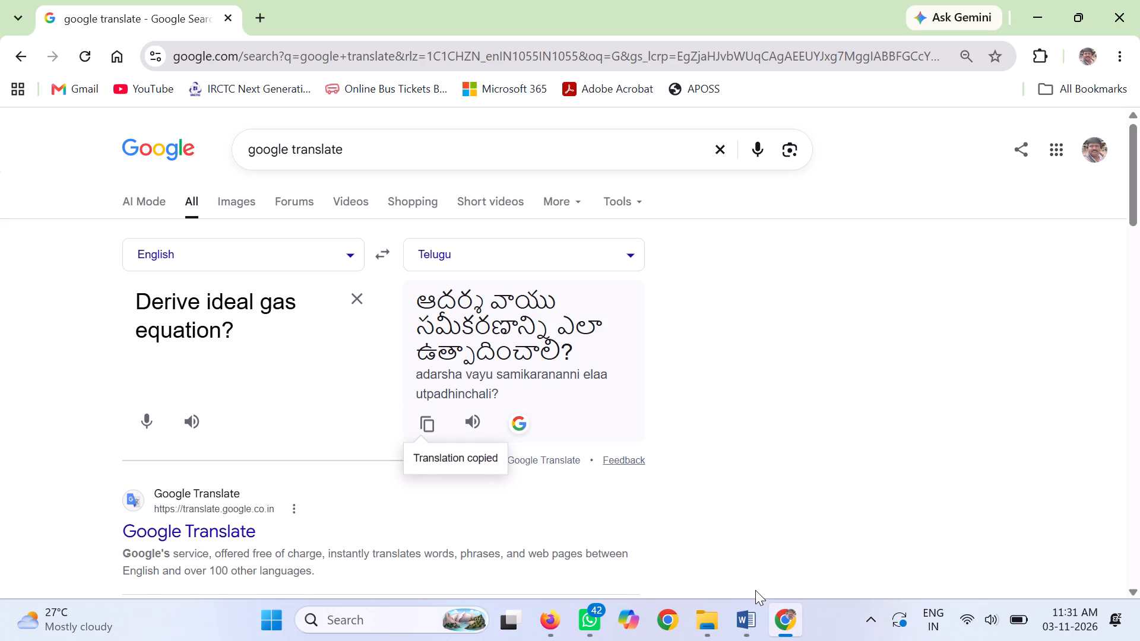
left_click(747, 622)
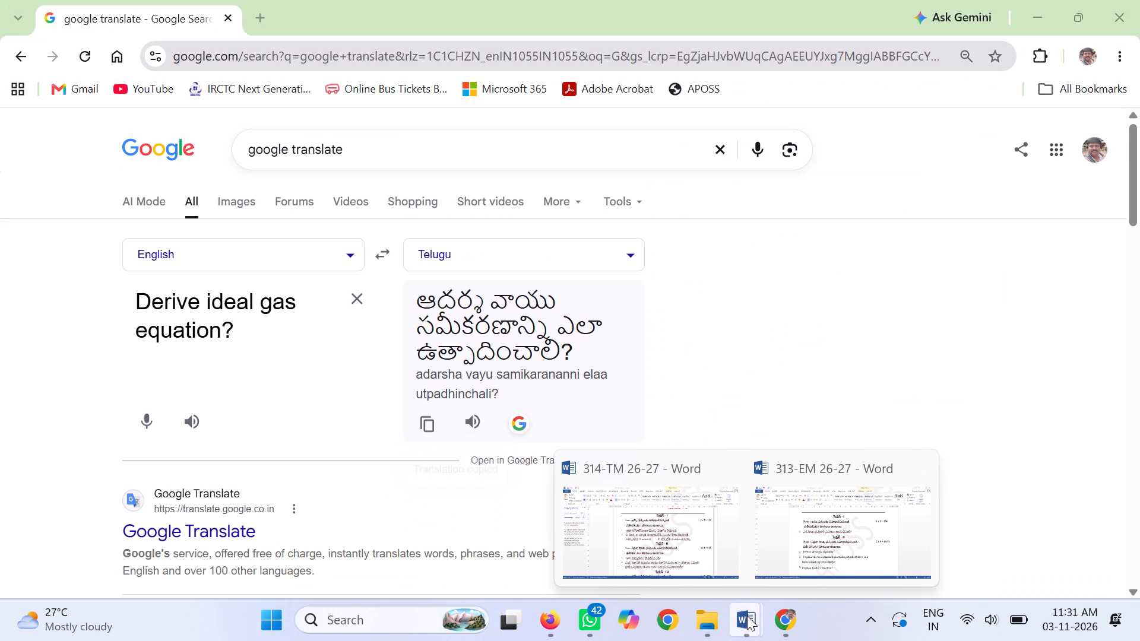
left_click(840, 556)
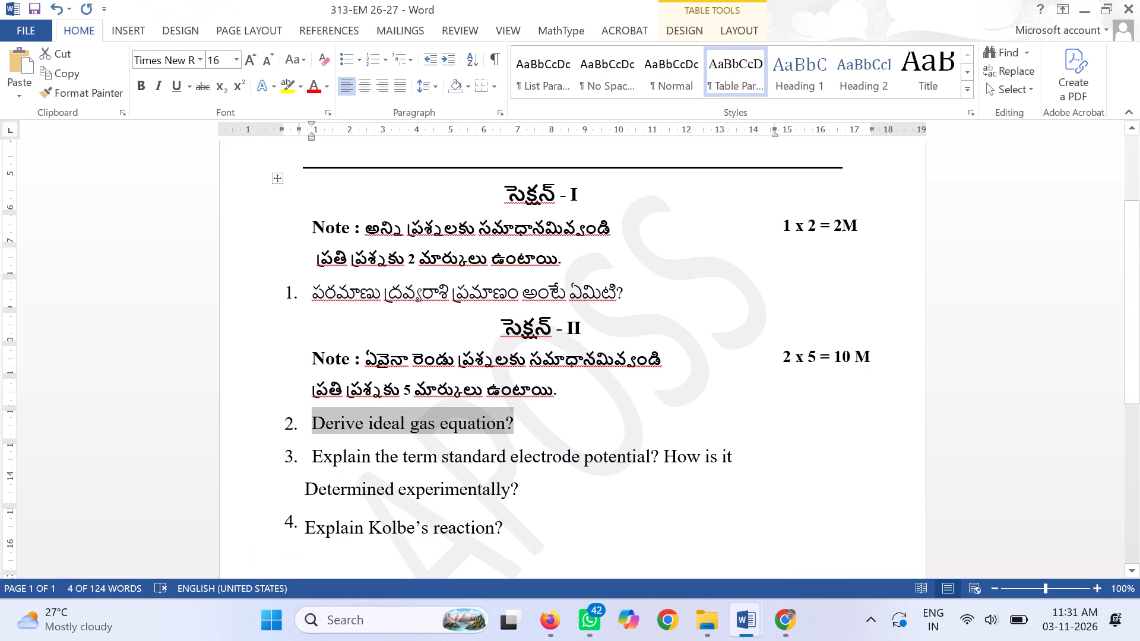
key("ctrl+v")
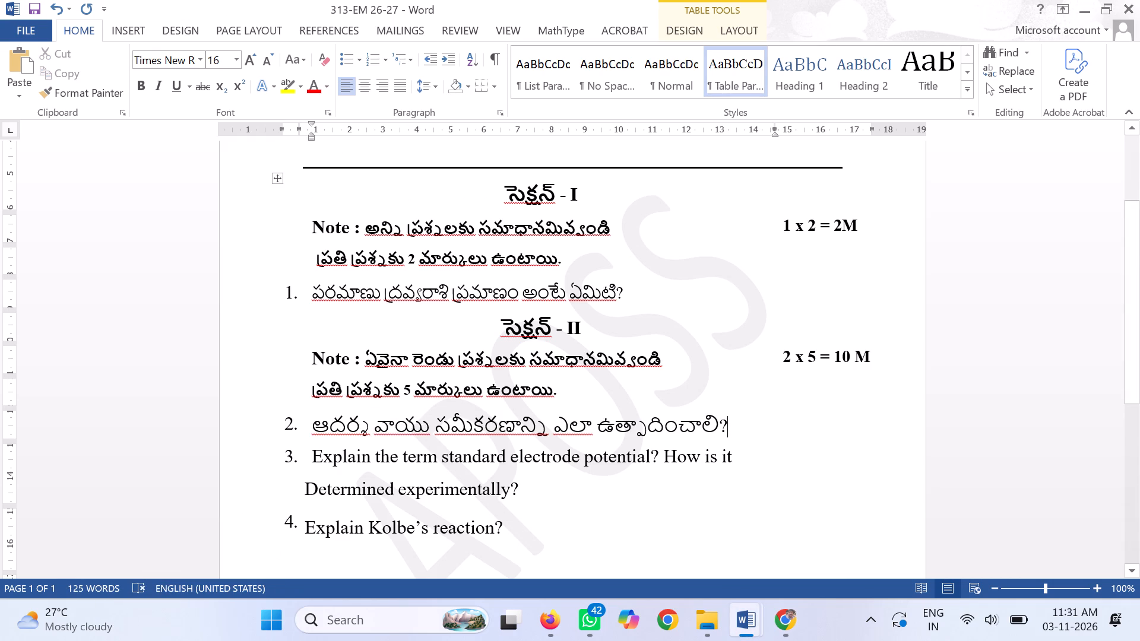
Translate both lines of question 3, on standard electrode potential, to Telugu in Google Translate and replace the English text in the 313 paper.
left_click_drag(556, 487, 347, 462)
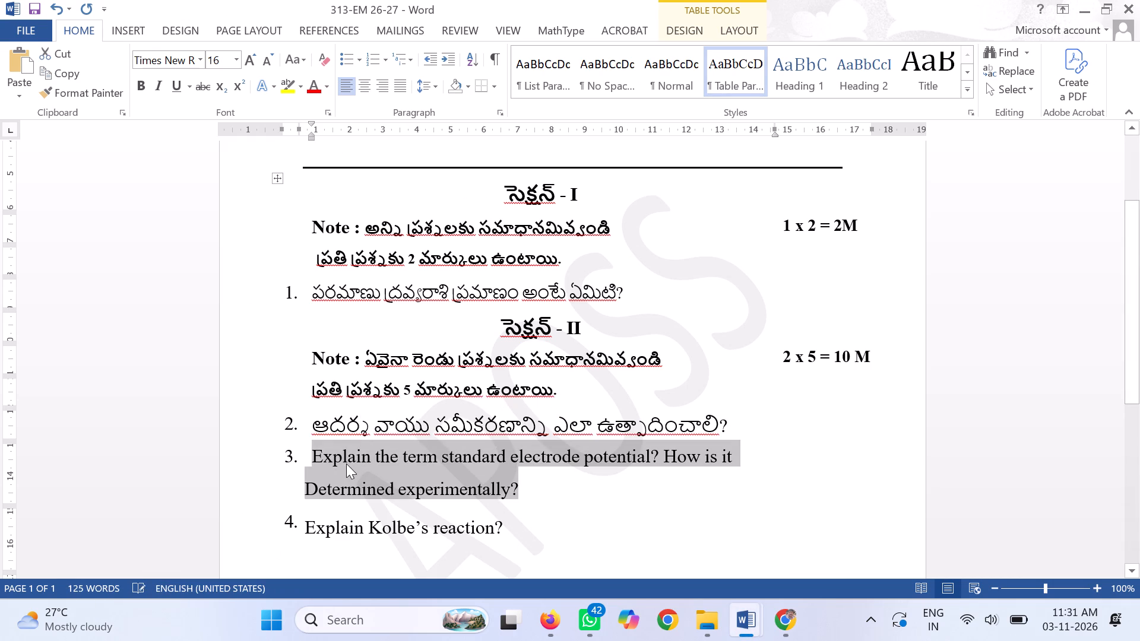
key("ctrl+c")
left_click(778, 628)
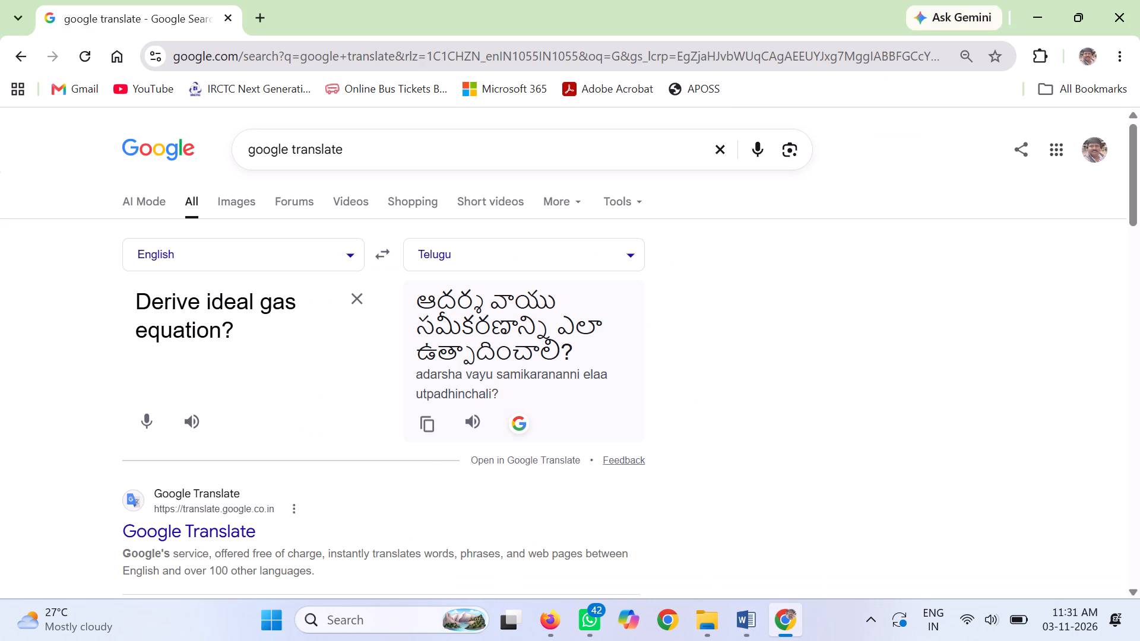
left_click(356, 302)
key("ctrl+v")
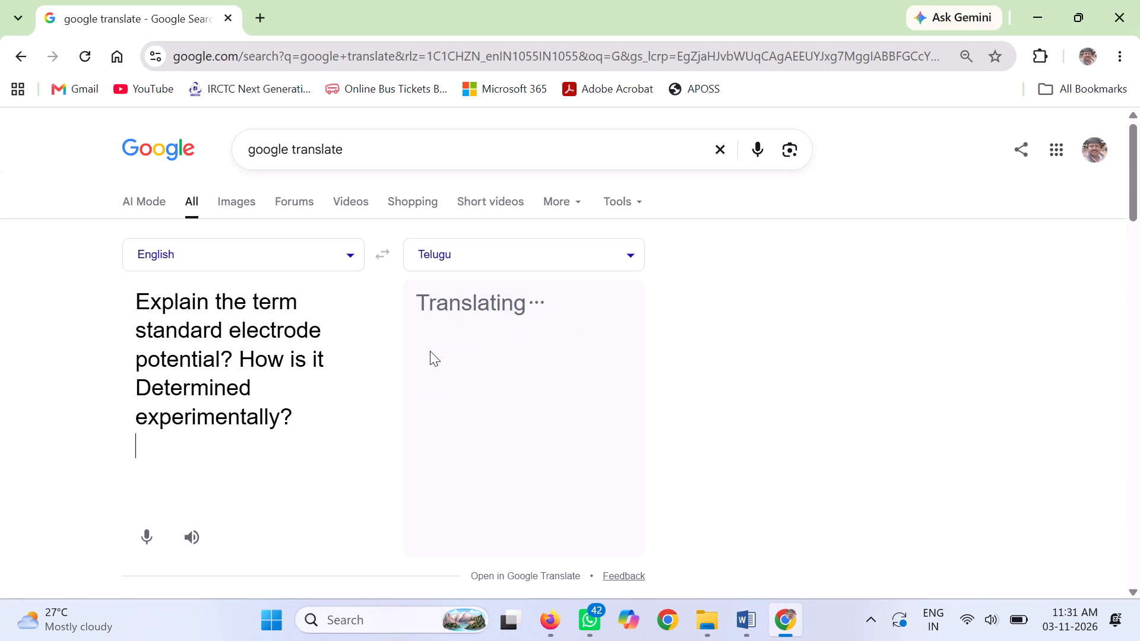
left_click(433, 545)
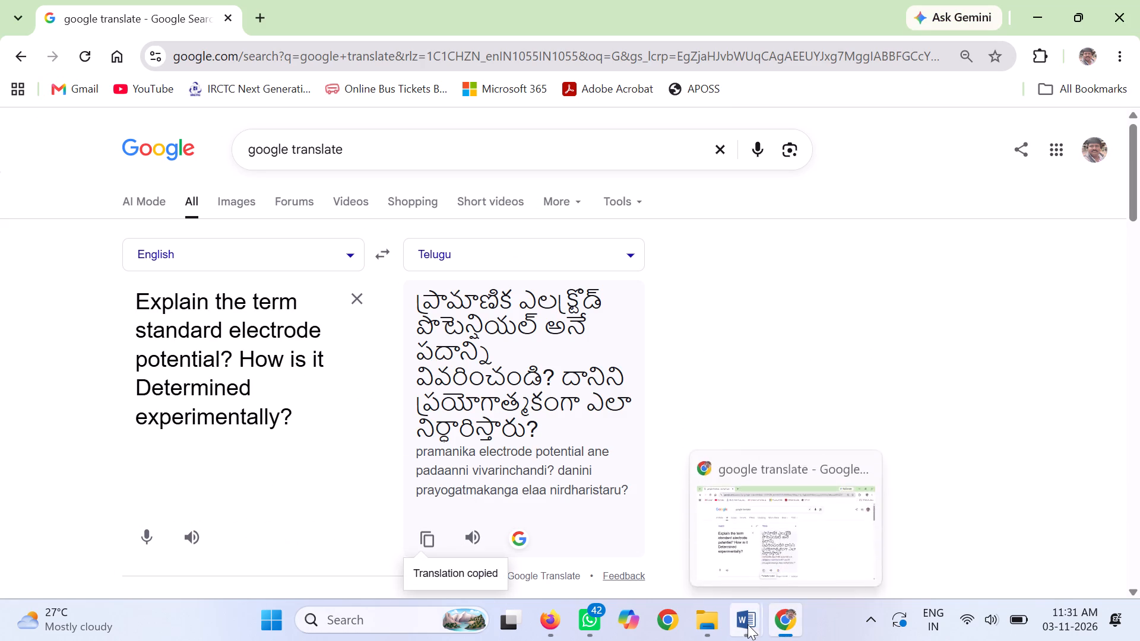
left_click(748, 624)
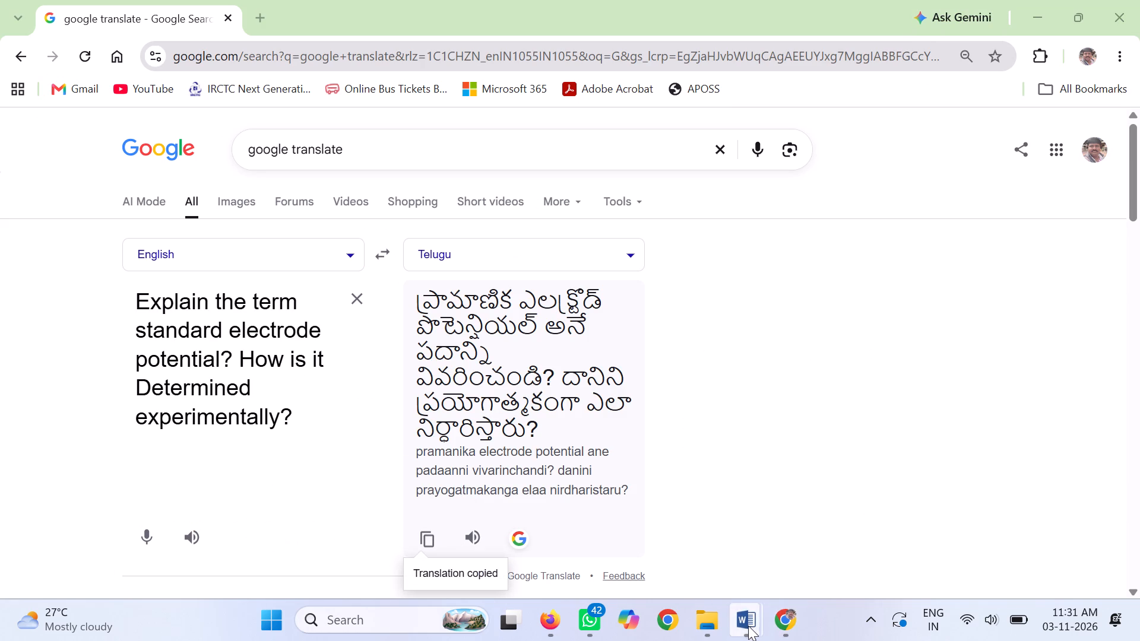
left_click(748, 625)
left_click(800, 573)
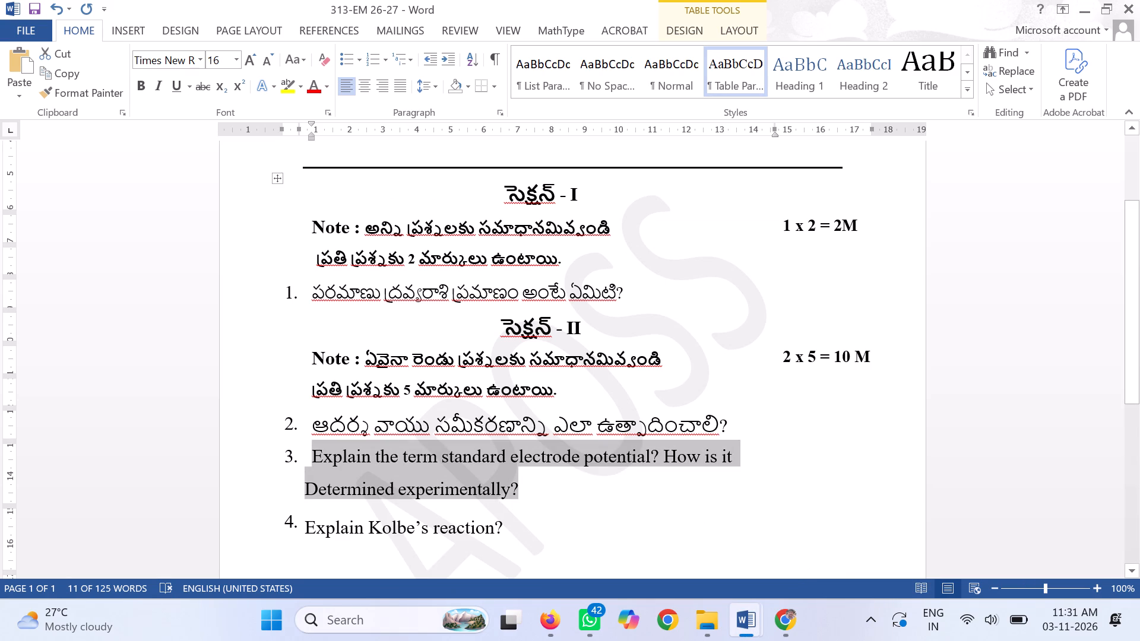
key("ctrl+v")
Translate question 4, "Explain Kolbe's reaction?", to Telugu in Google Translate and replace the English question in the 313 paper with it.
left_click_drag(555, 530, 335, 534)
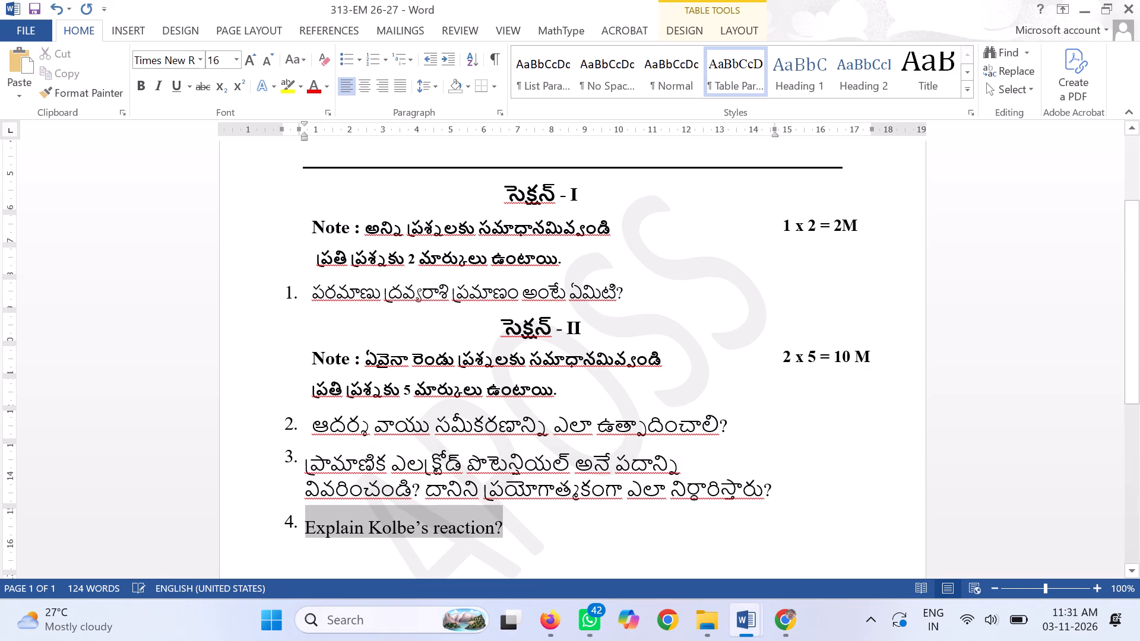
left_click_drag(335, 534, 328, 535)
key("ctrl+c")
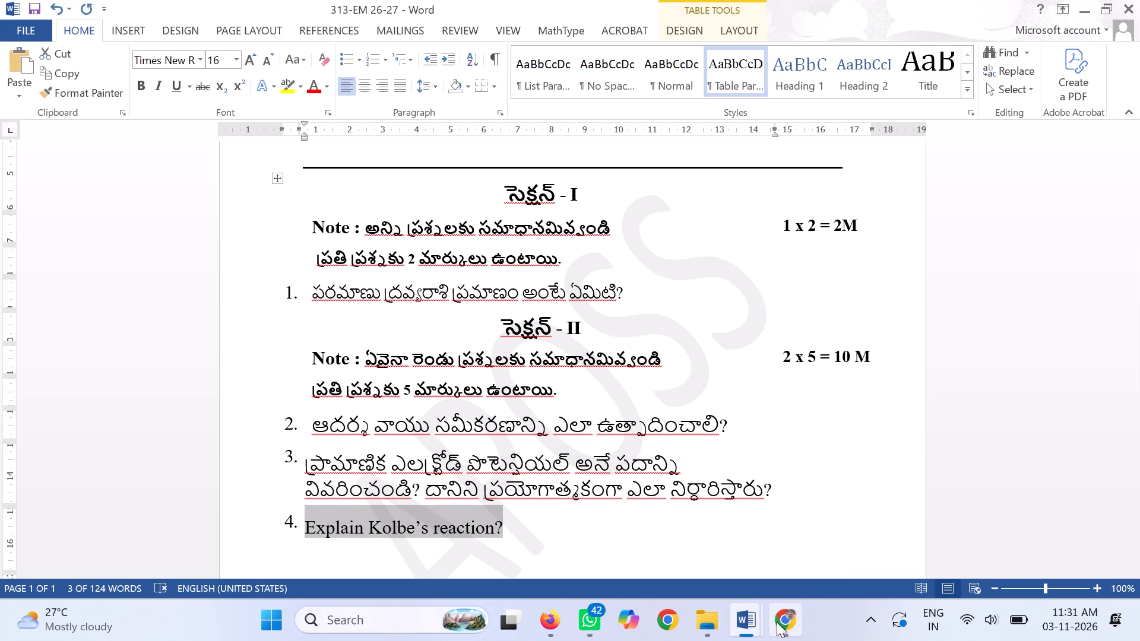
left_click(777, 621)
left_click(351, 302)
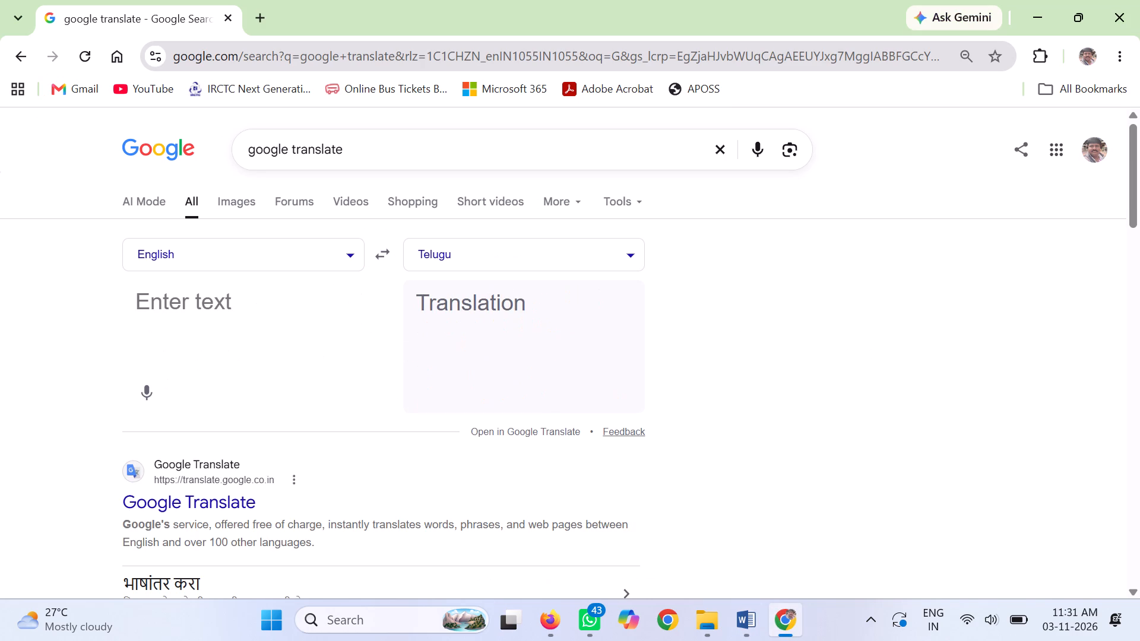
key("ctrl+v")
left_click(432, 418)
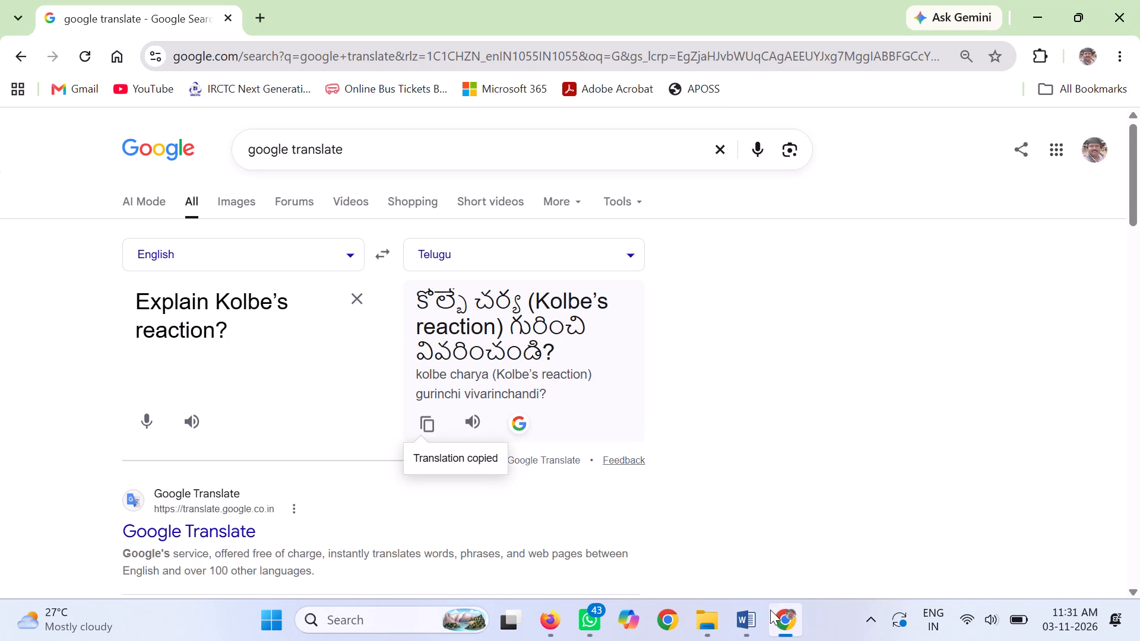
left_click(750, 624)
left_click(799, 552)
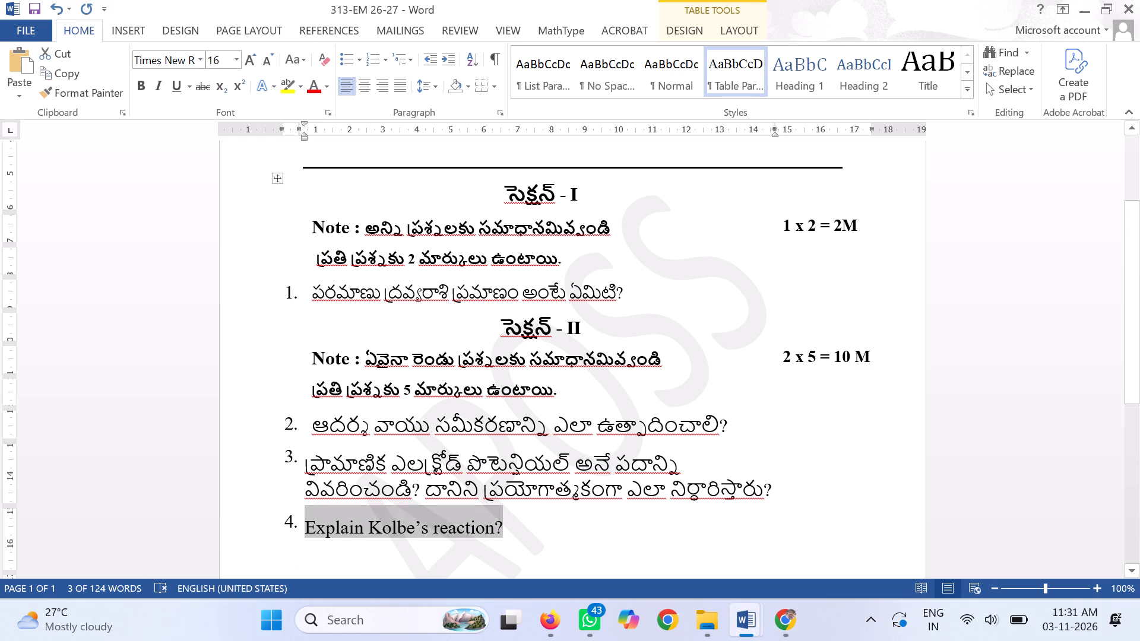
key("ctrl+v")
Reduce the font size of the Telugu text of questions 2 to 4 in Section II to 14.
left_click_drag(739, 518, 520, 450)
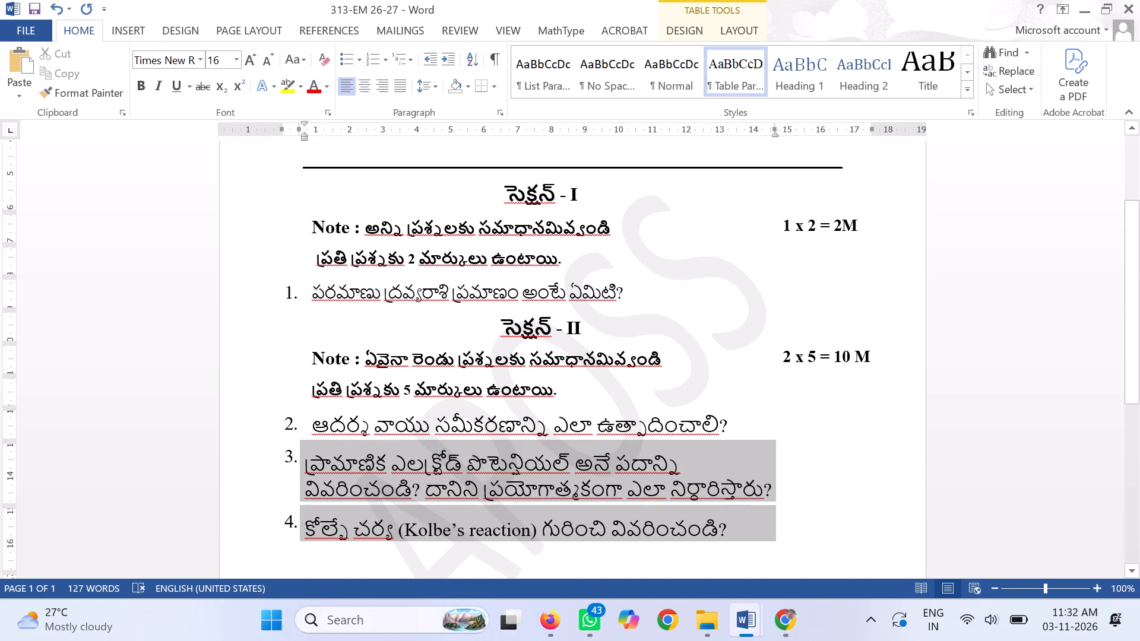
left_click_drag(520, 450, 492, 430)
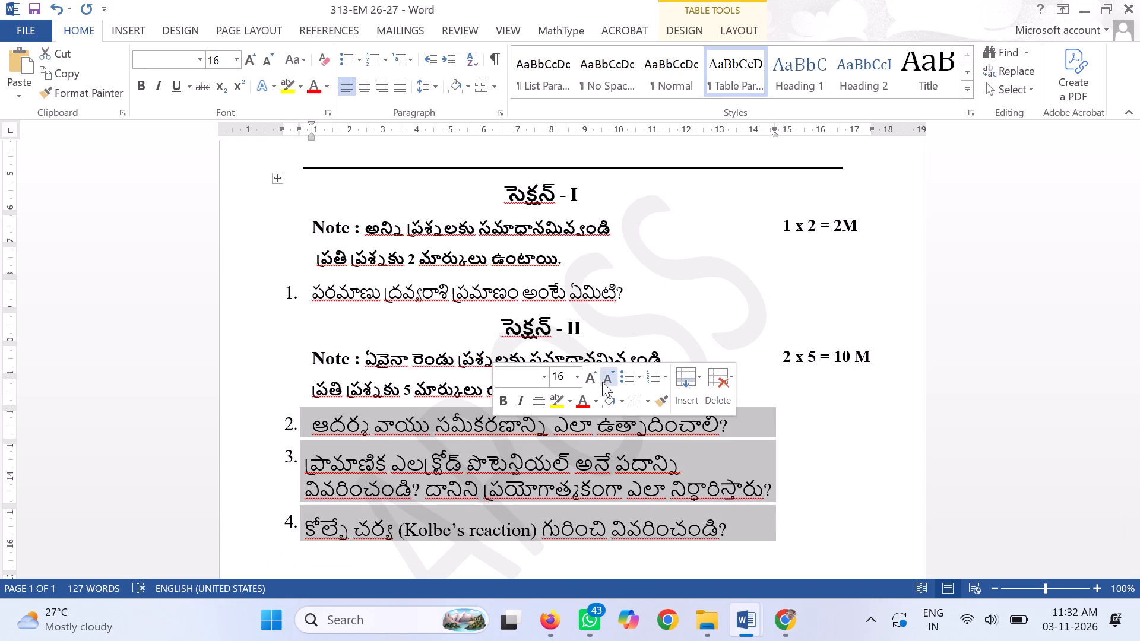
left_click(604, 380)
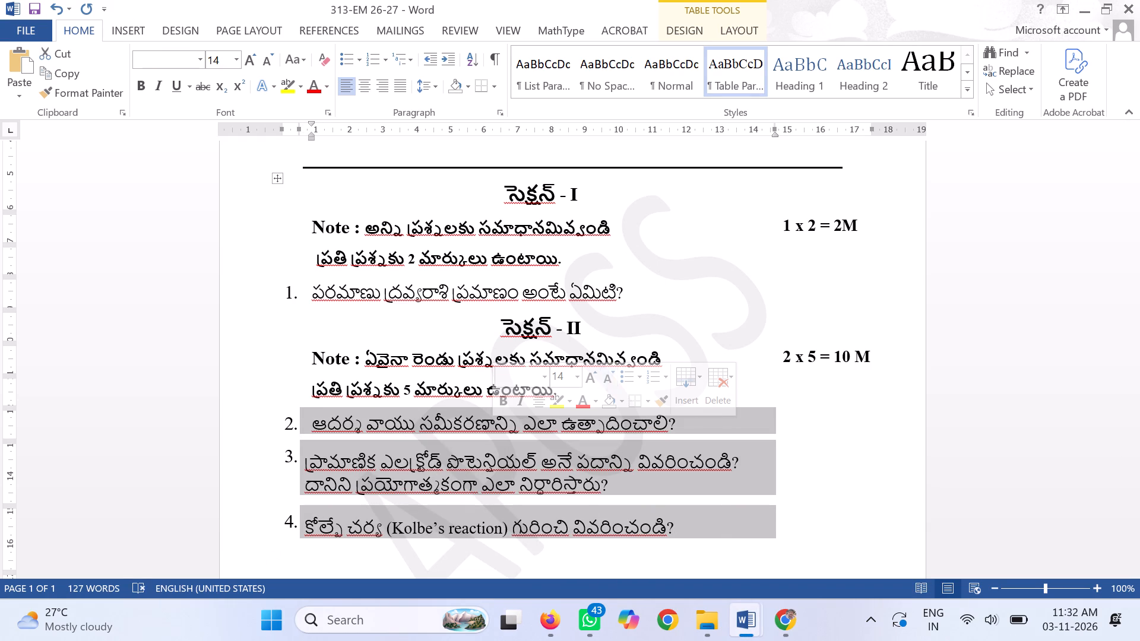
left_click(848, 482)
Translate the Section III note "Answer ANY ONE Question" to Telugu in Google Translate and replace the English wording in the 313 paper.
scroll(848, 483, "down", 1)
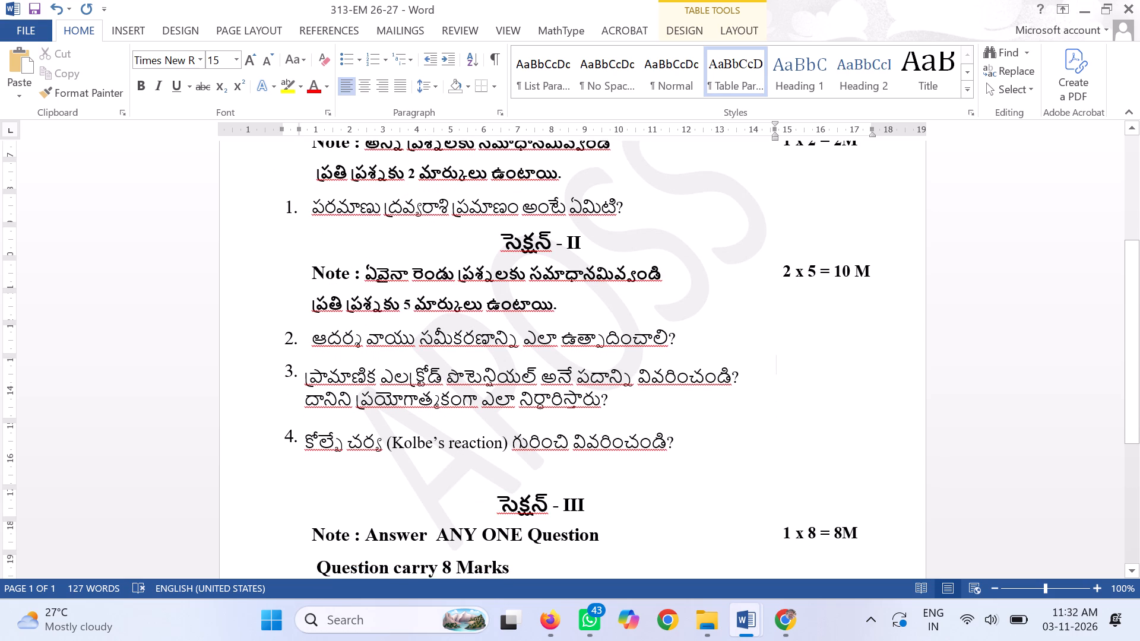
scroll(759, 300, "down", 3)
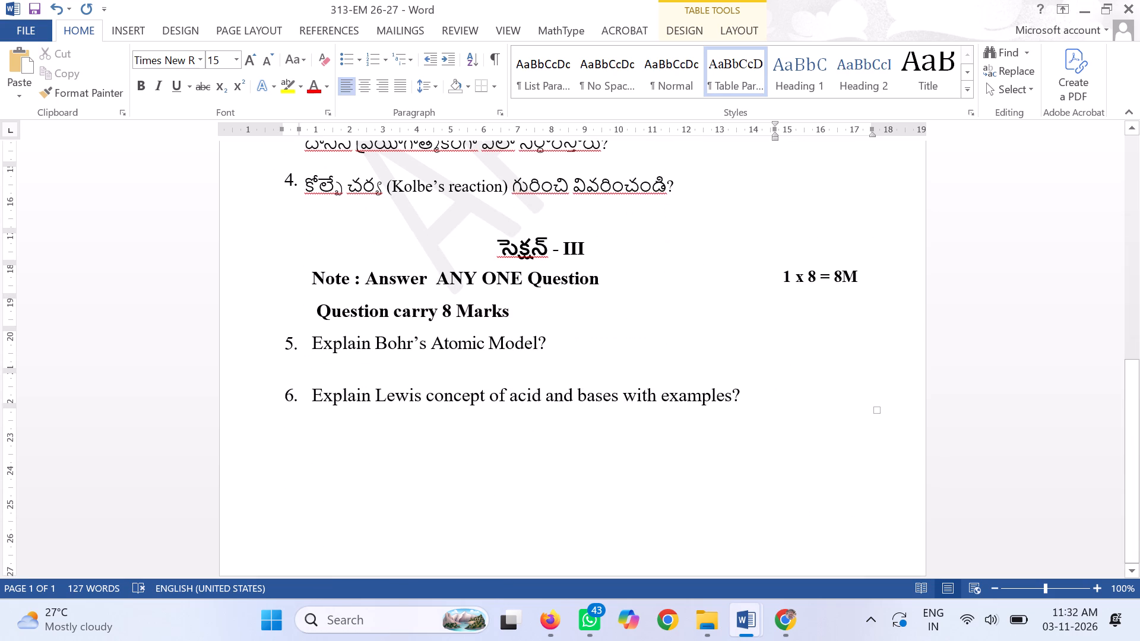
left_click_drag(613, 280, 389, 281)
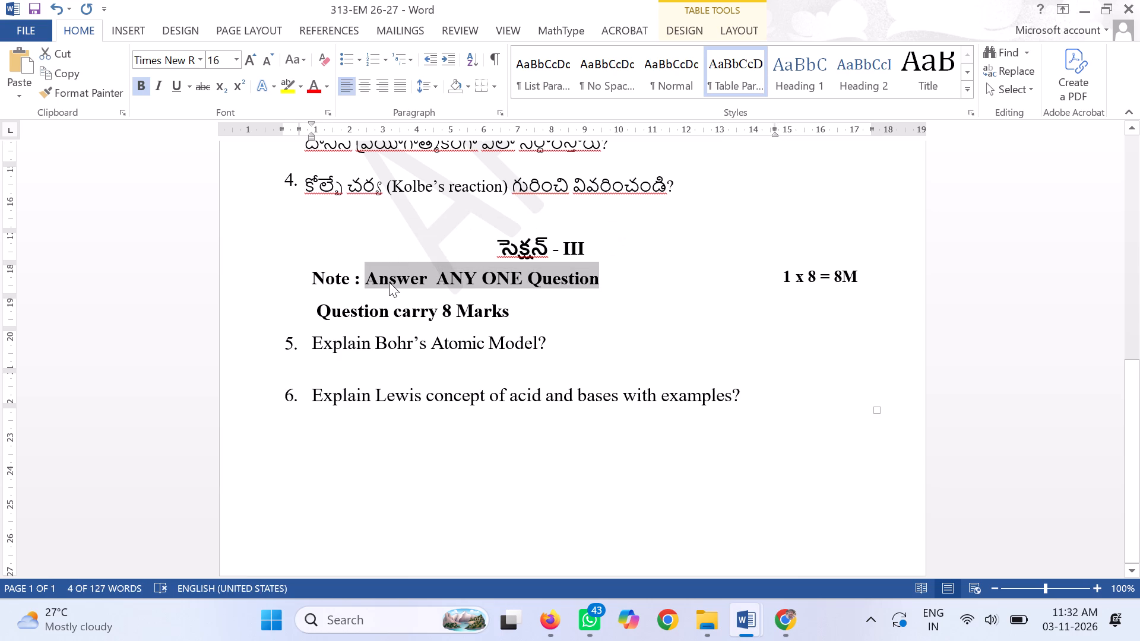
key("ctrl+c")
left_click(787, 607)
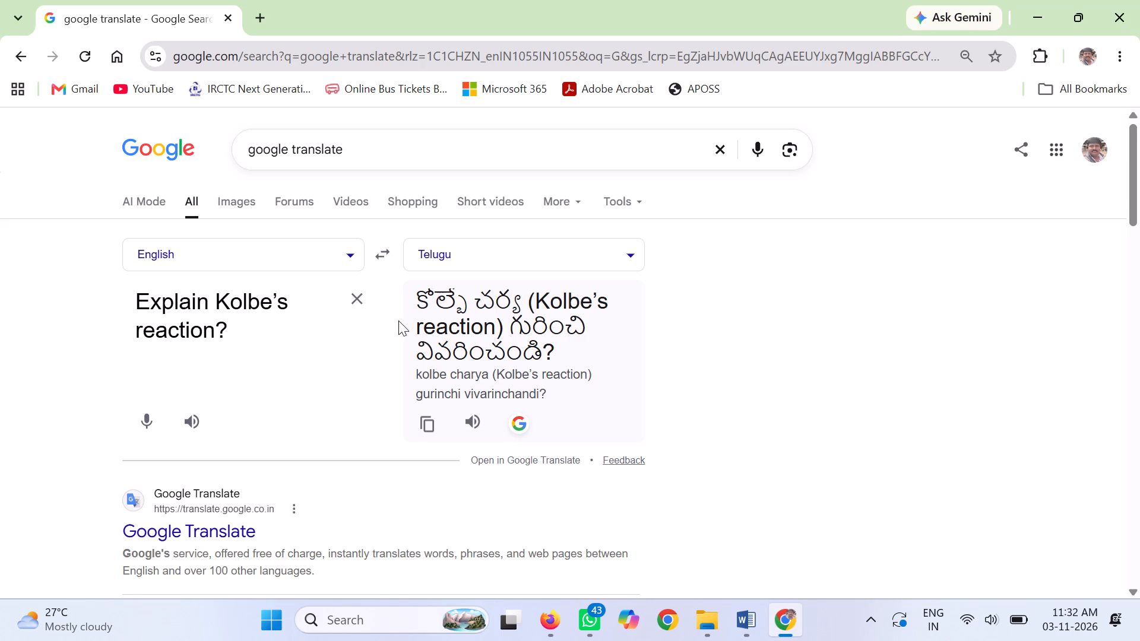
left_click(352, 291)
key("ctrl+v")
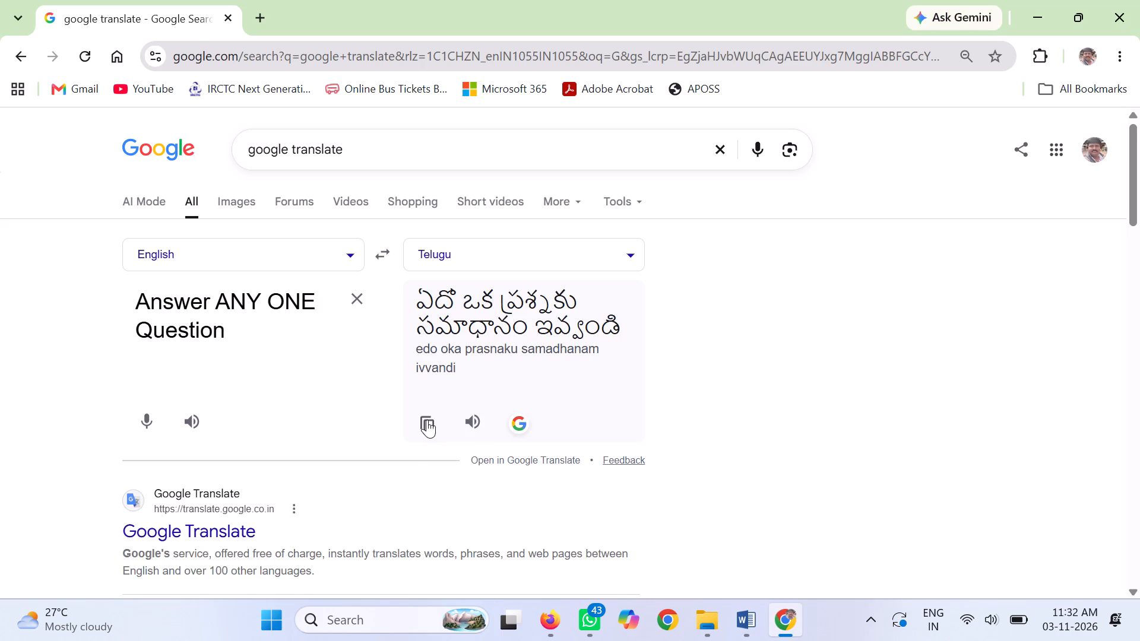
left_click(427, 420)
left_click(752, 620)
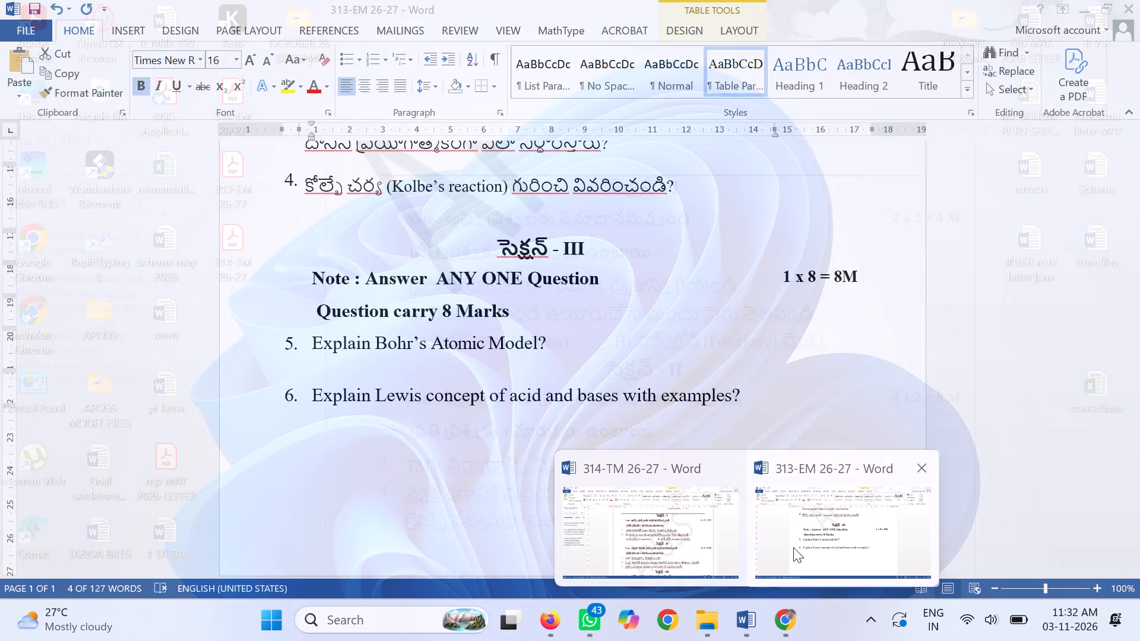
left_click(793, 547)
key("ctrl+v")
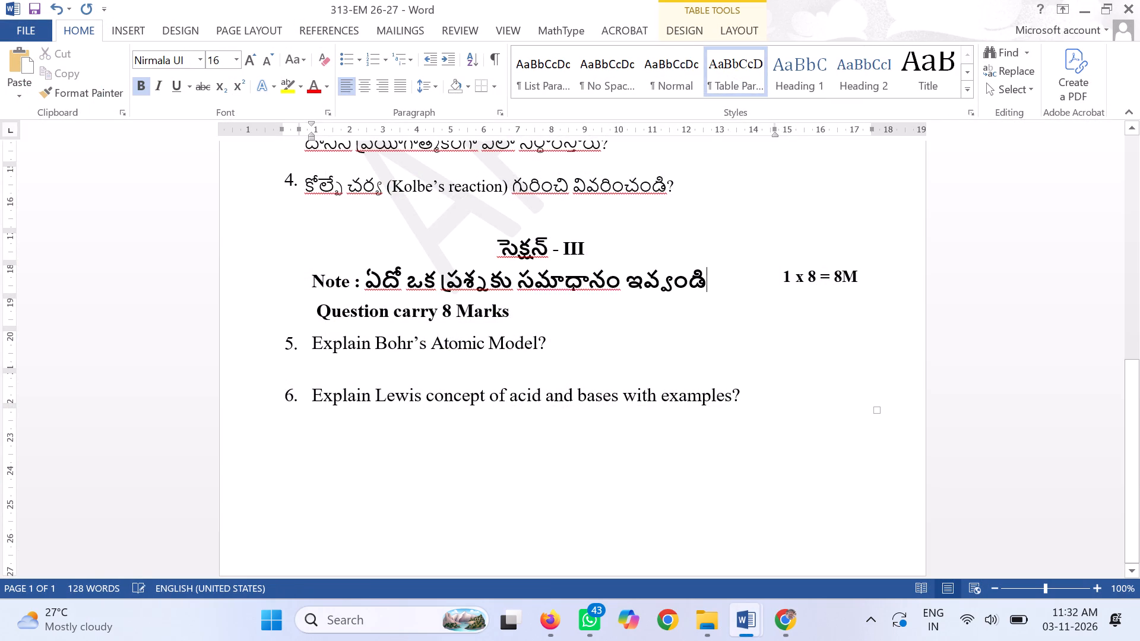
Translate the Section III line "Question carry 8 Marks" to Telugu in Google Translate and replace the English line in the 313 paper.
left_click_drag(540, 316, 330, 313)
key("ctrl+c")
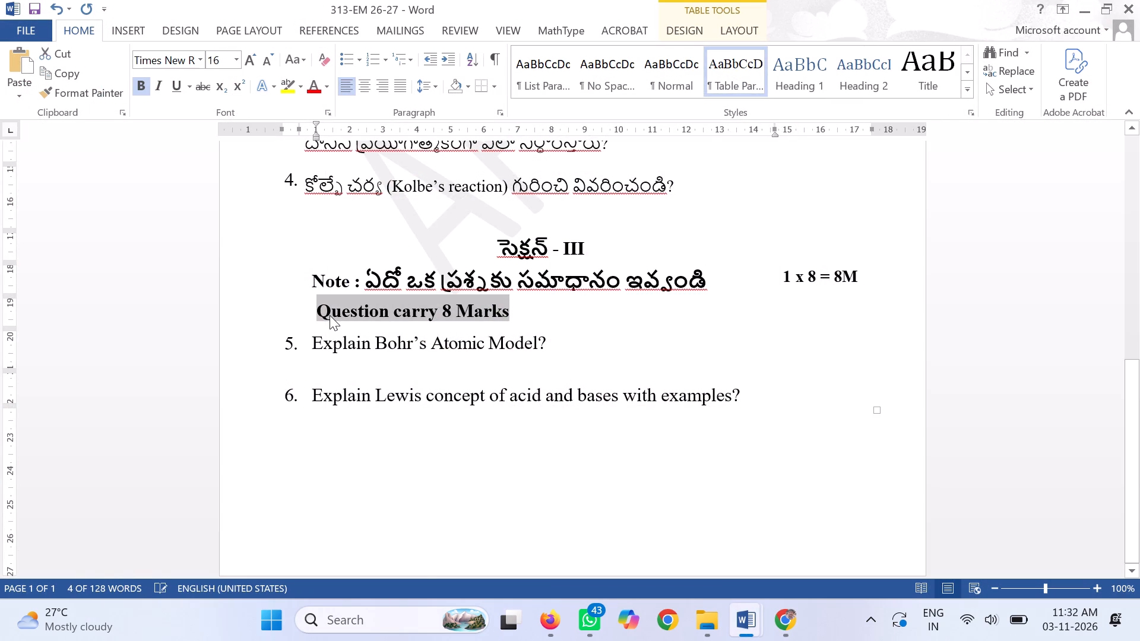
left_click(793, 630)
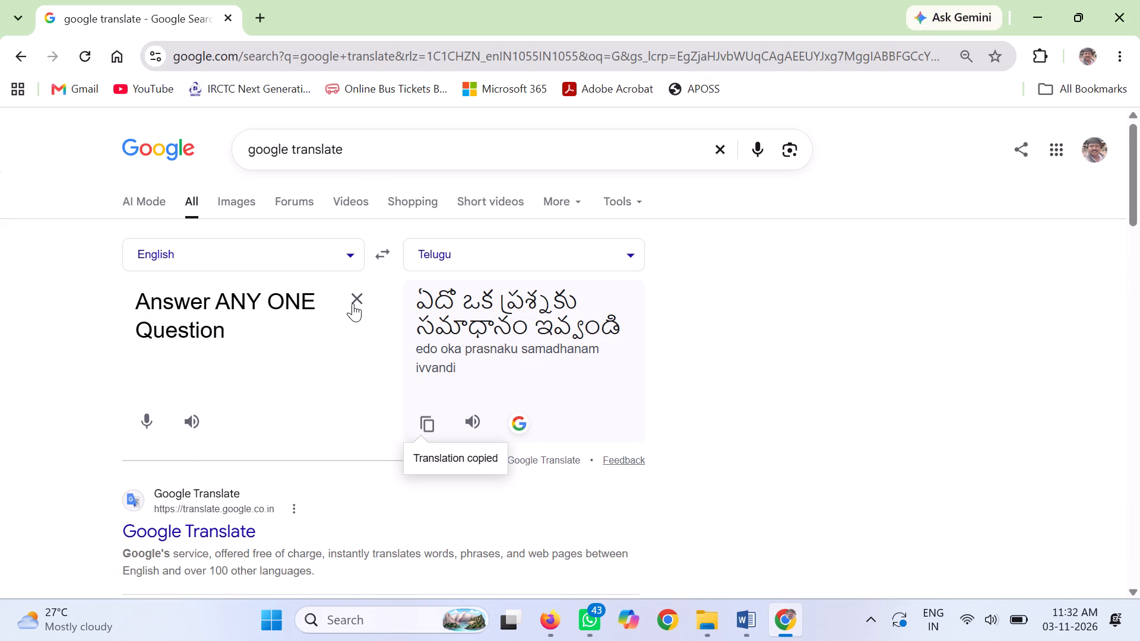
left_click(353, 302)
key("ctrl+v")
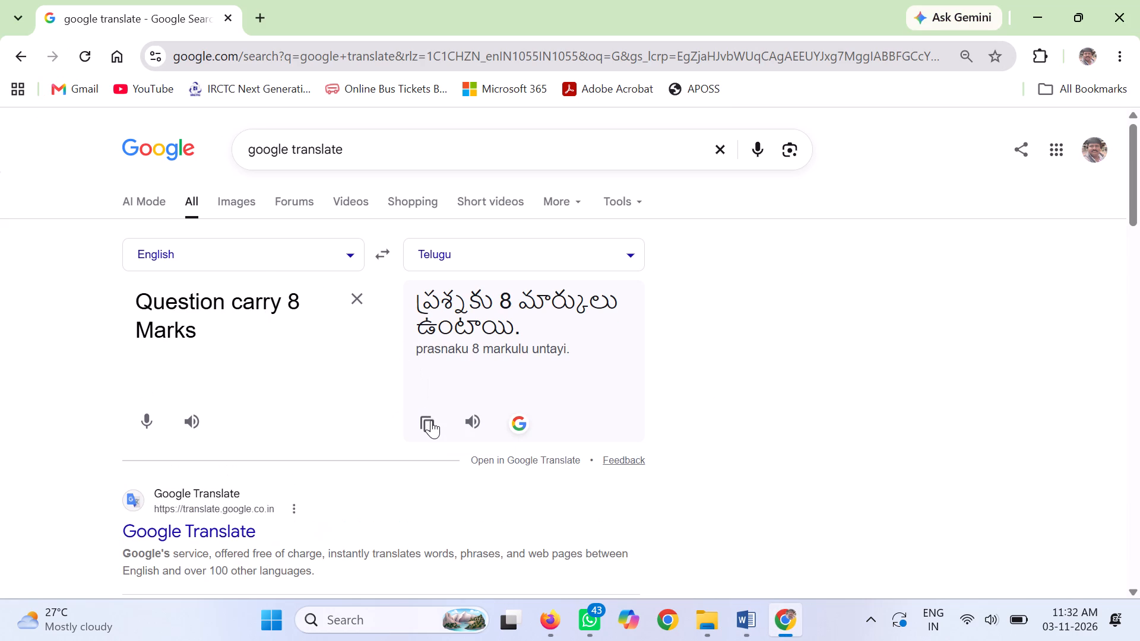
left_click(432, 423)
left_click(752, 623)
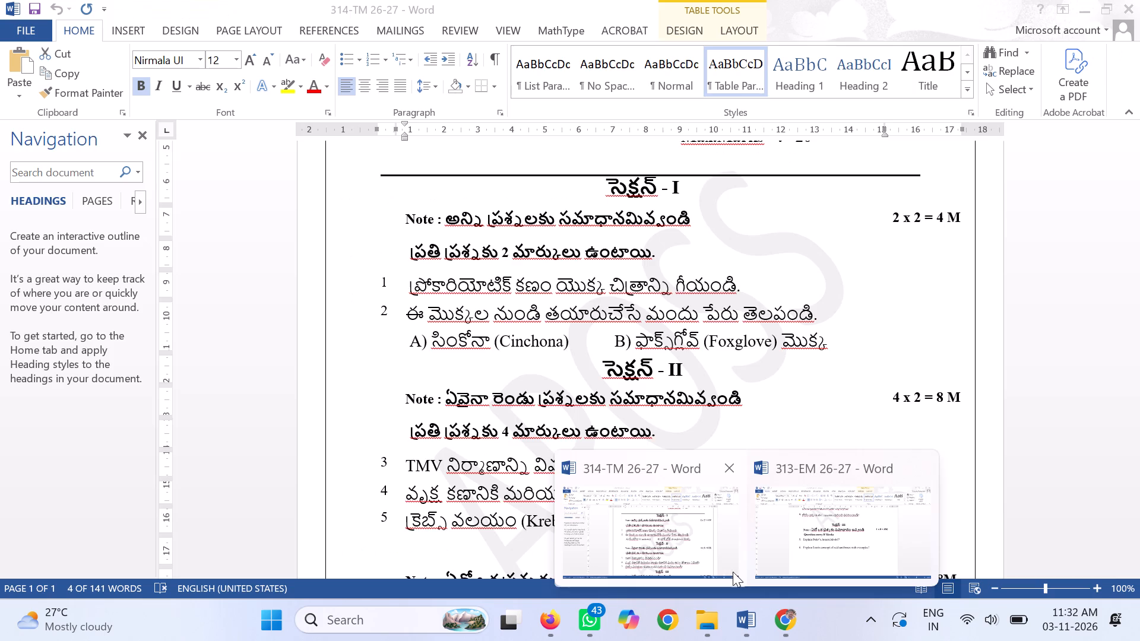
left_click(753, 566)
key("ctrl+v")
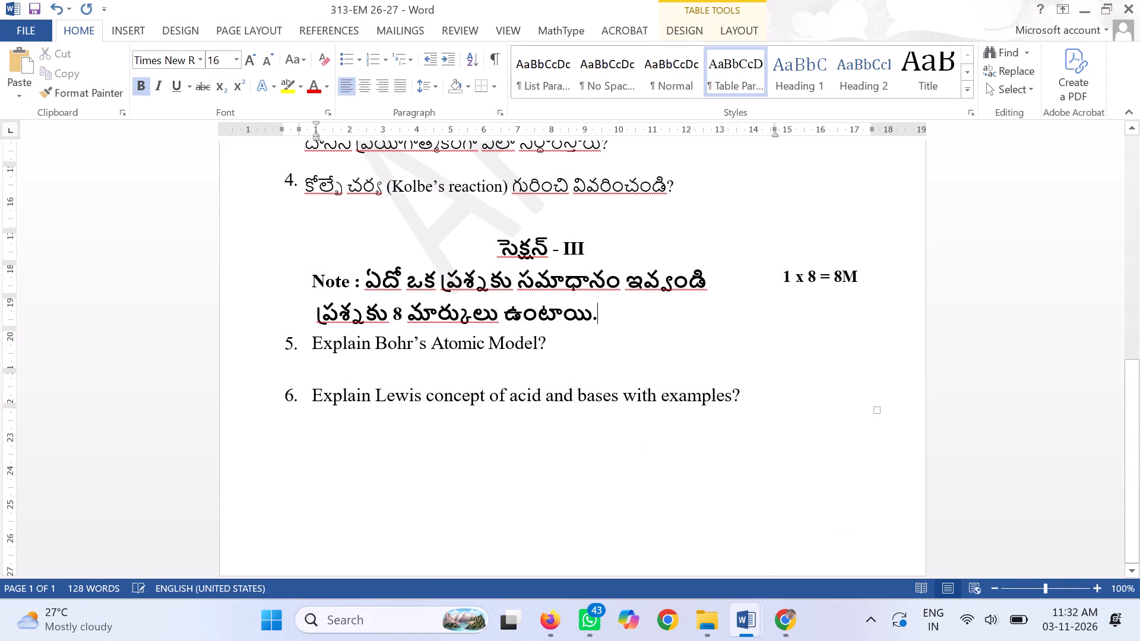
Translate question 5, "Explain Bohr's Atomic Model?", to Telugu in Google Translate and replace the English question in the 313 paper with it.
left_click_drag(614, 340, 335, 344)
key("ctrl+c")
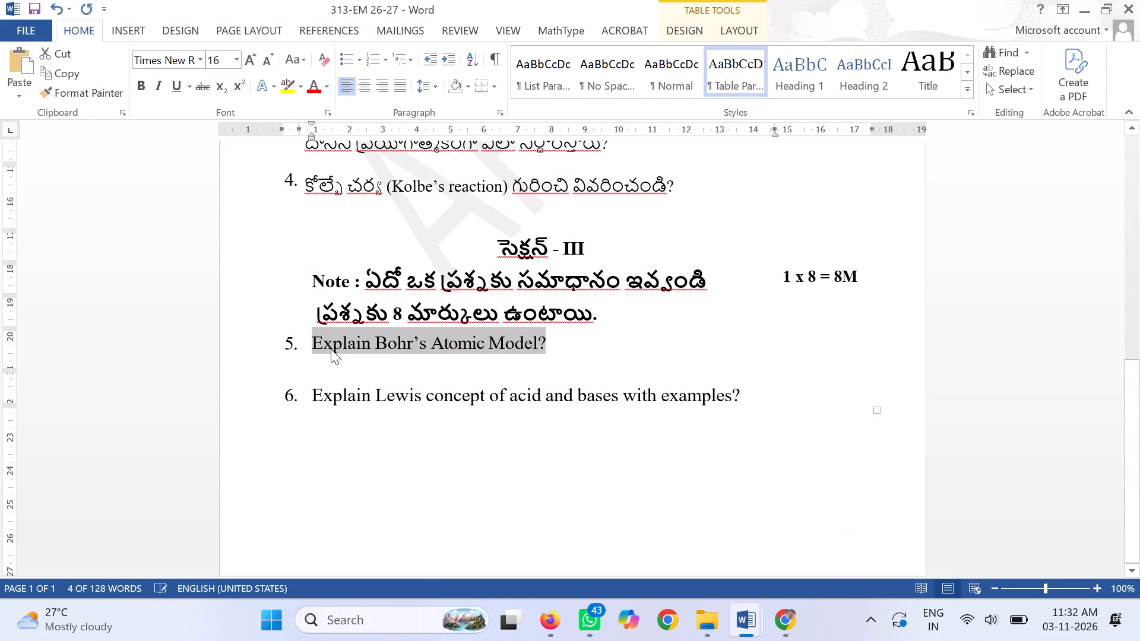
left_click(788, 624)
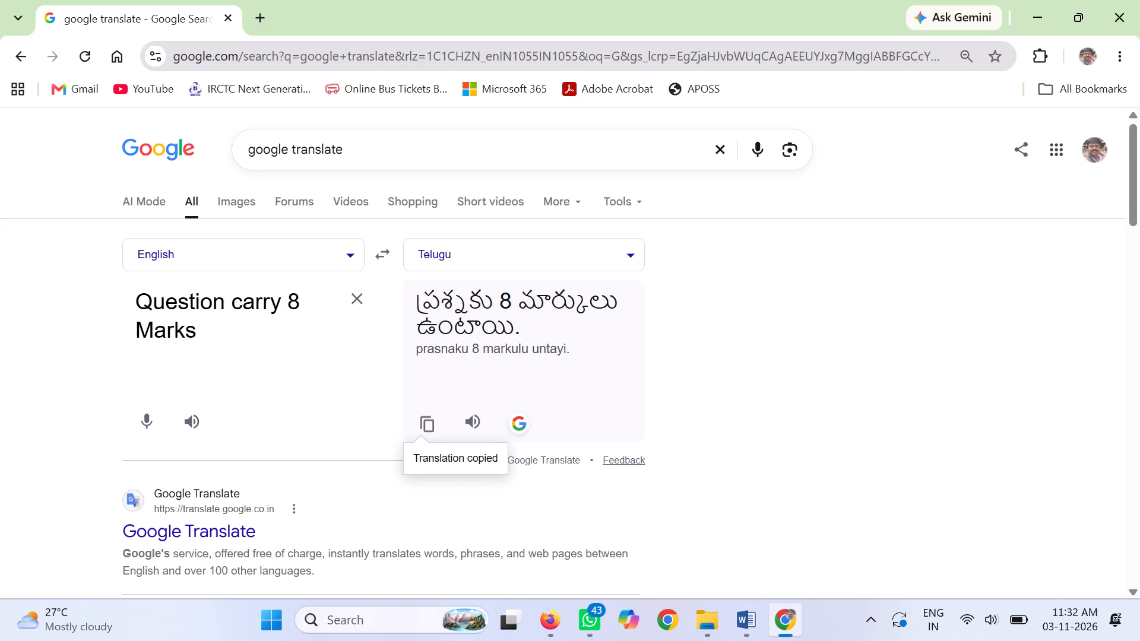
left_click(362, 301)
key("ctrl+v")
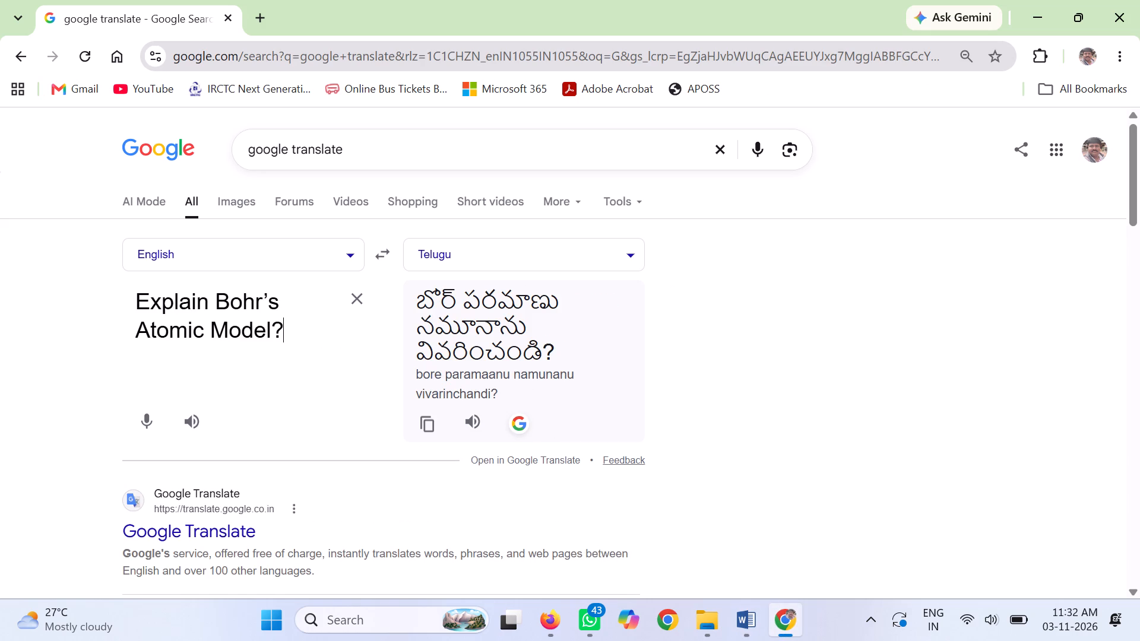
left_click(428, 424)
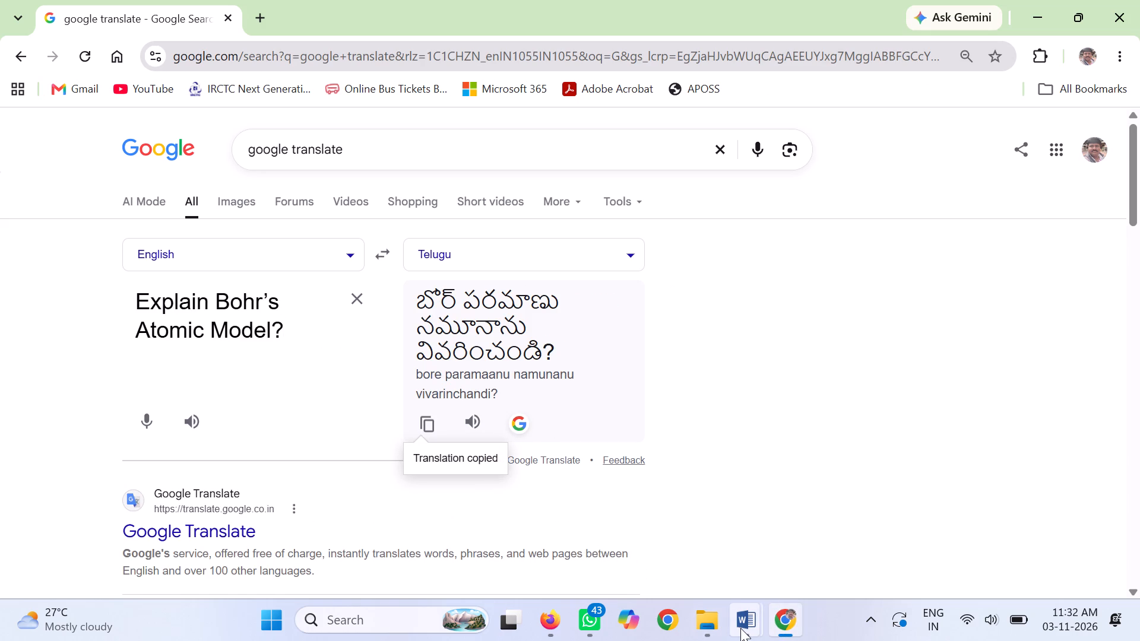
left_click(742, 628)
left_click(804, 561)
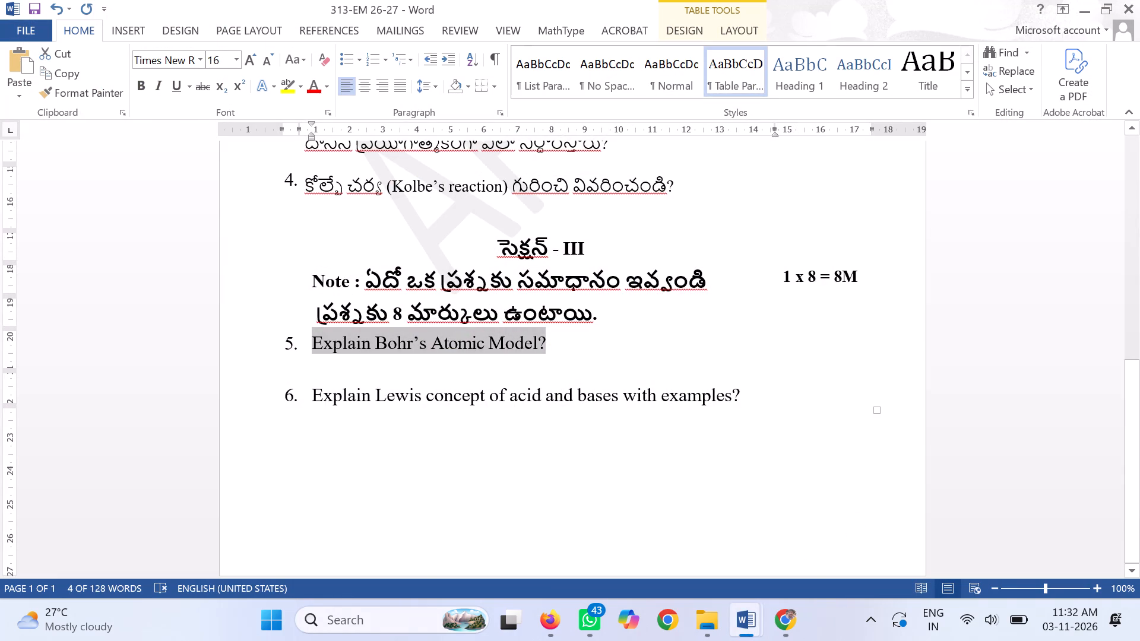
key("ctrl+v")
left_click(781, 386)
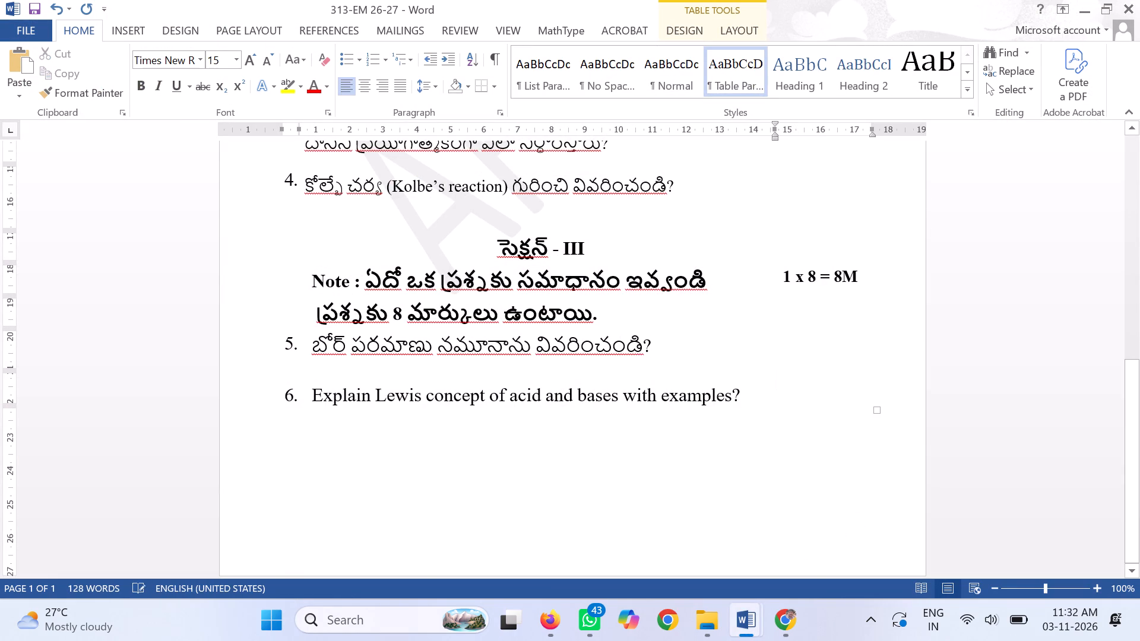
Translate question 6, on the Lewis concept of acid and bases, to Telugu in Google Translate and replace the English question in the 313 paper.
left_click_drag(764, 398, 351, 398)
key("ctrl+c")
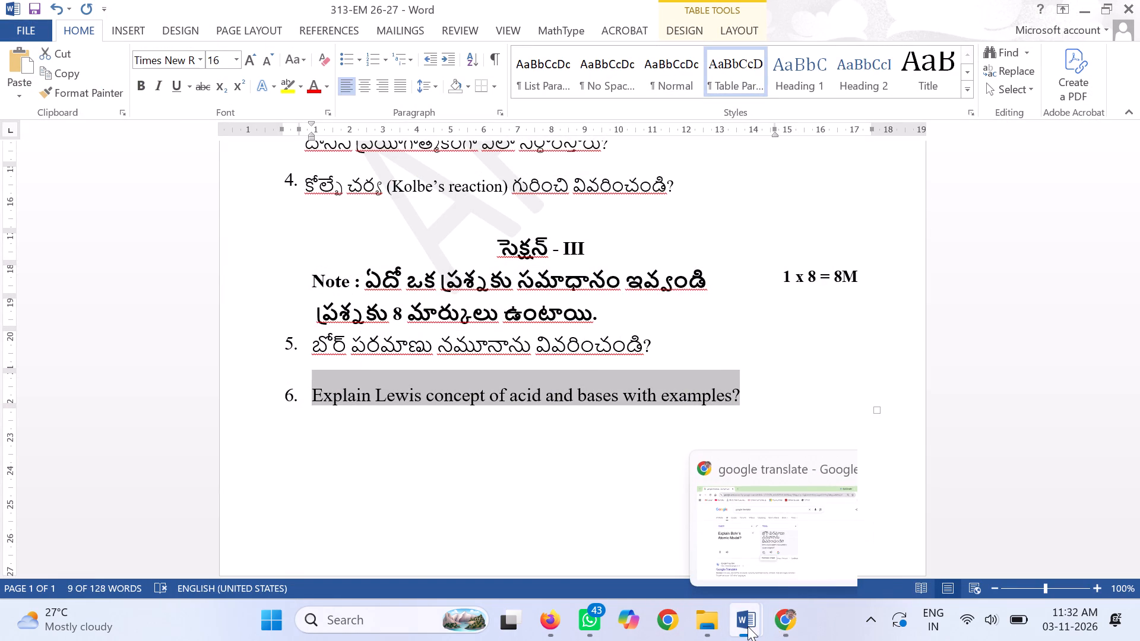
left_click(789, 624)
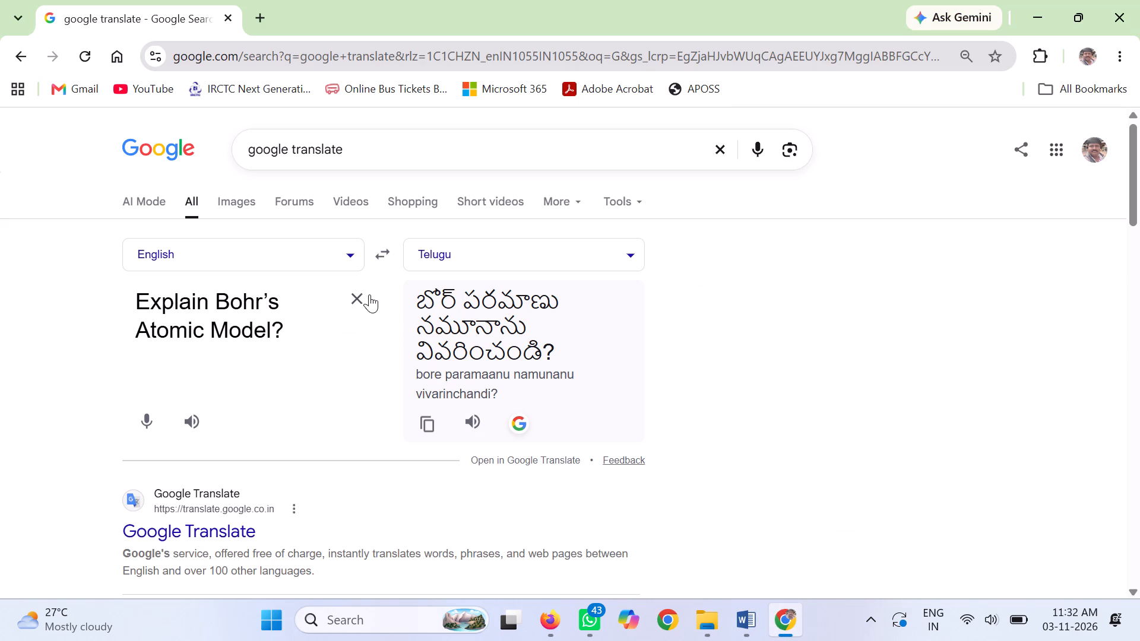
left_click(351, 301)
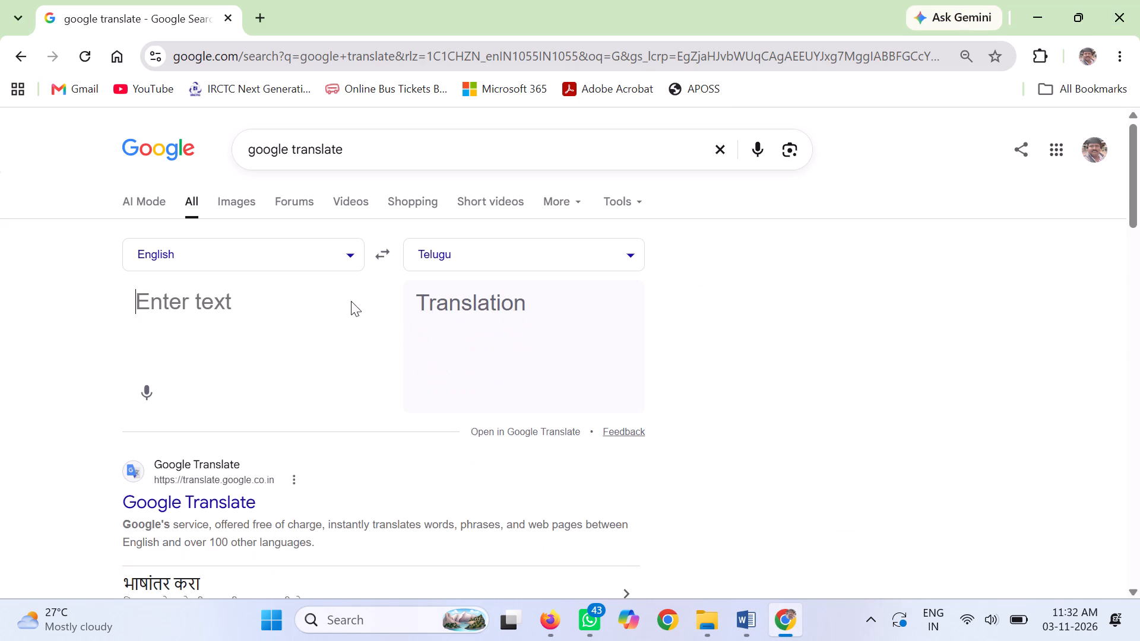
key("ctrl+v")
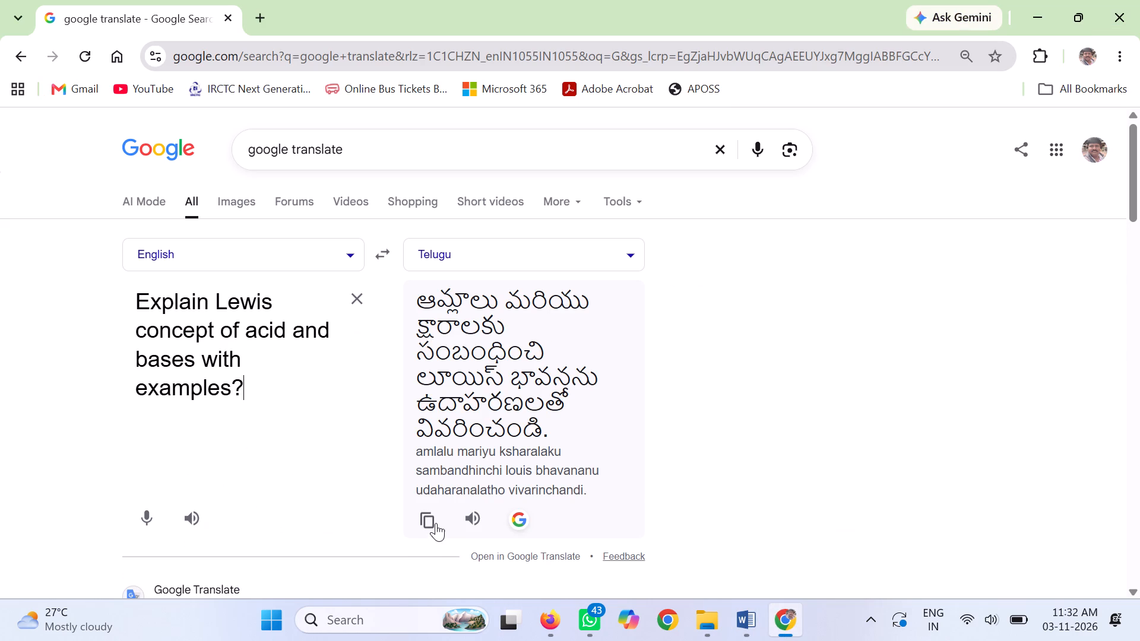
left_click(427, 520)
left_click(739, 622)
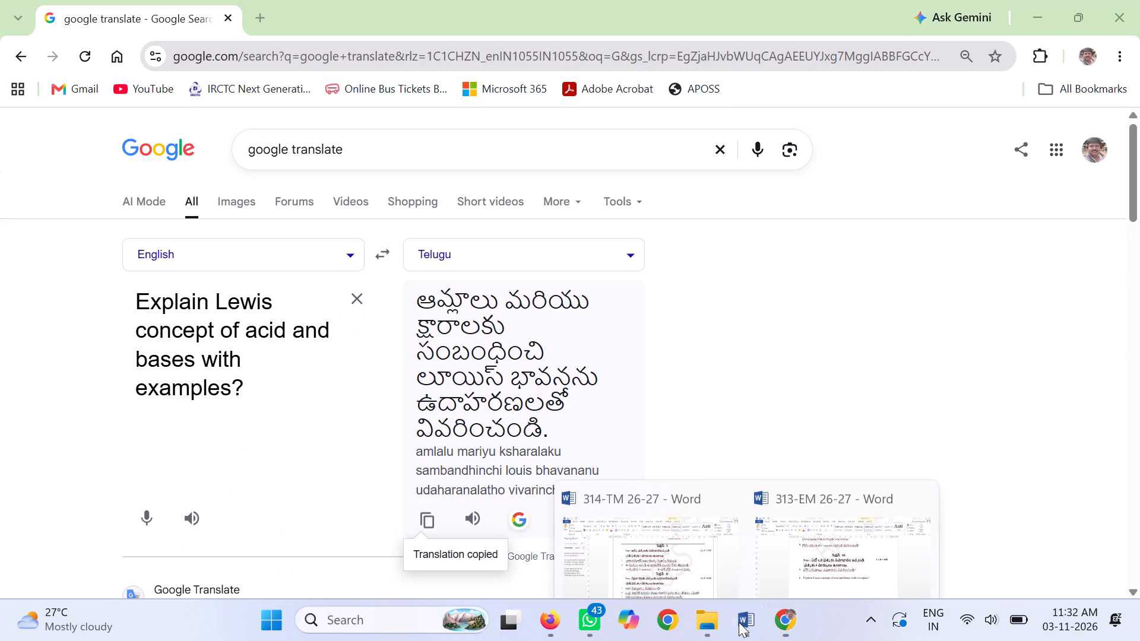
left_click(787, 555)
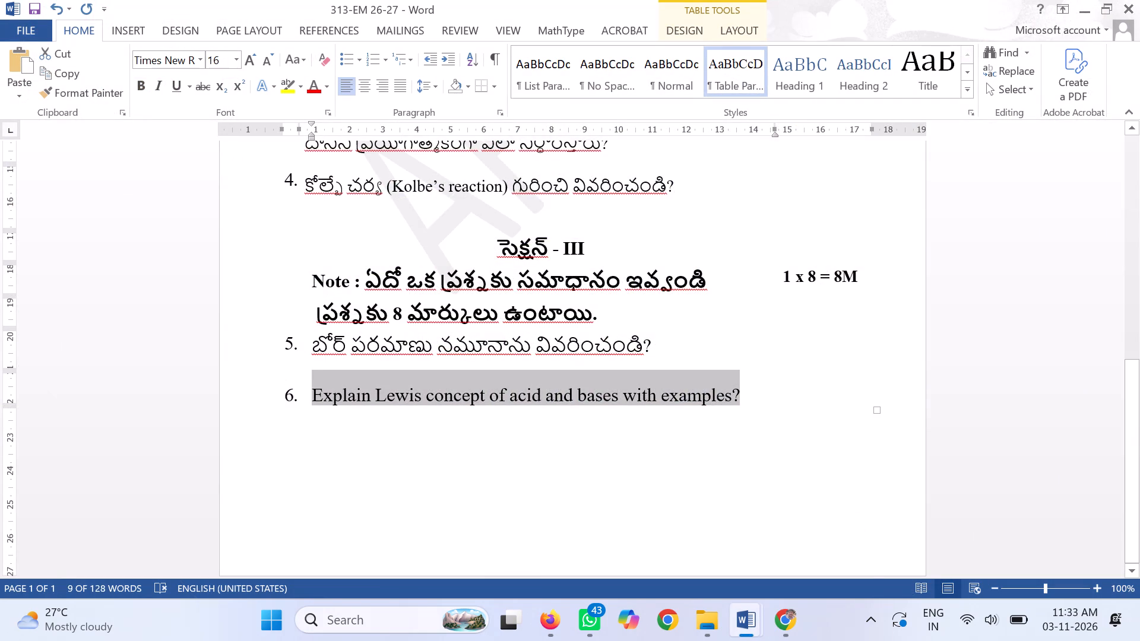
key("ctrl+v")
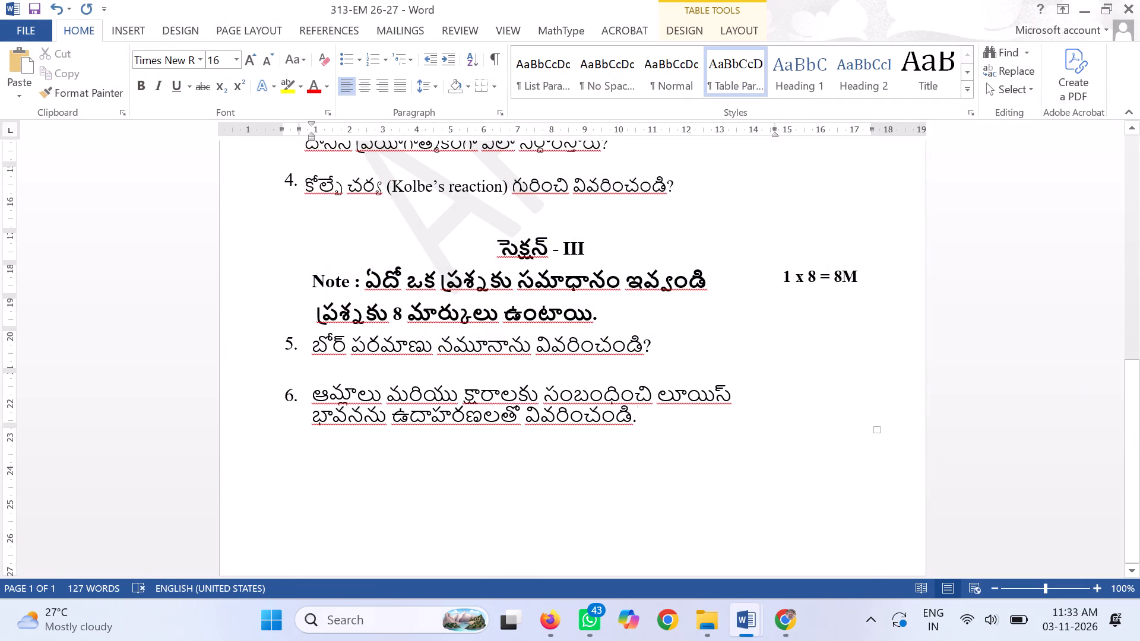
Set the font size of the Section III note, marks line and questions 5 and 6 in the 313 paper to 14.
left_click_drag(639, 425, 610, 406)
left_click_drag(657, 421, 531, 350)
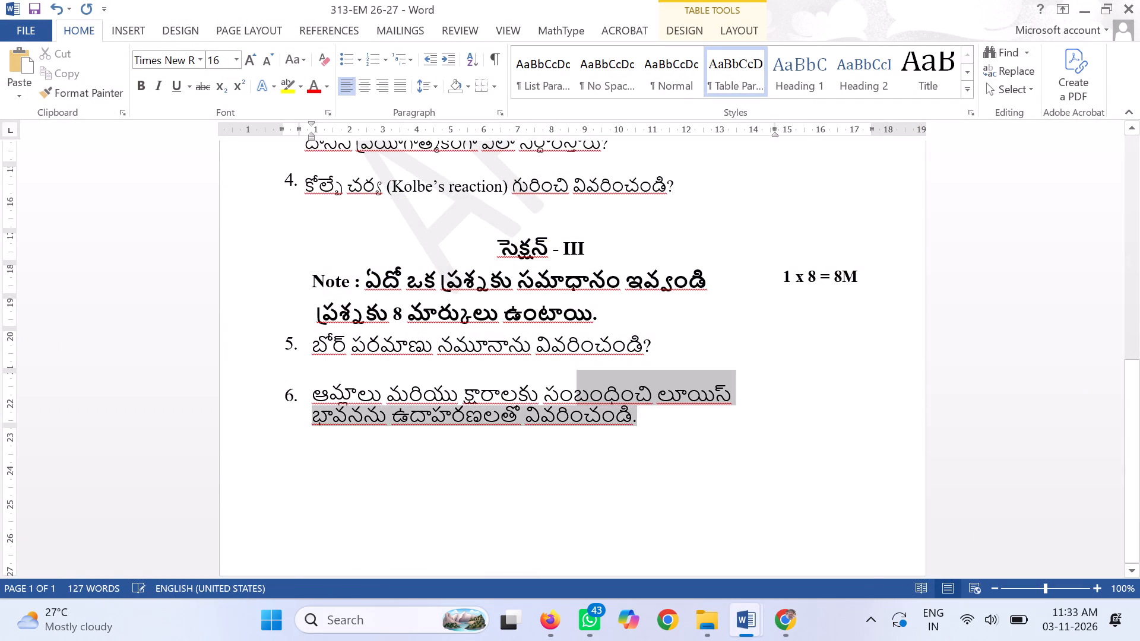
left_click_drag(531, 350, 489, 305)
left_click(489, 305)
left_click_drag(642, 418, 630, 407)
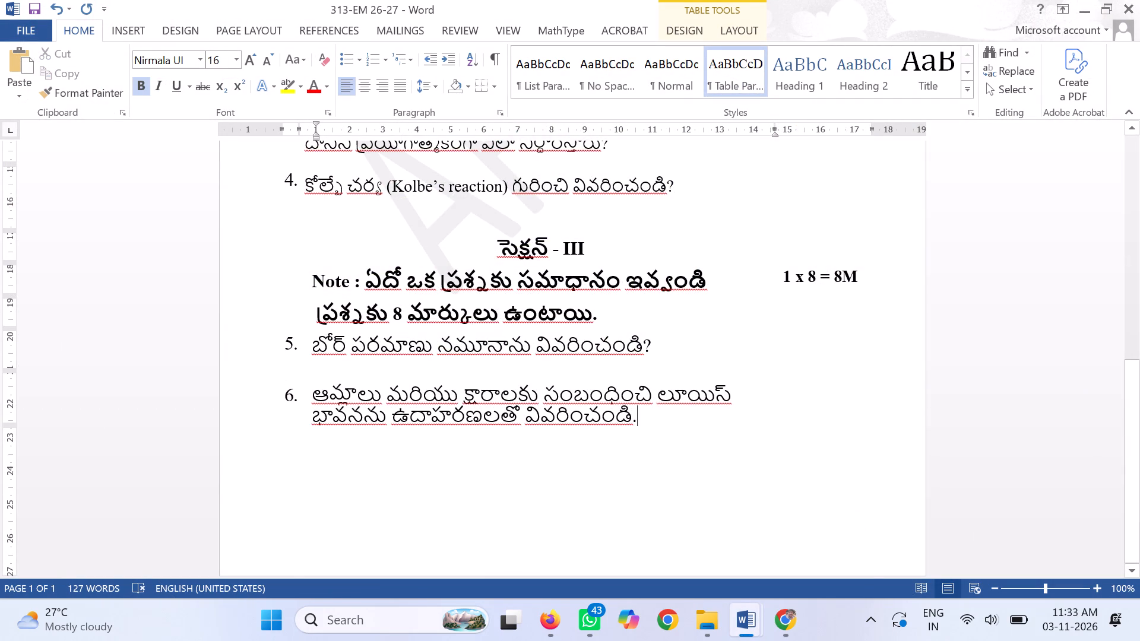
left_click_drag(630, 407, 522, 288)
left_click(521, 288)
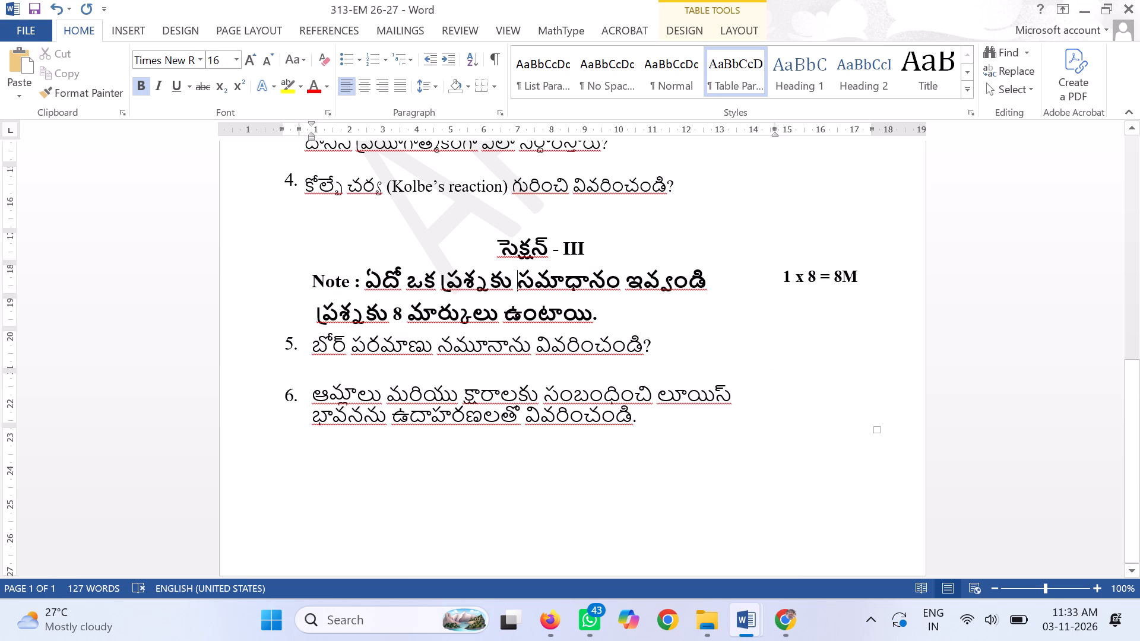
left_click_drag(366, 278, 545, 417)
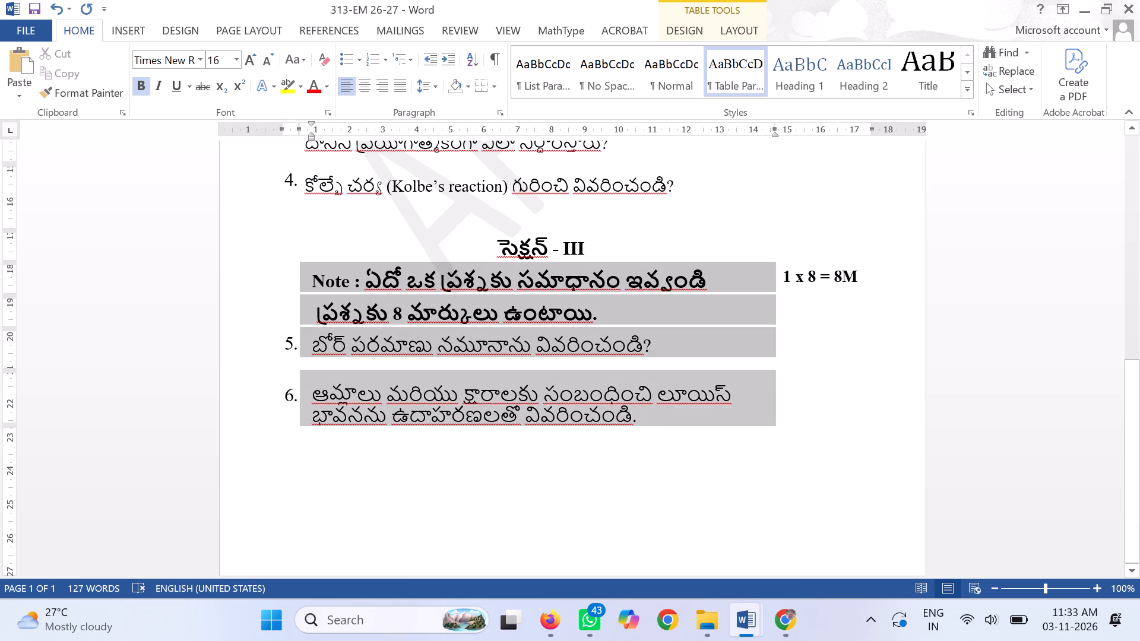
left_click_drag(545, 417, 567, 426)
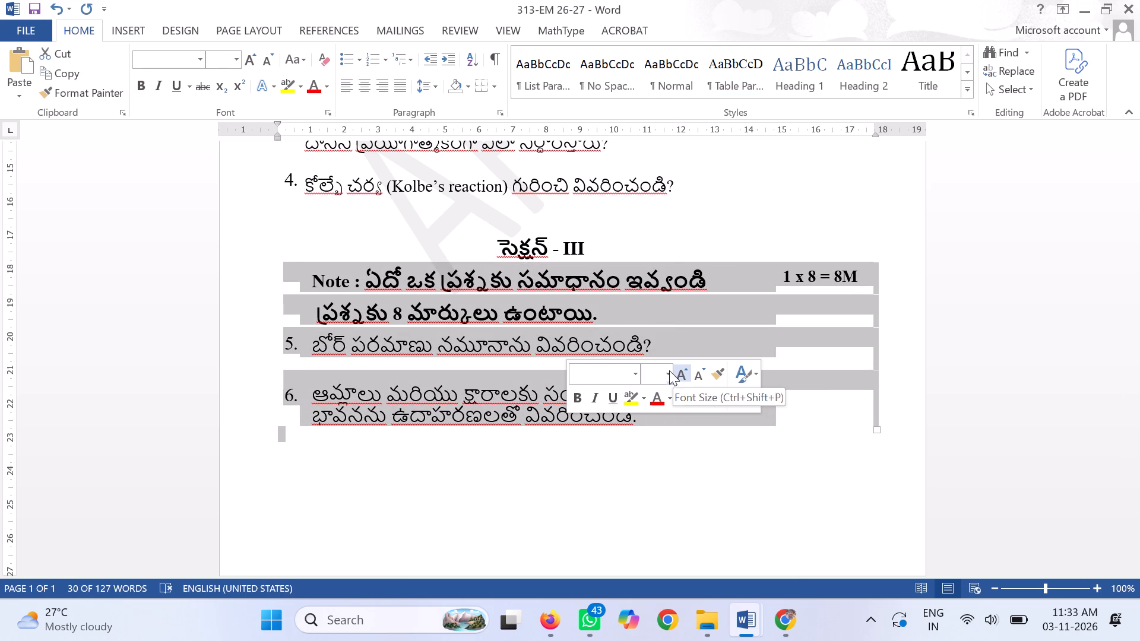
left_click(669, 370)
left_click(645, 182)
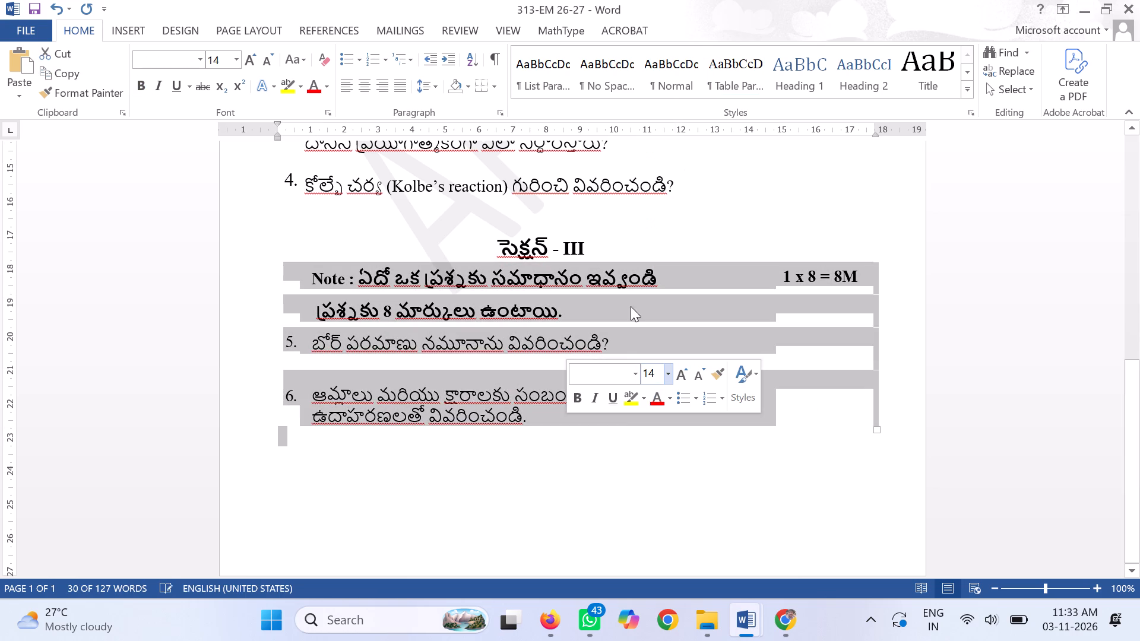
left_click(626, 480)
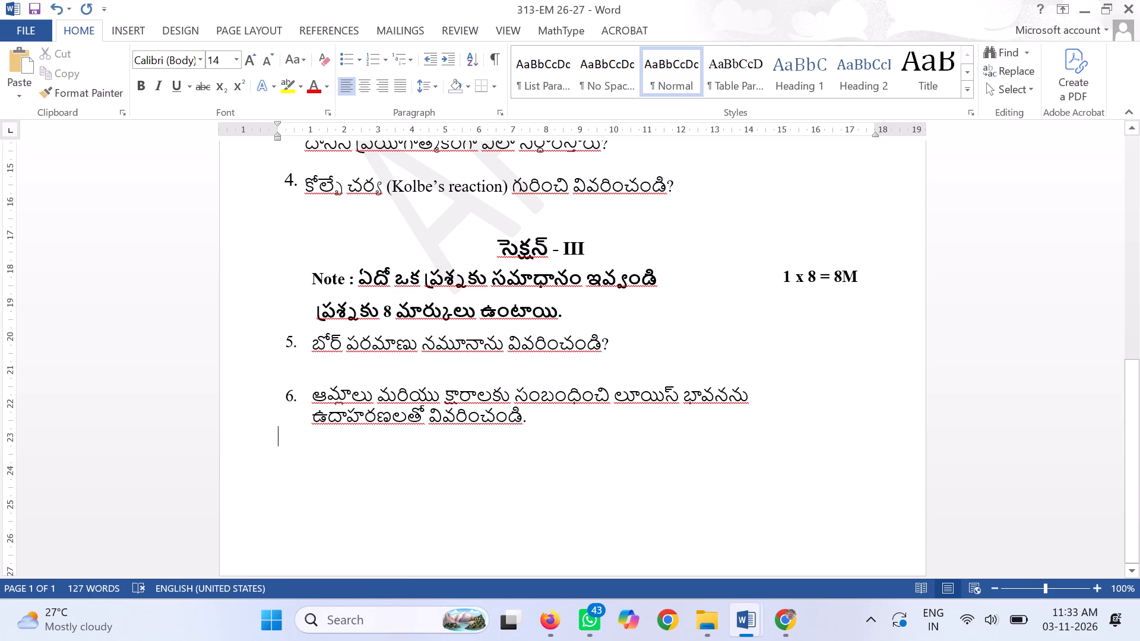
Review the layout and text sizes of the translated 313 paper from its heading through question 6.
scroll(632, 486, "up", 5)
scroll(632, 486, "down", 2)
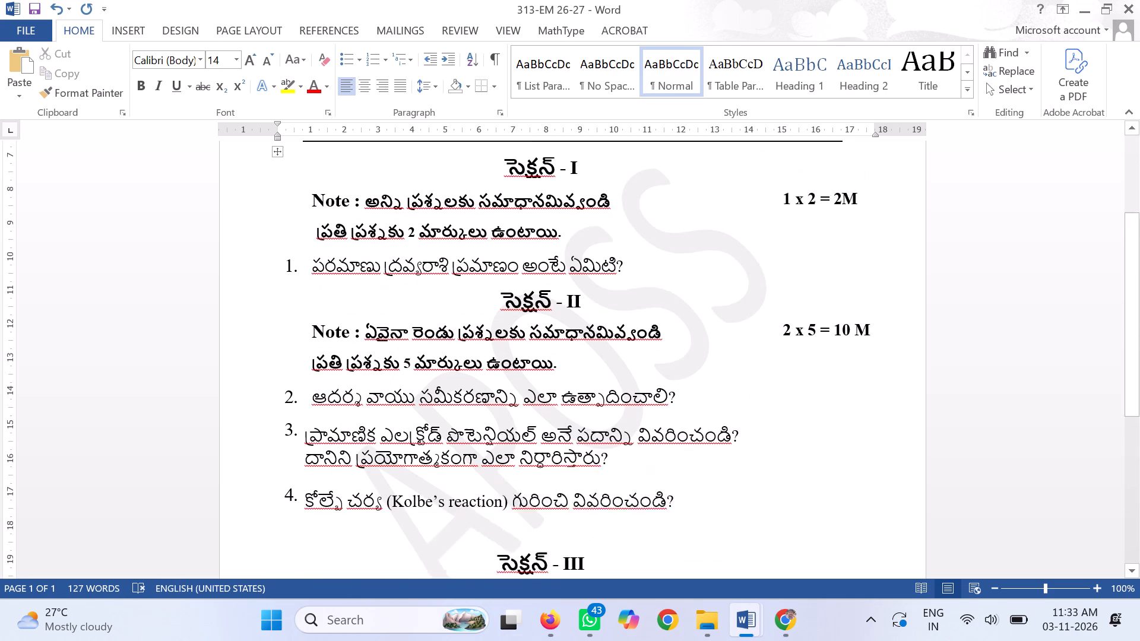
scroll(632, 486, "down", 1)
scroll(632, 488, "up", 5)
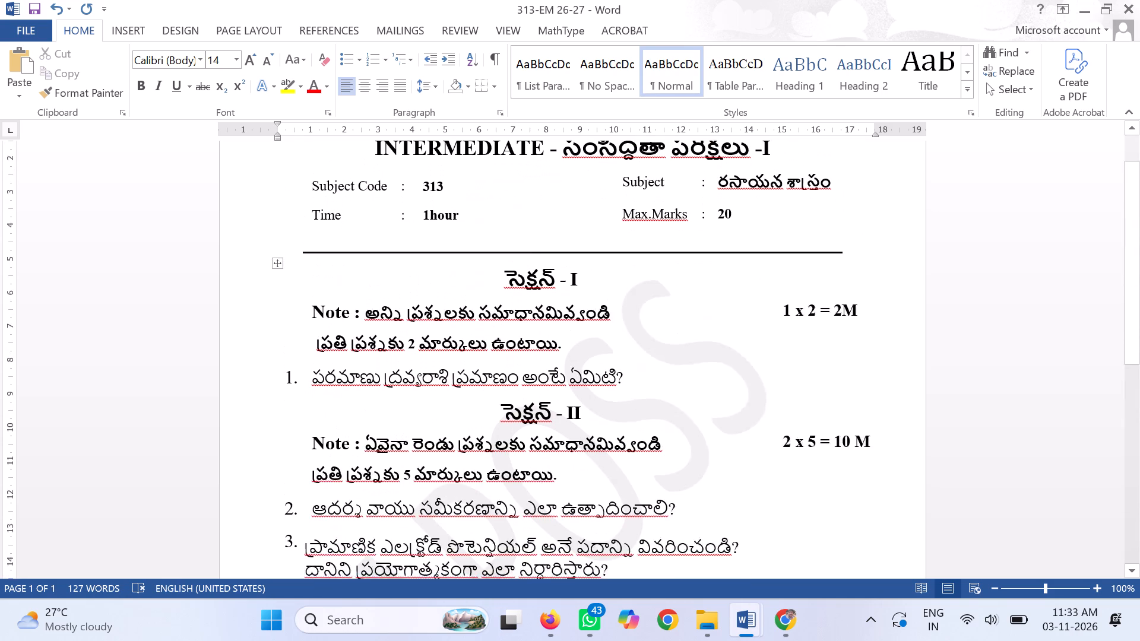
scroll(632, 488, "up", 1)
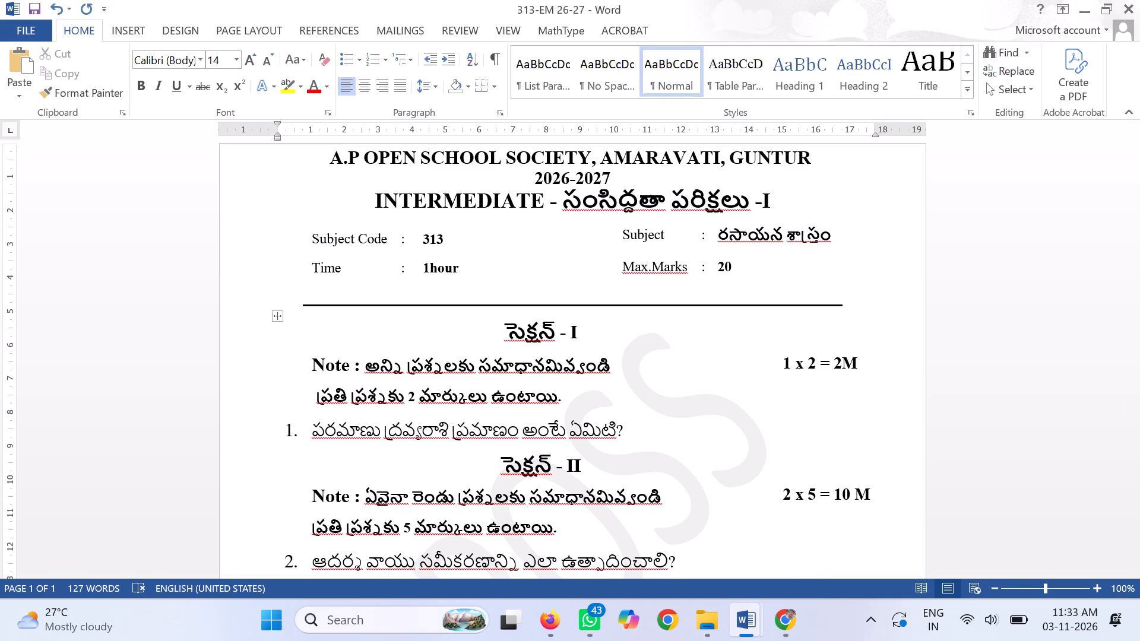
scroll(688, 480, "down", 4)
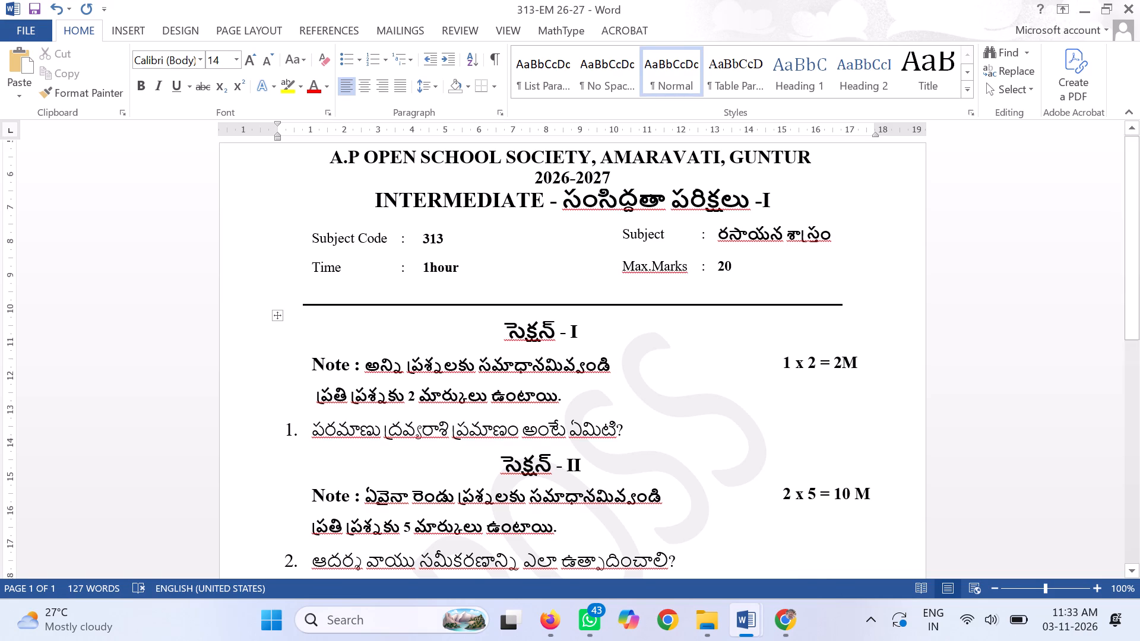
scroll(688, 483, "down", 17)
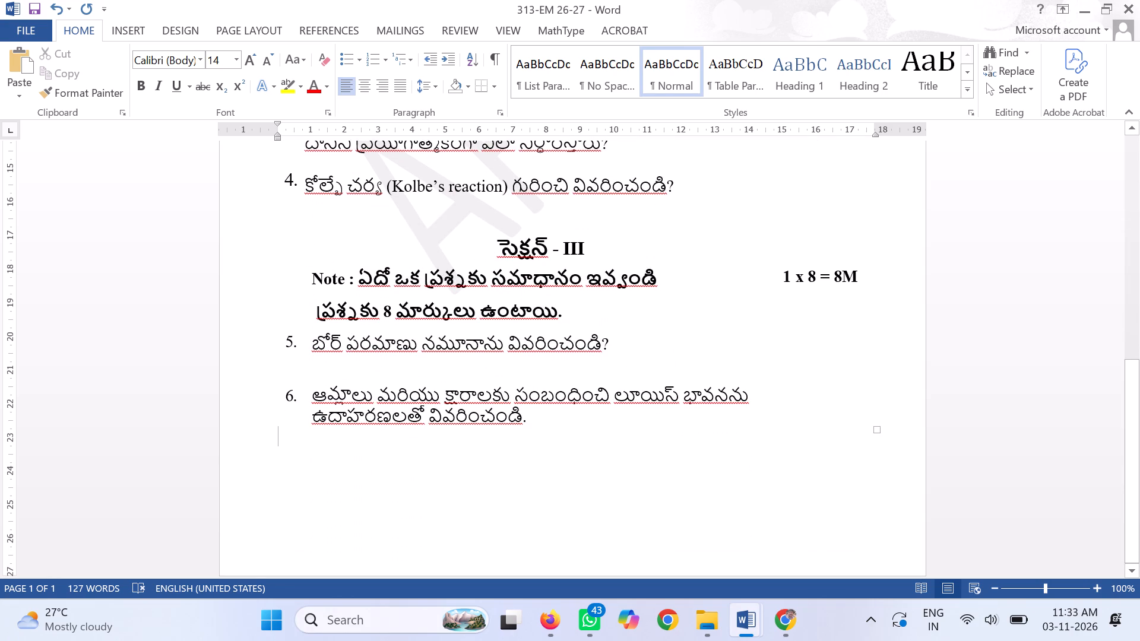
scroll(675, 487, "up", 19)
scroll(675, 488, "down", 10)
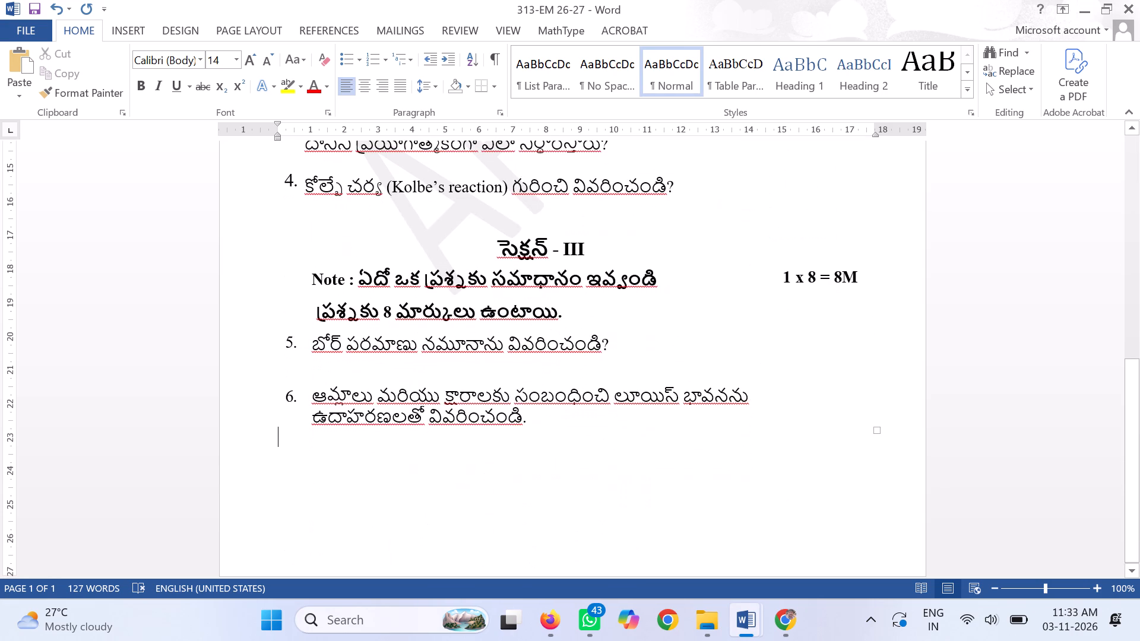
scroll(675, 487, "down", 8)
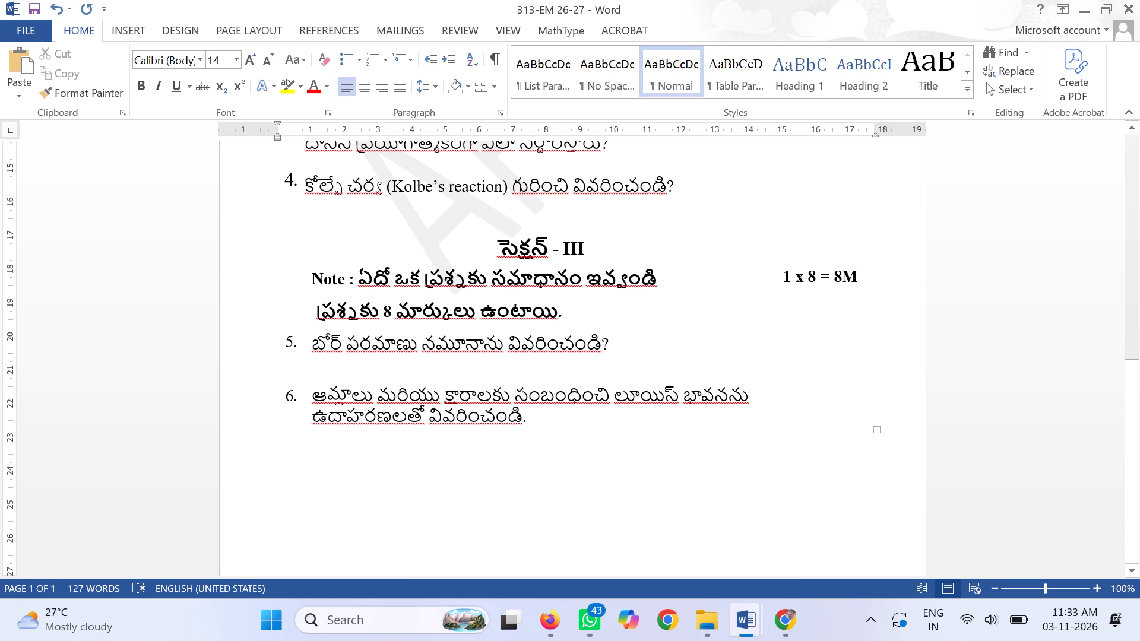
scroll(562, 426, "up", 5)
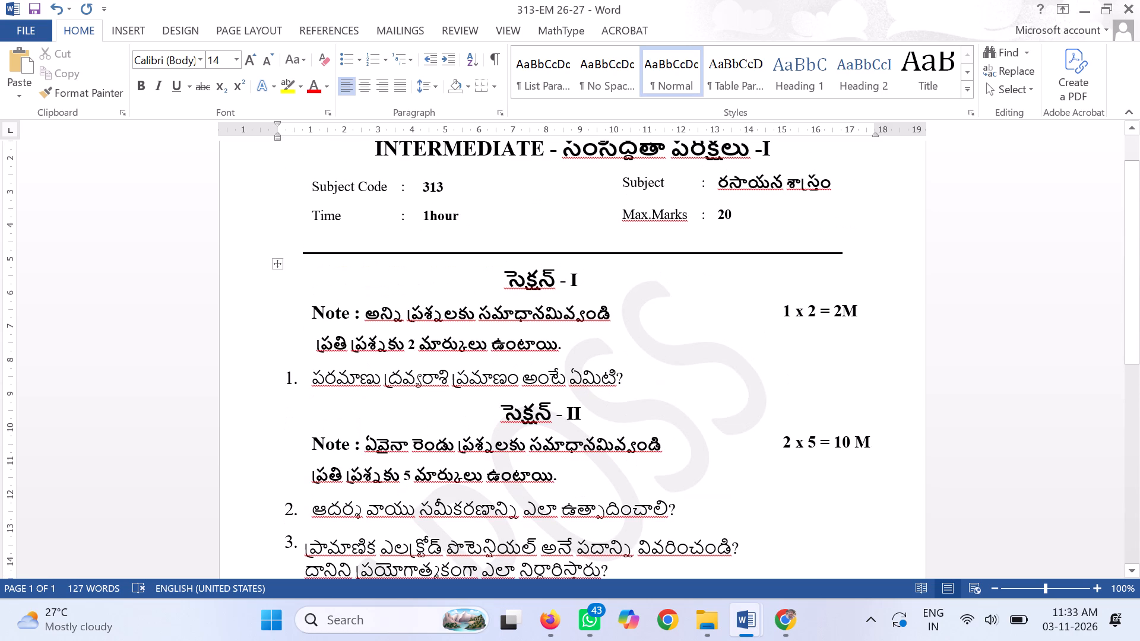
Reduce the words "సమాధానం" in the Section III note and "ఉంటాయి" in its marks line to font size 12.
left_click(517, 313)
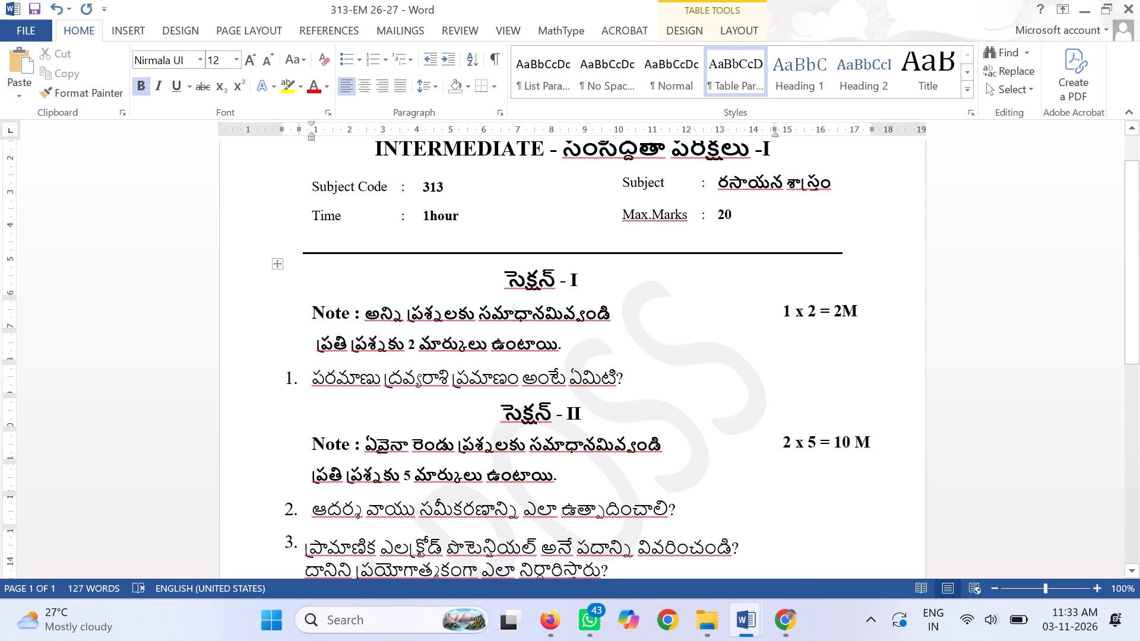
left_click(526, 443)
scroll(501, 528, "down", 2)
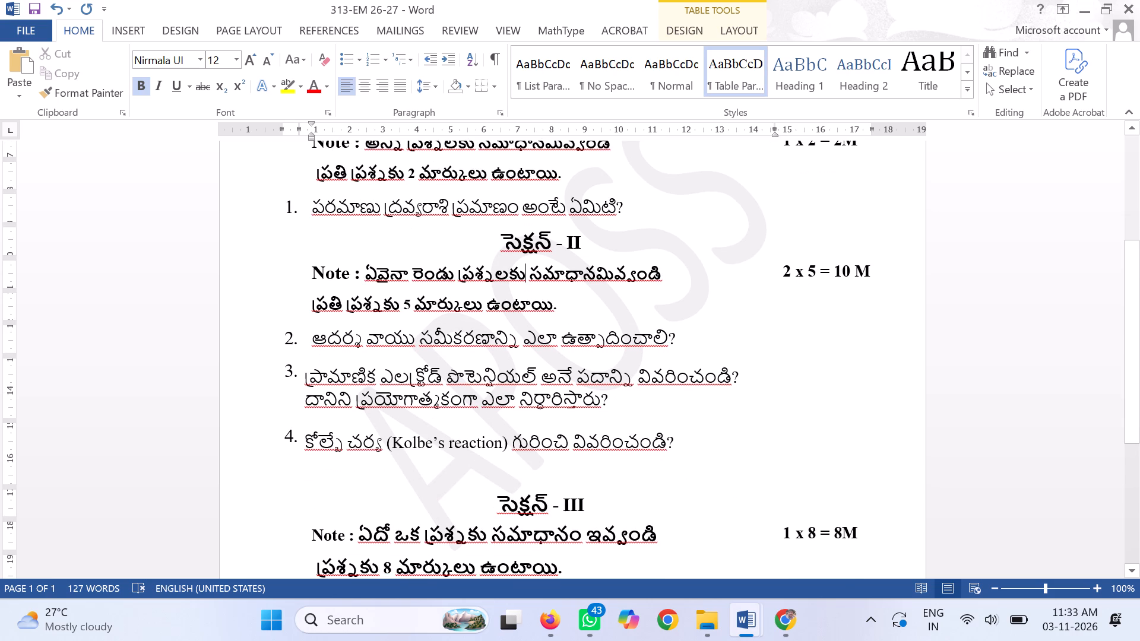
left_click(503, 538)
left_click(267, 60)
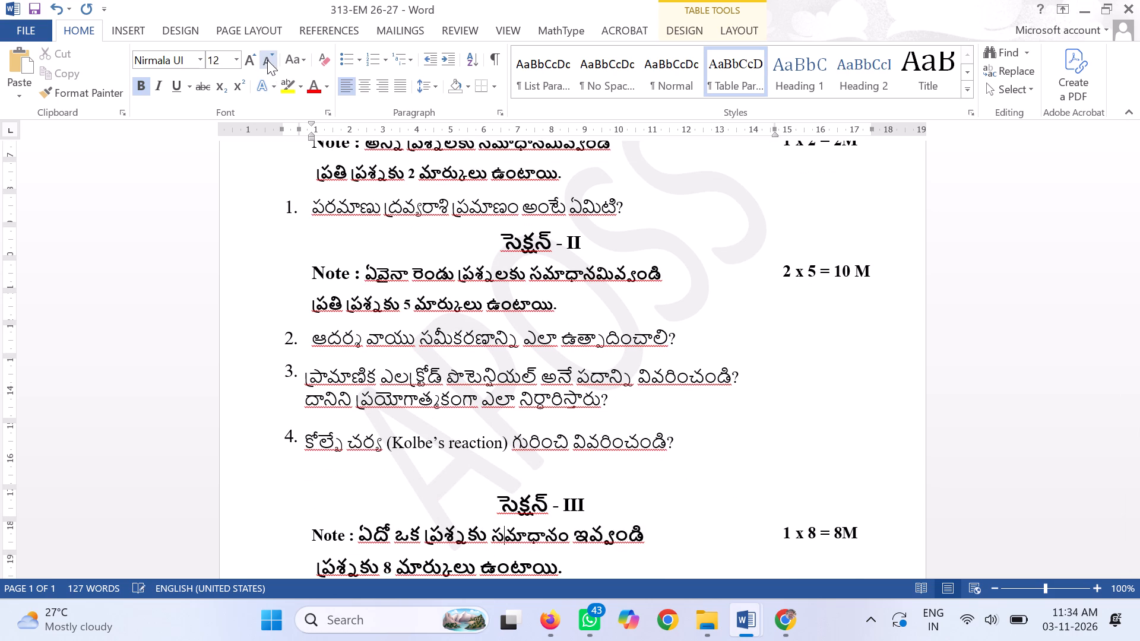
left_click(501, 567)
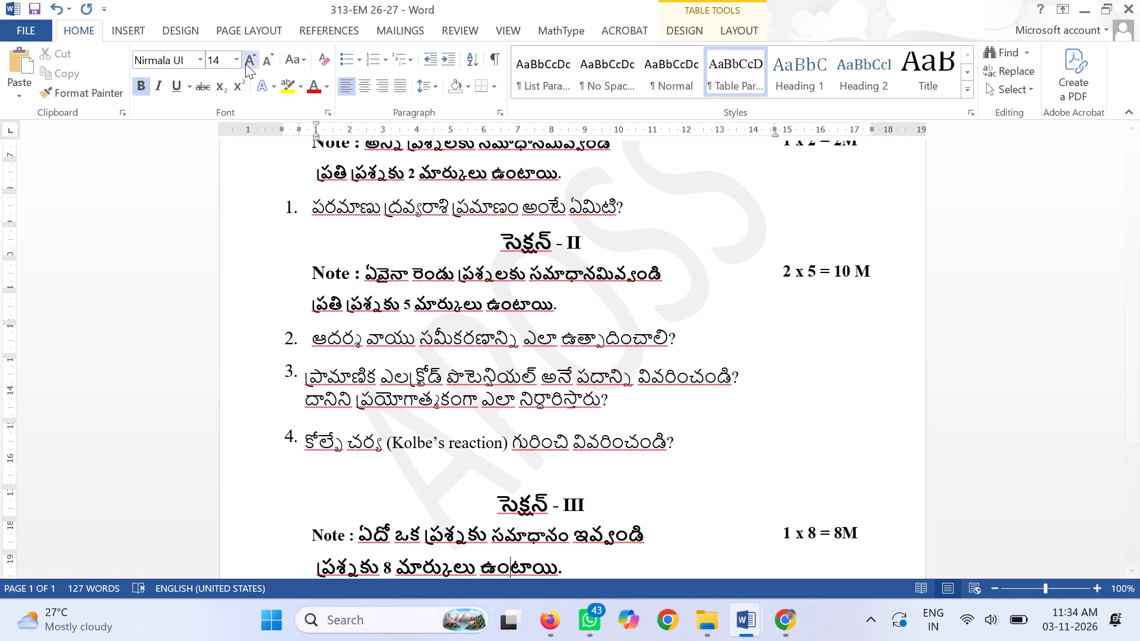
left_click(267, 57)
scroll(613, 367, "down", 3)
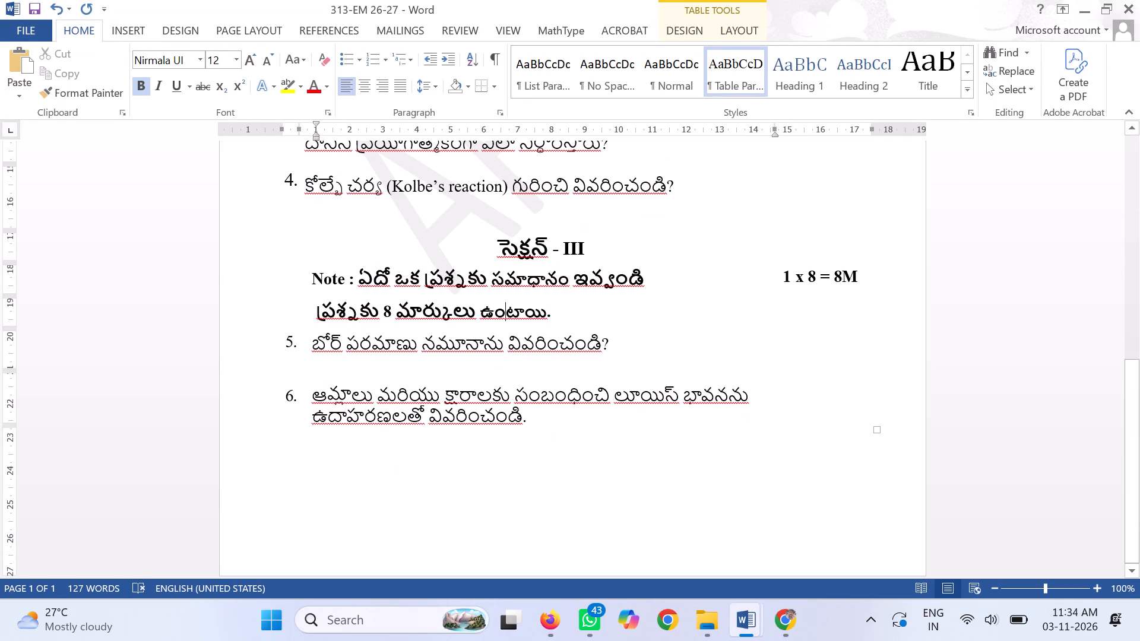
Check the text formatting of questions 5 and 4 and of the word "పరిక్షలు" in the 313 paper's exam title.
left_click(449, 341)
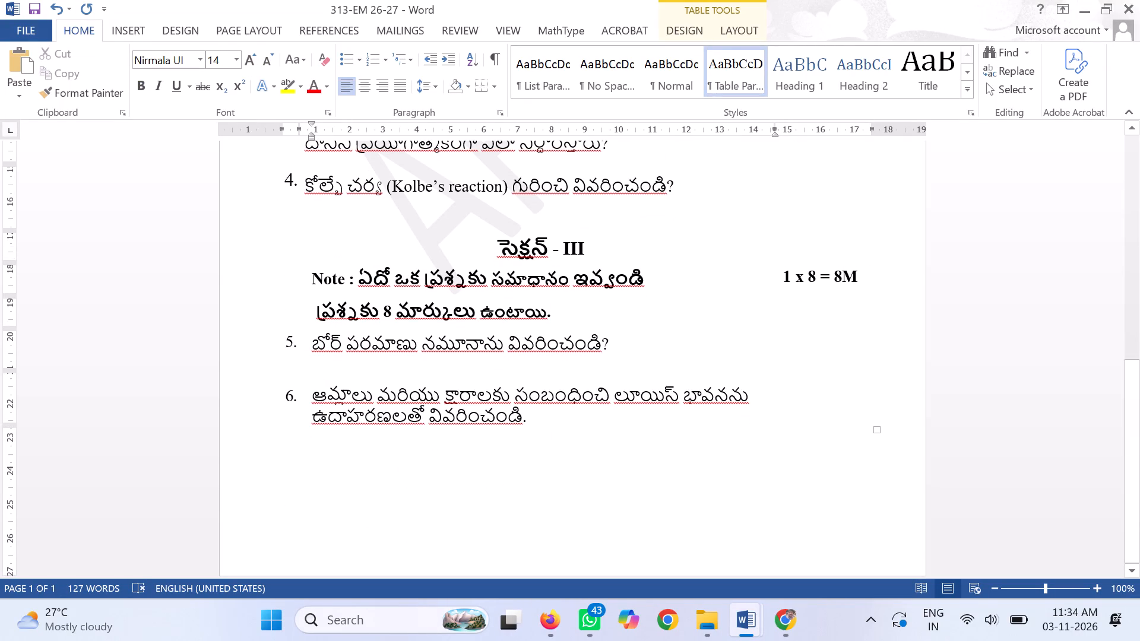
left_click(544, 183)
scroll(655, 510, "up", 3)
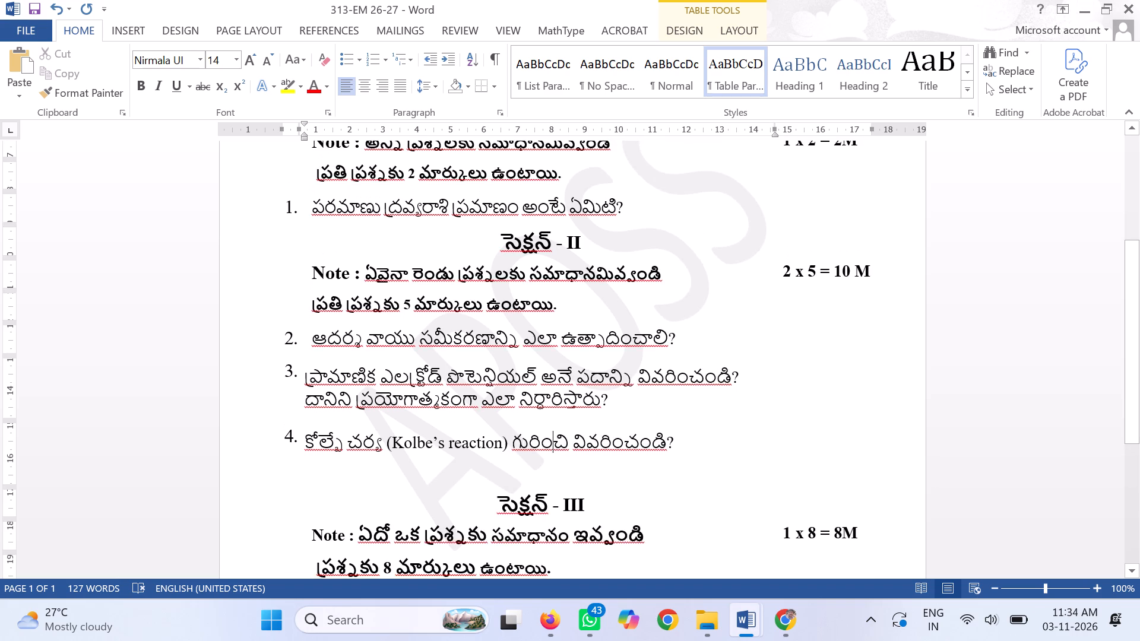
scroll(655, 511, "up", 6)
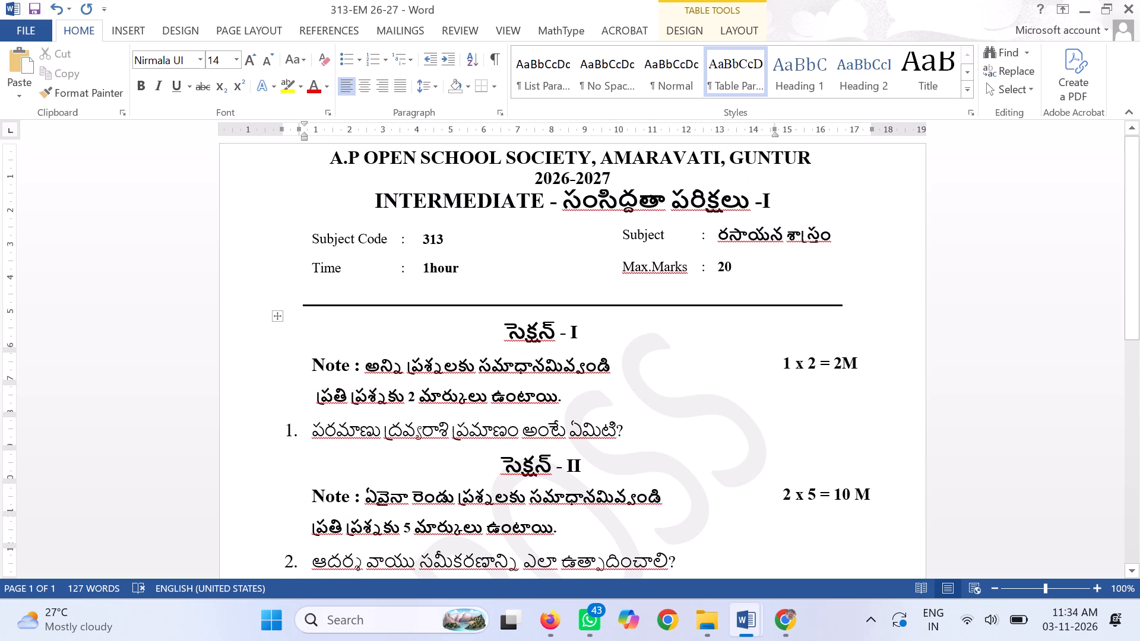
left_click(705, 195)
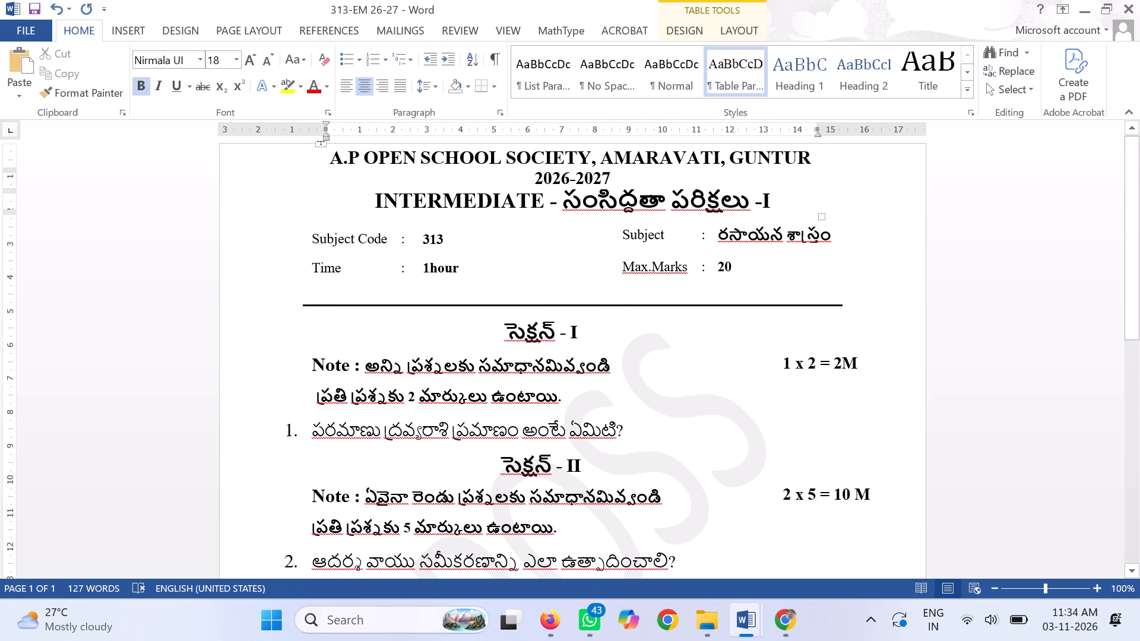
left_click(702, 189)
left_click(702, 189)
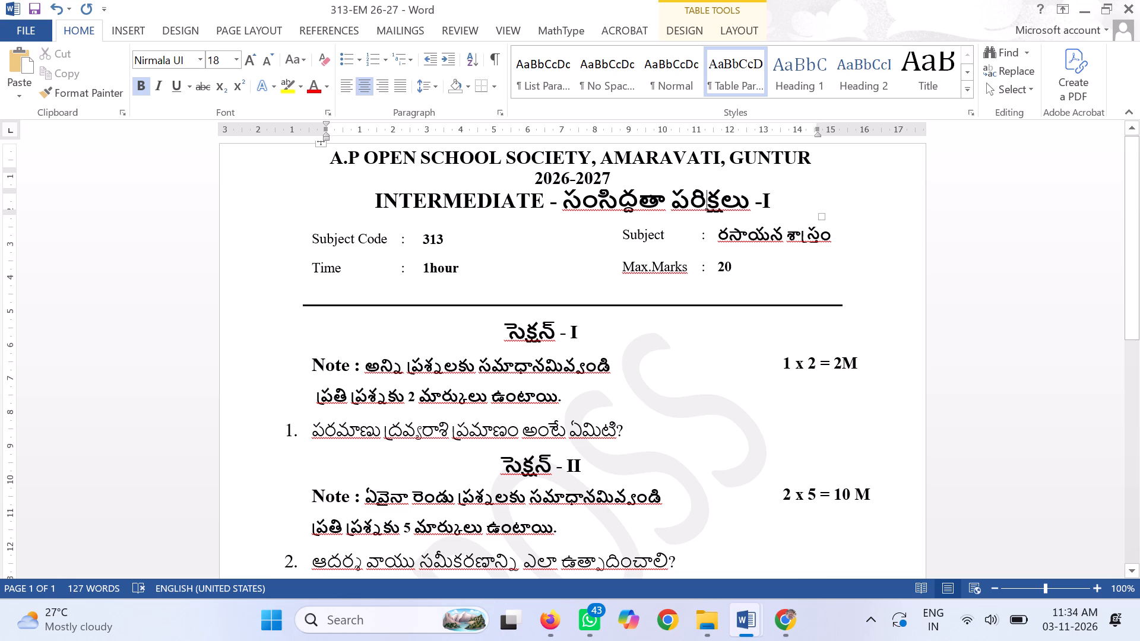
left_click(702, 183)
left_click(694, 199)
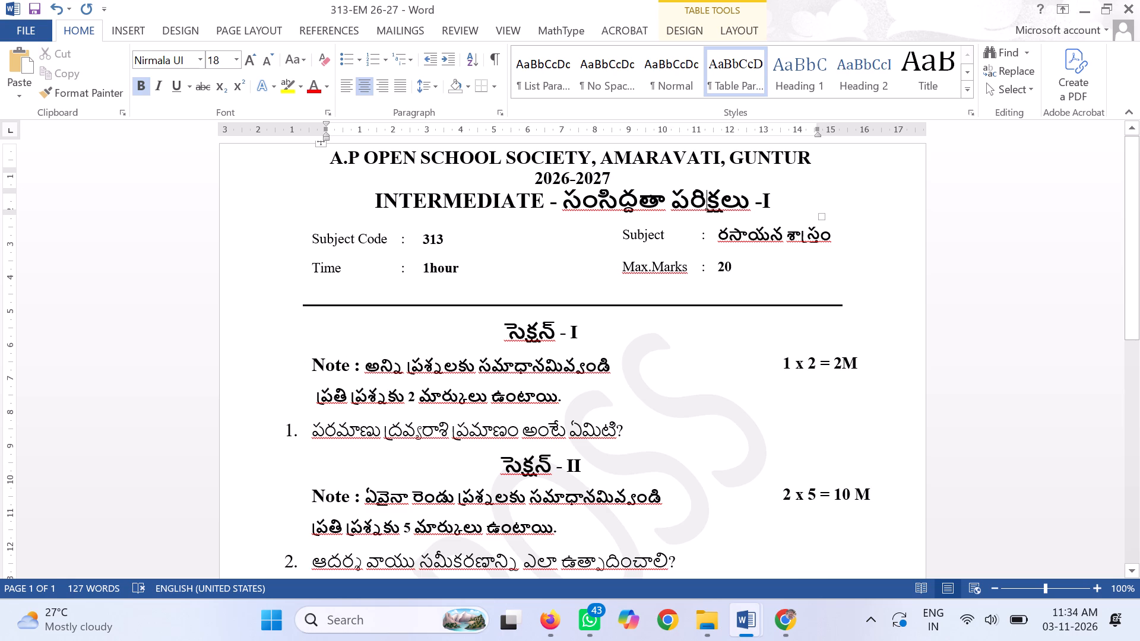
left_click(698, 199)
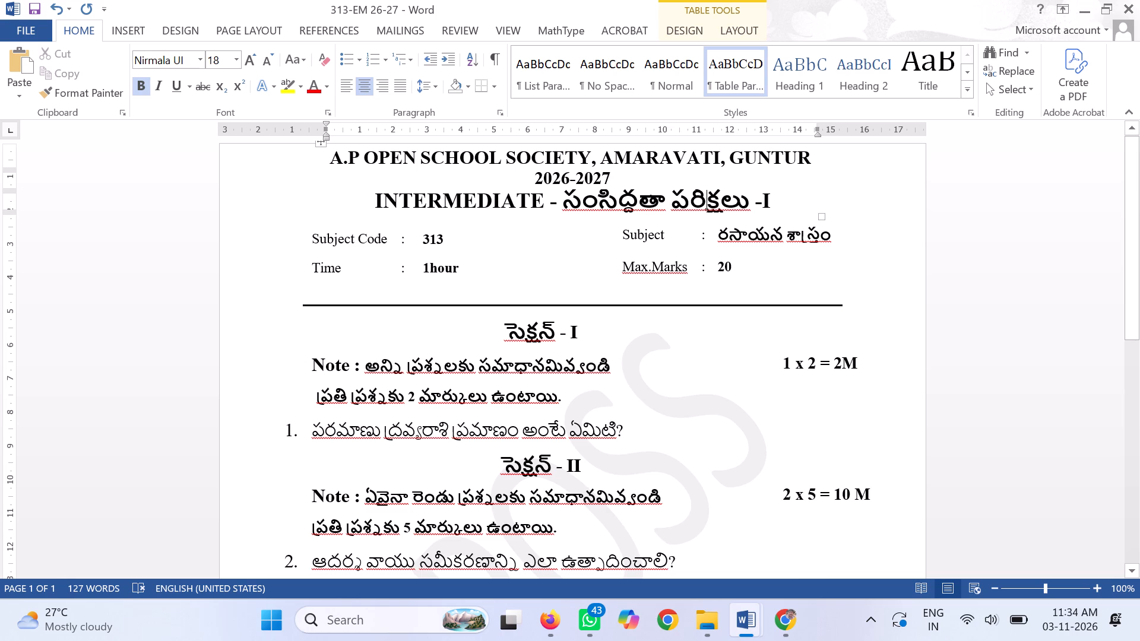
left_click(702, 197)
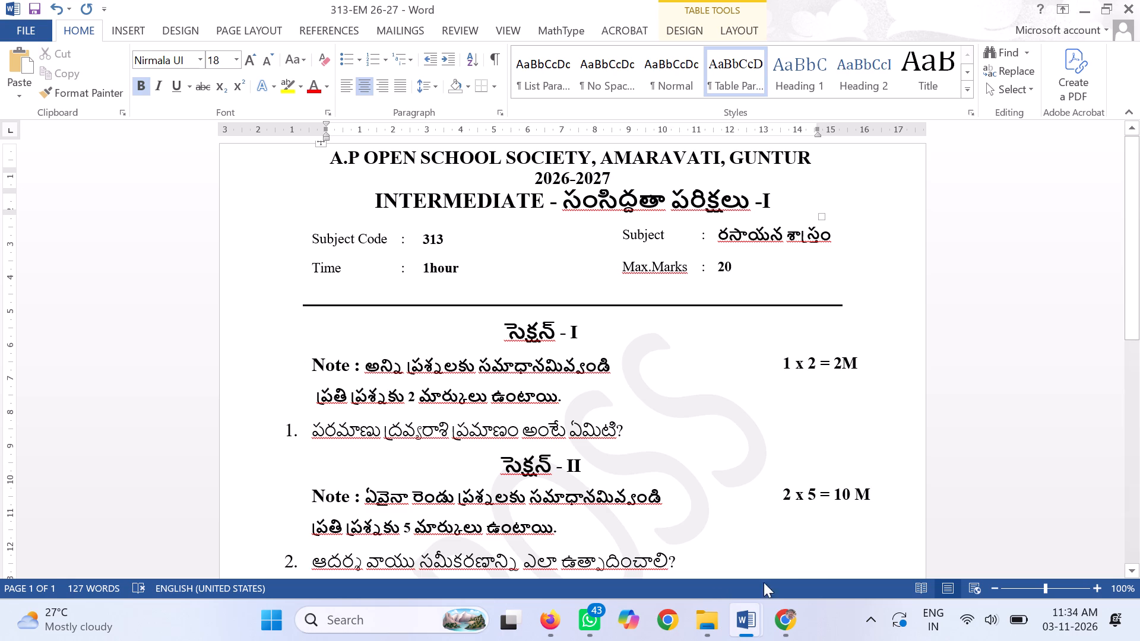
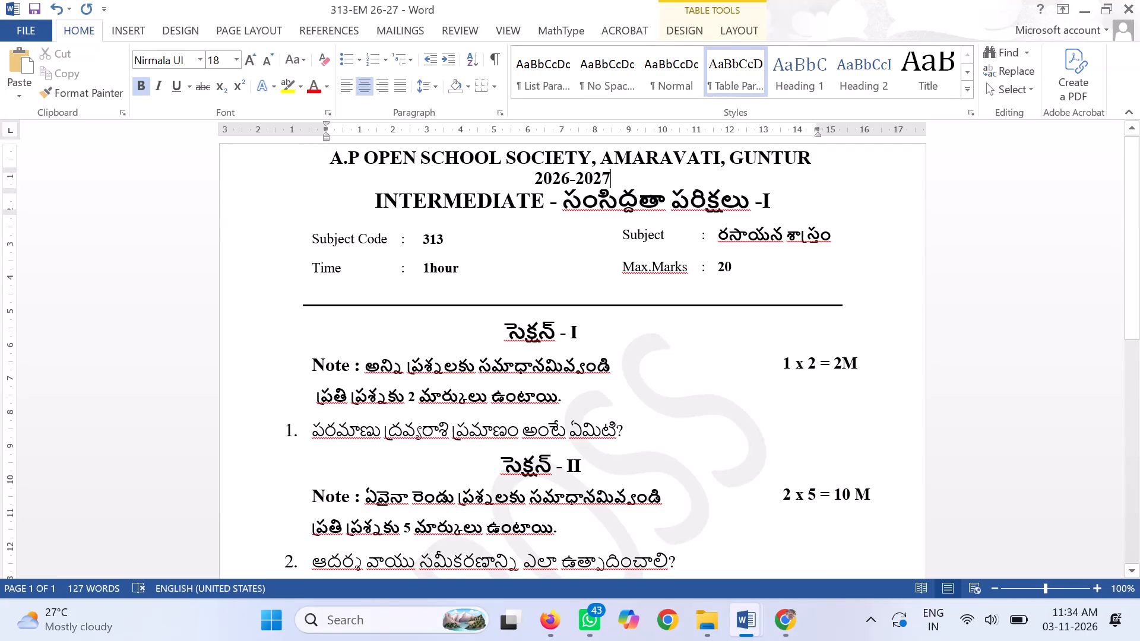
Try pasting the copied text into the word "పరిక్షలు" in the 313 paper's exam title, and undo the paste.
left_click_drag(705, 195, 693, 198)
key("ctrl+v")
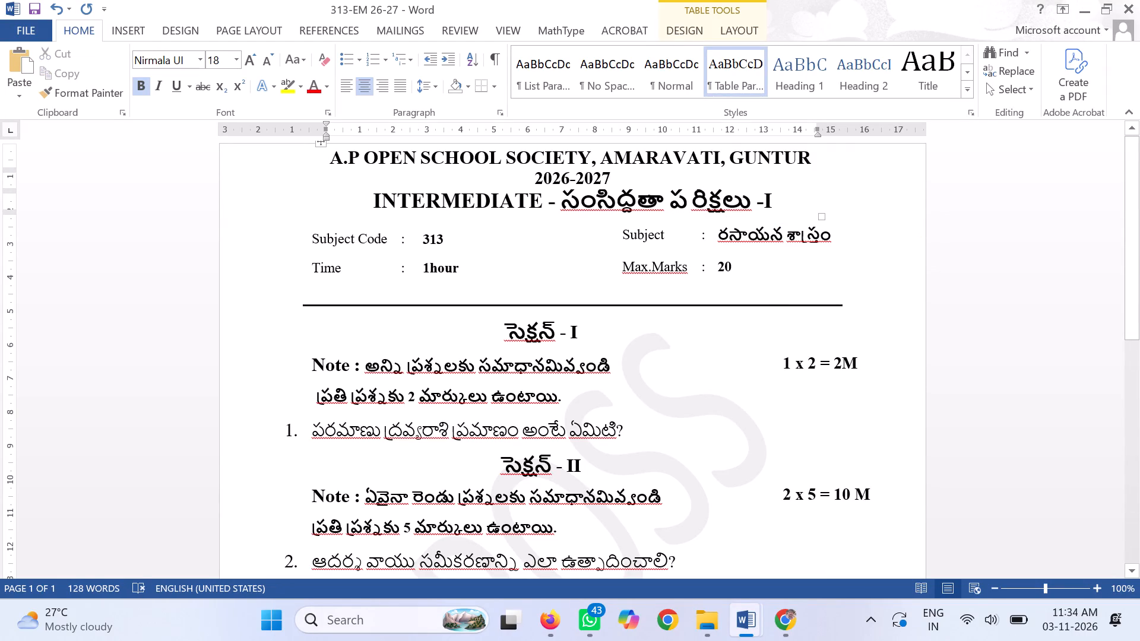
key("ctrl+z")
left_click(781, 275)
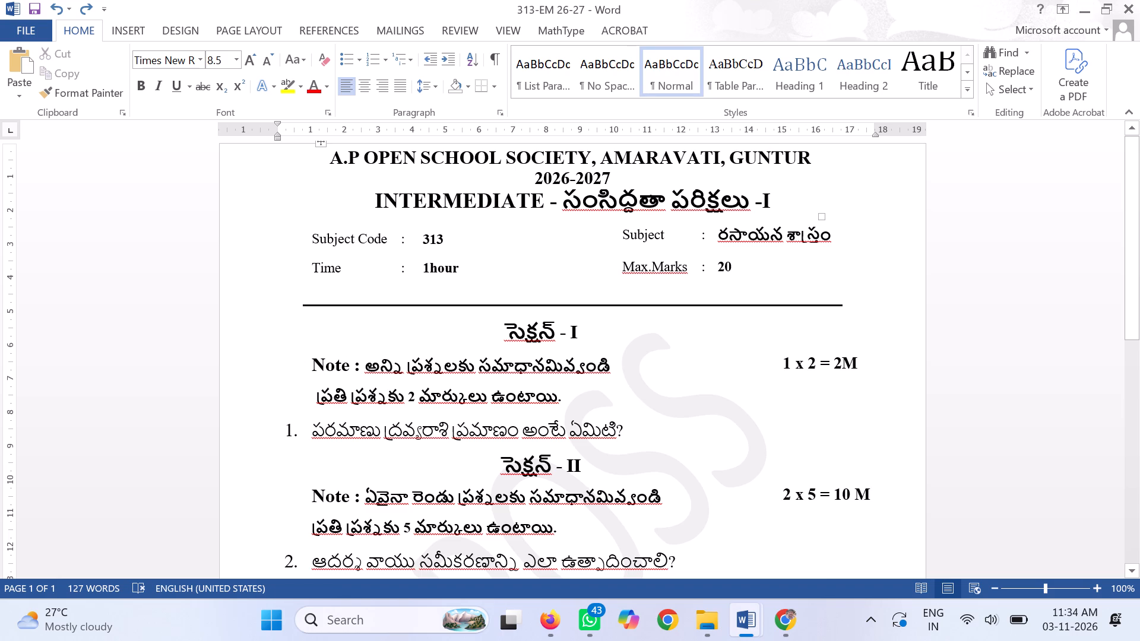
Lower the bottom border of the exam title row slightly to add space above the subject details, and save the document.
left_click_drag(693, 191, 696, 183)
left_click_drag(667, 210, 667, 209)
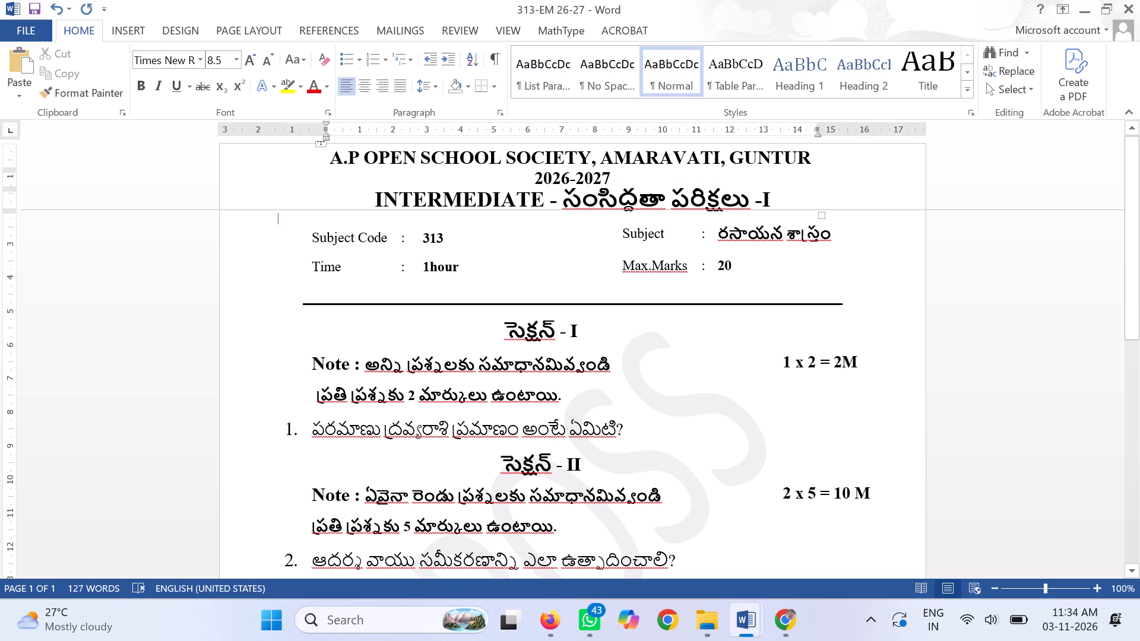
left_click_drag(667, 209, 667, 215)
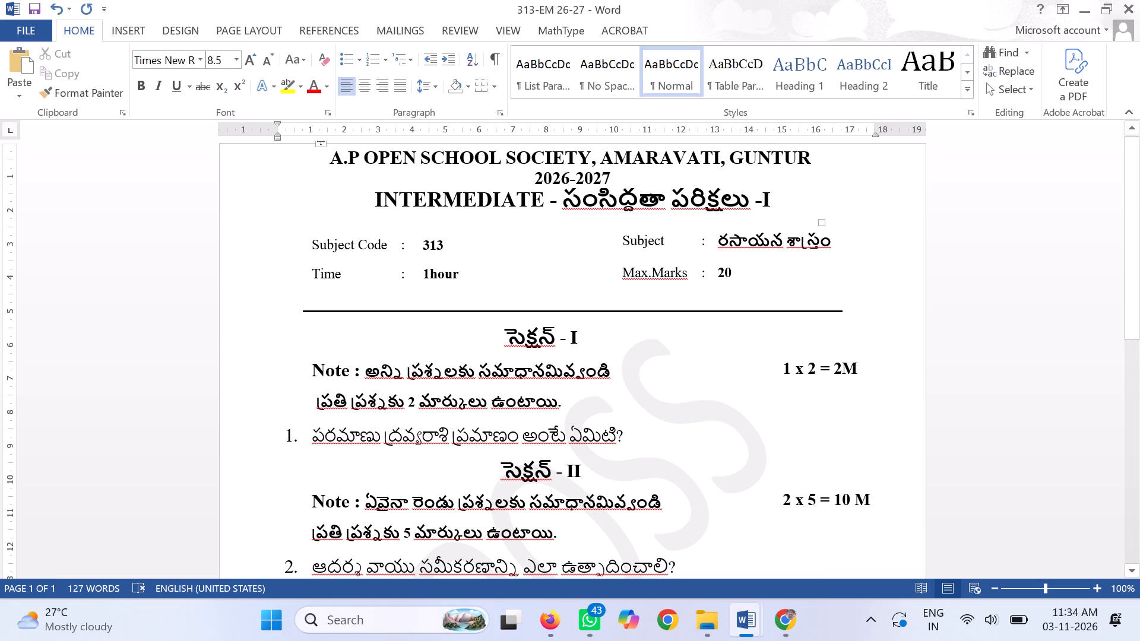
scroll(557, 377, "down", 3)
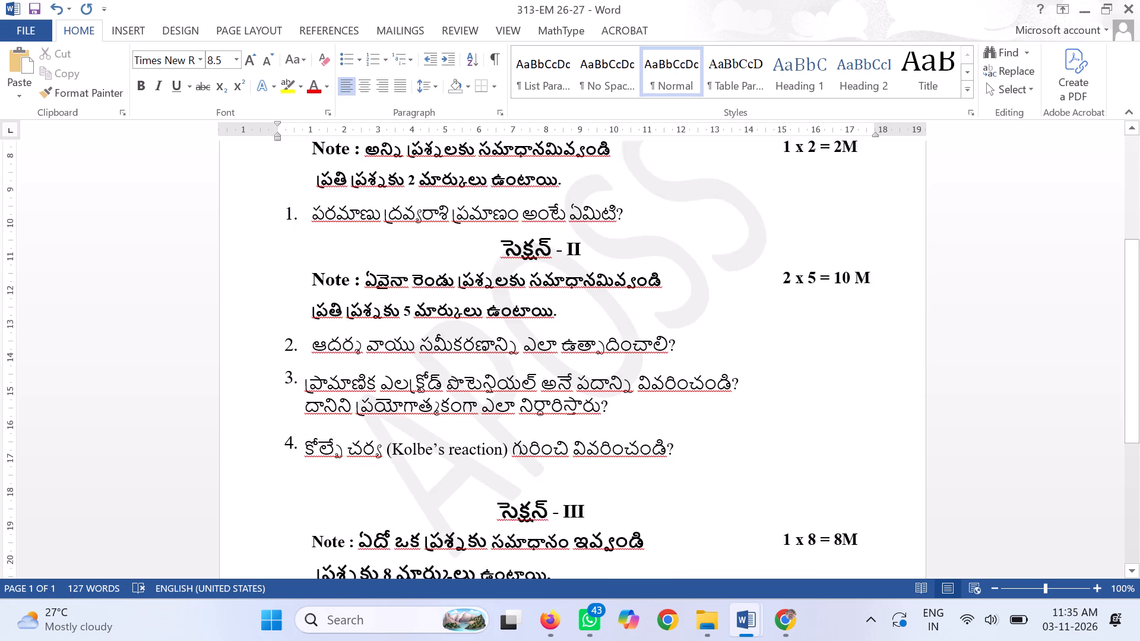
scroll(560, 381, "down", 15)
scroll(560, 381, "up", 10)
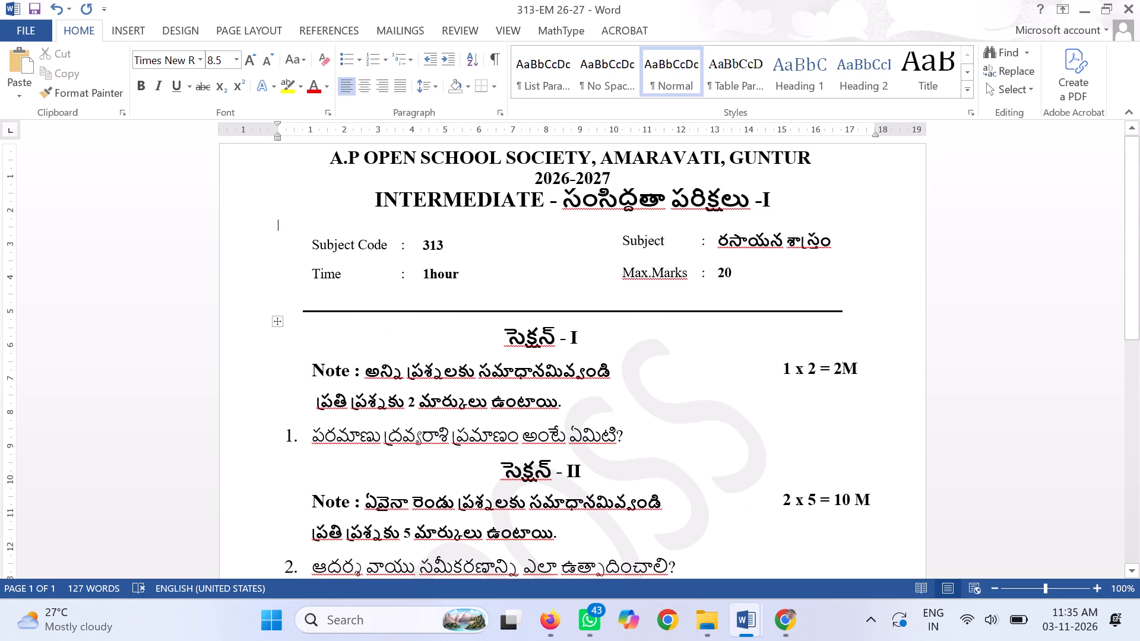
scroll(617, 423, "up", 16)
key("ctrl+s")
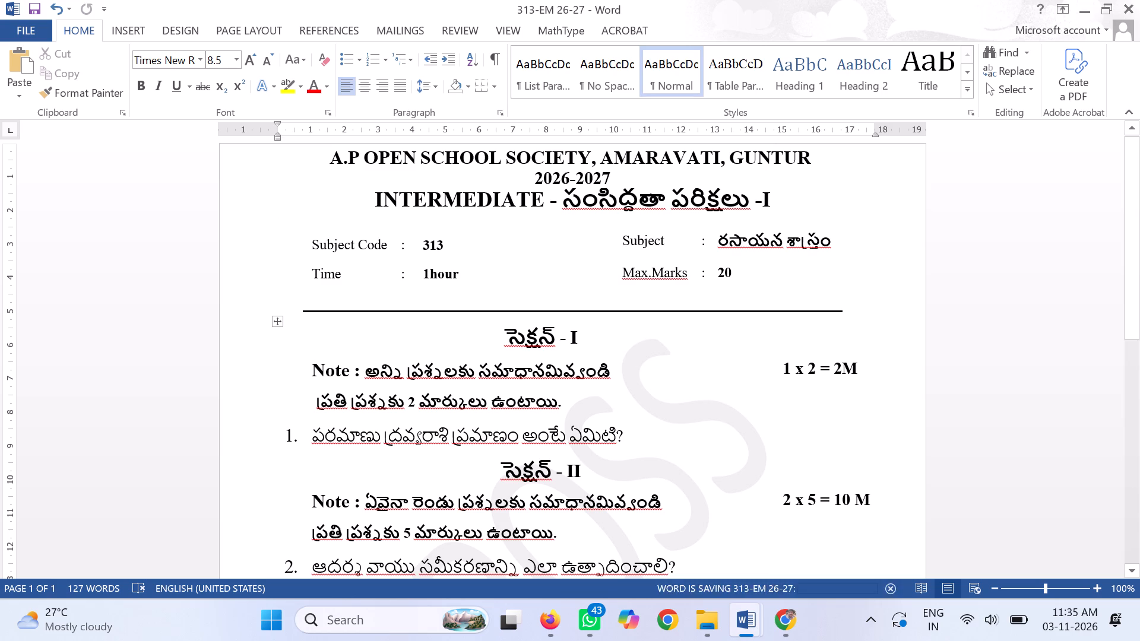
Export the 313 paper as a PDF named 313-TM 26-27 on the Desktop, look through the published PDF and close it.
left_click(20, 29)
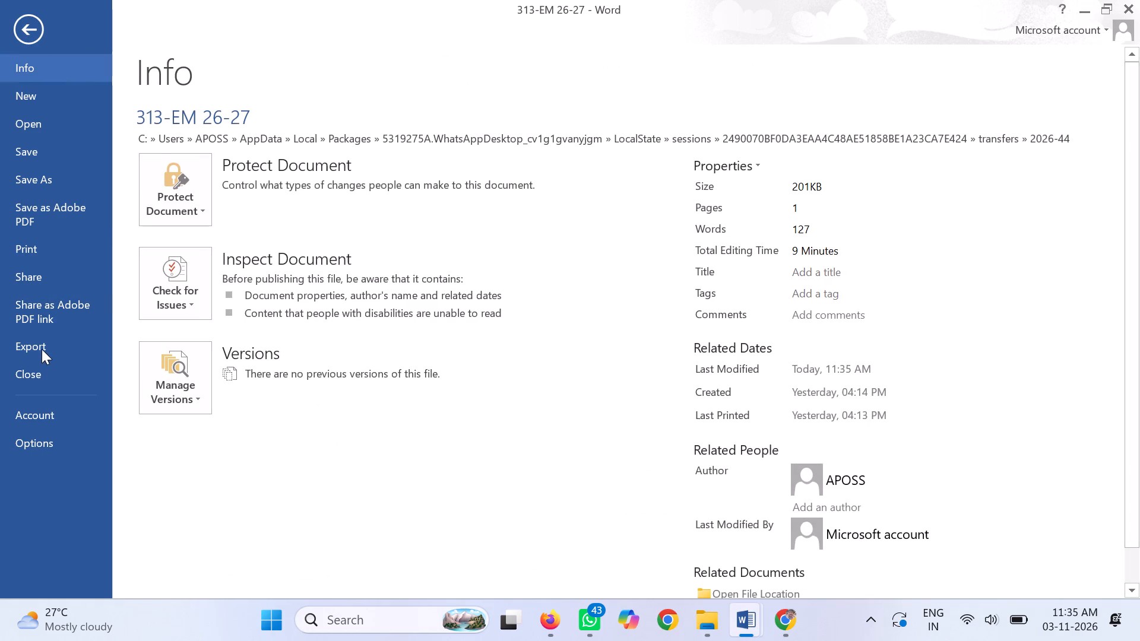
left_click(41, 343)
left_click(283, 180)
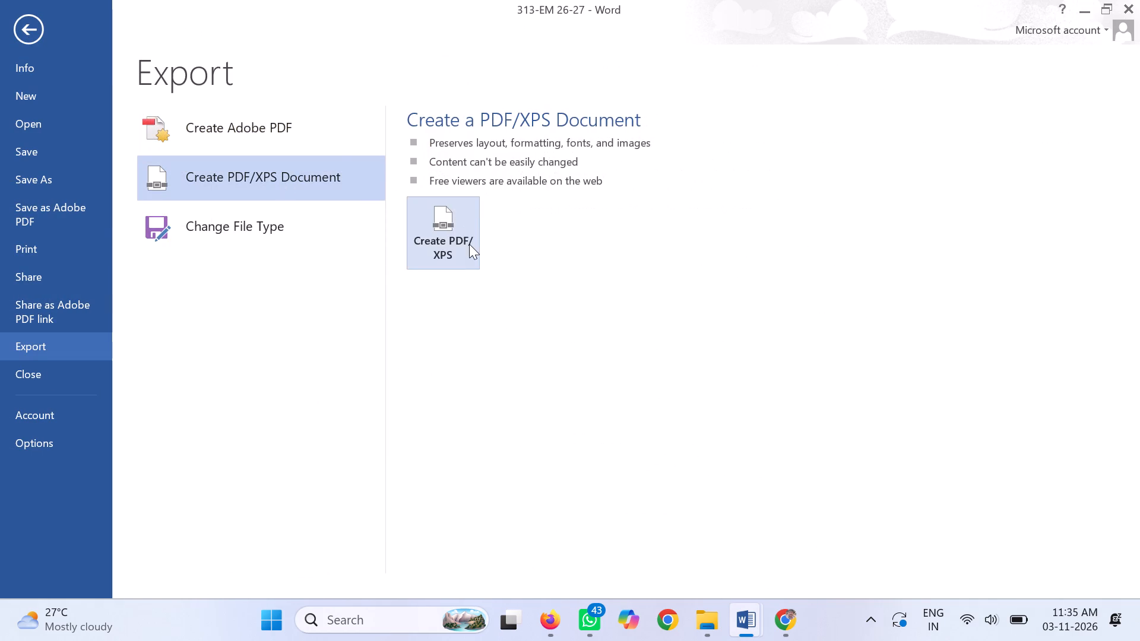
left_click(469, 244)
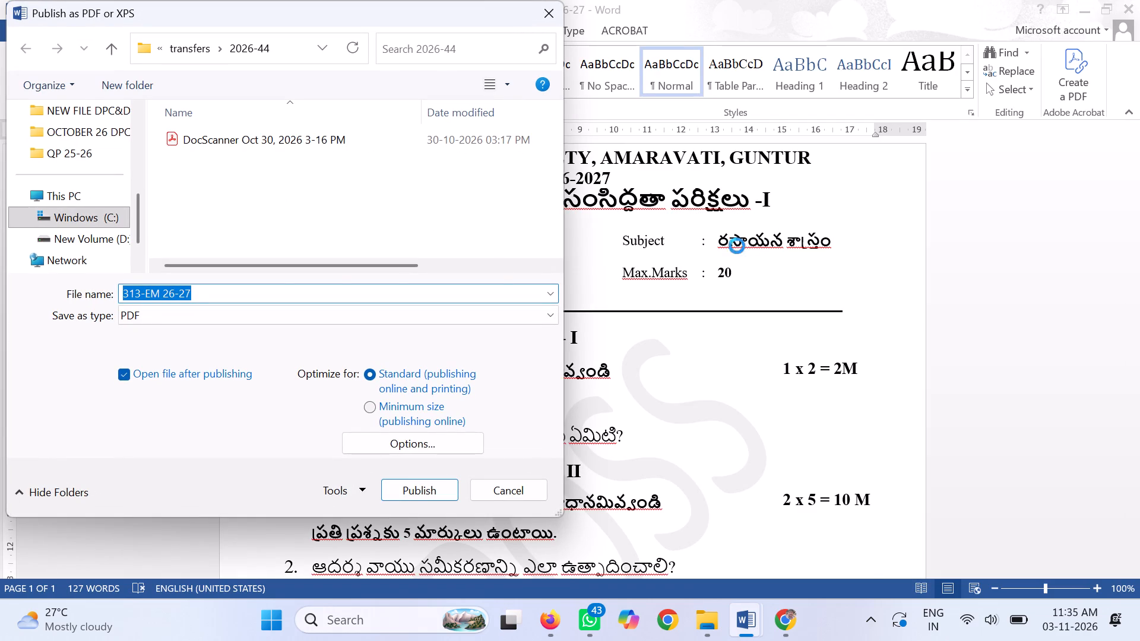
left_click_drag(134, 202, 141, 168)
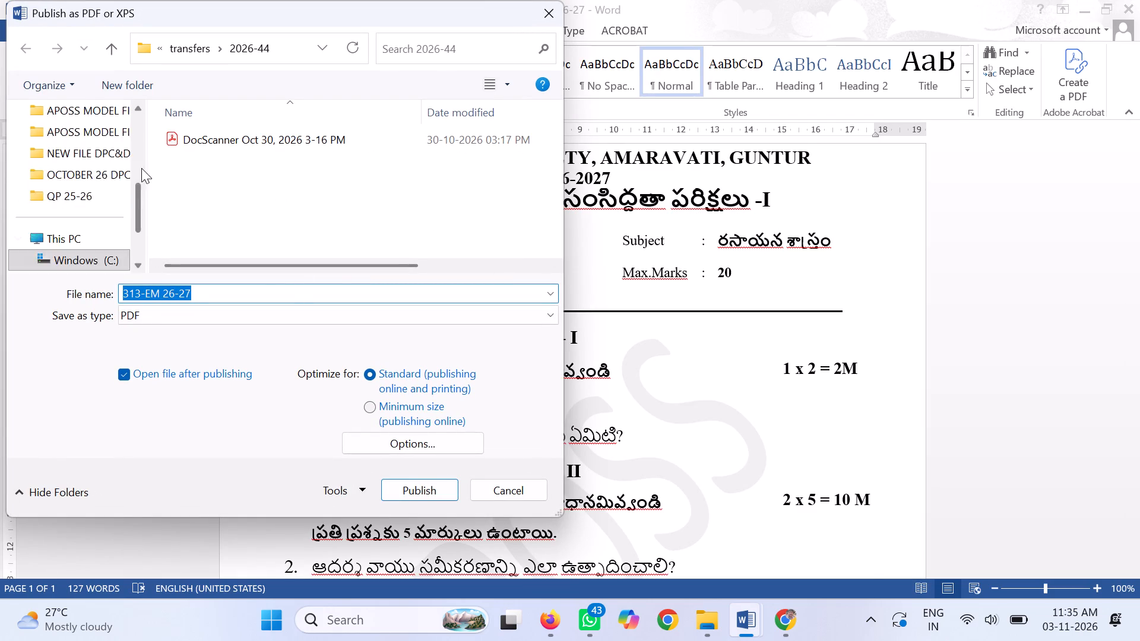
left_click_drag(141, 168, 142, 123)
left_click(90, 227)
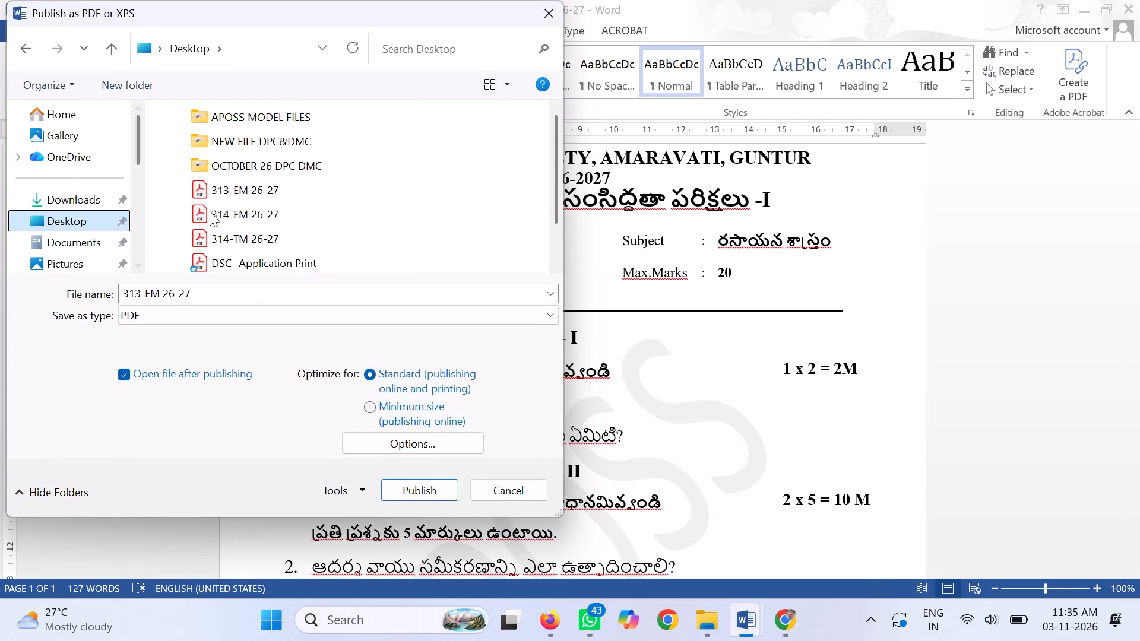
left_click(149, 296)
left_click(156, 293)
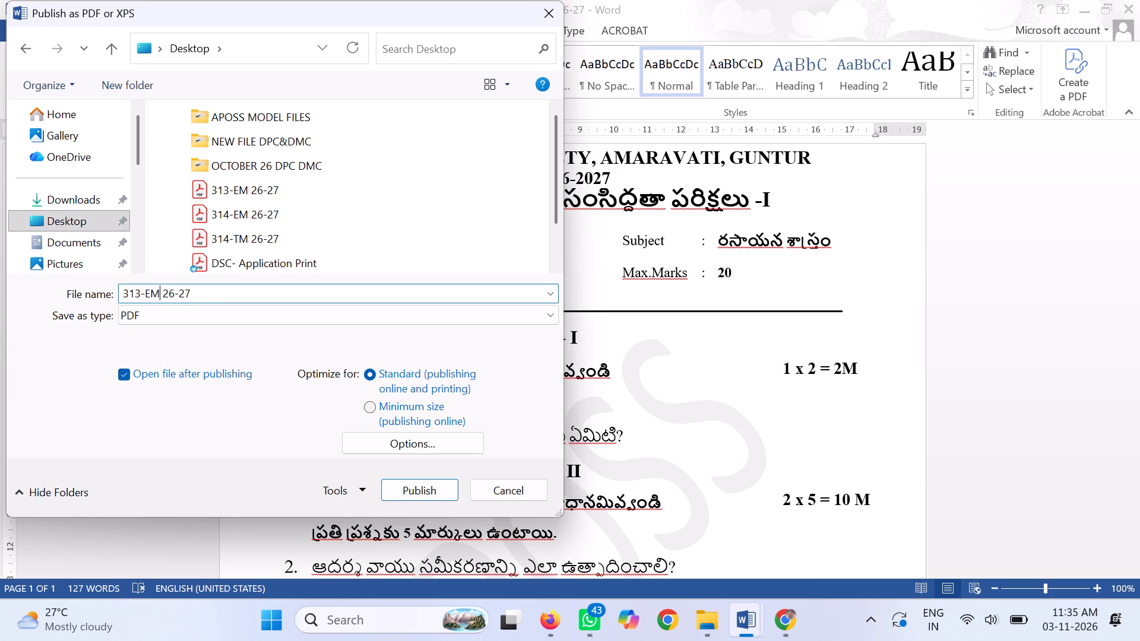
key("BackSpace")
key("BackSpace")
type("TM")
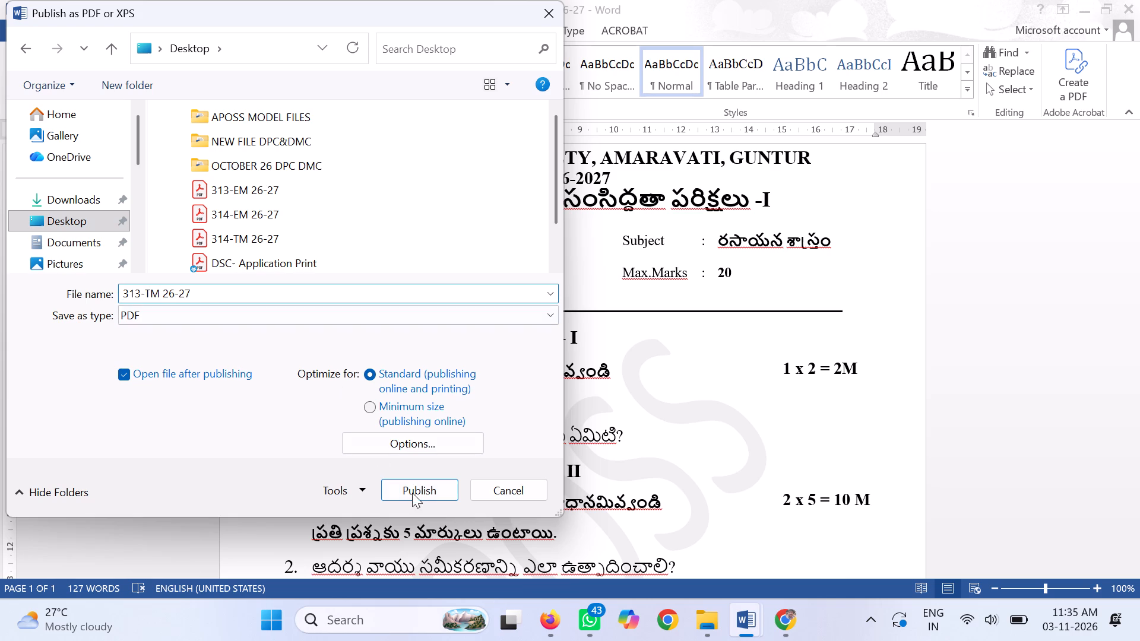
left_click(414, 493)
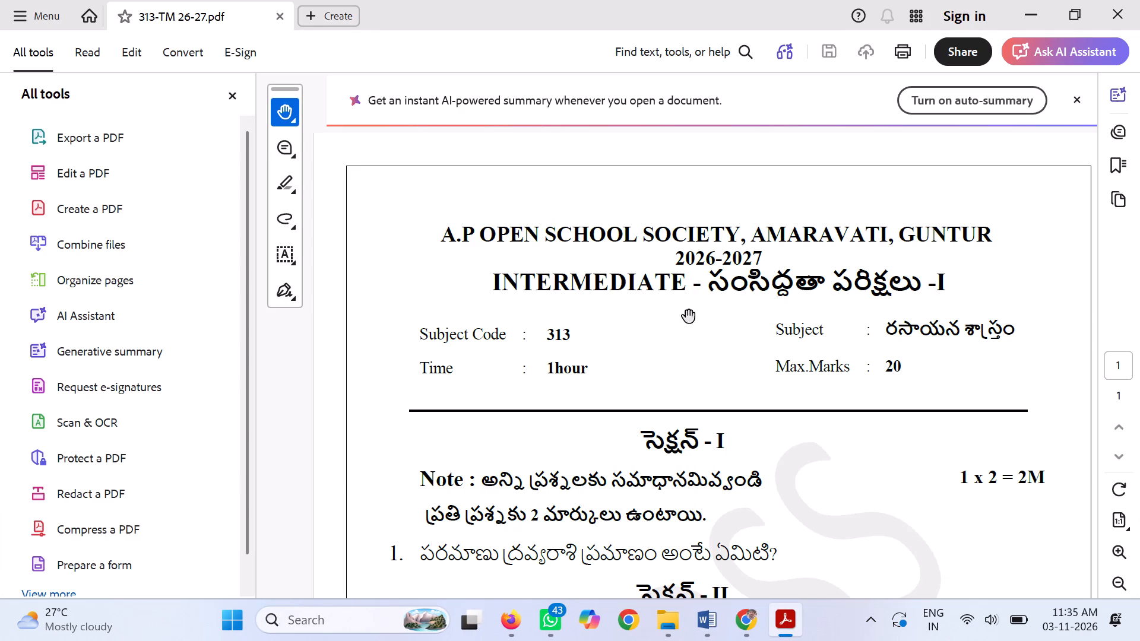
scroll(824, 468, "down", 4)
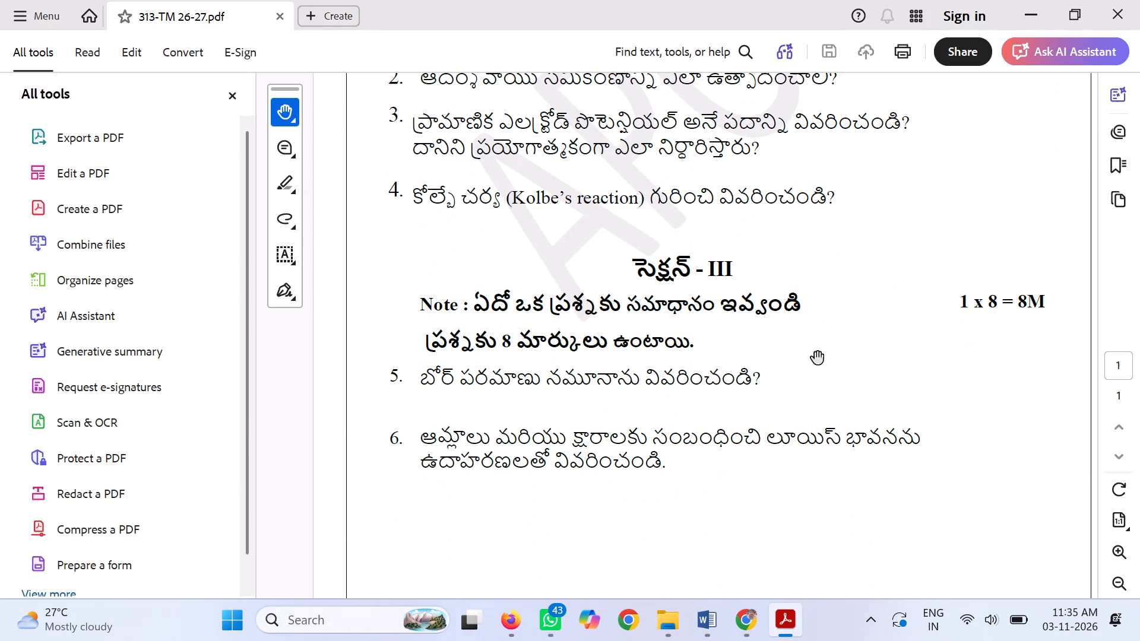
left_click(1117, 12)
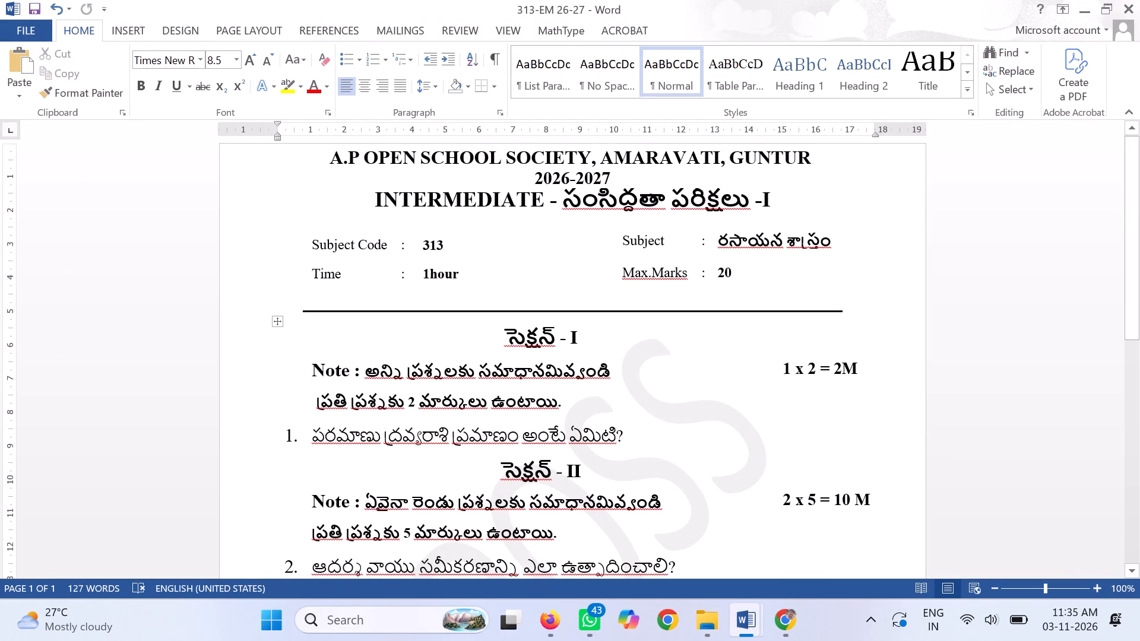
Save a copy of the Telugu 313 paper as a Word document named 313-TM 26-27 in the Downloads folder.
left_click(22, 24)
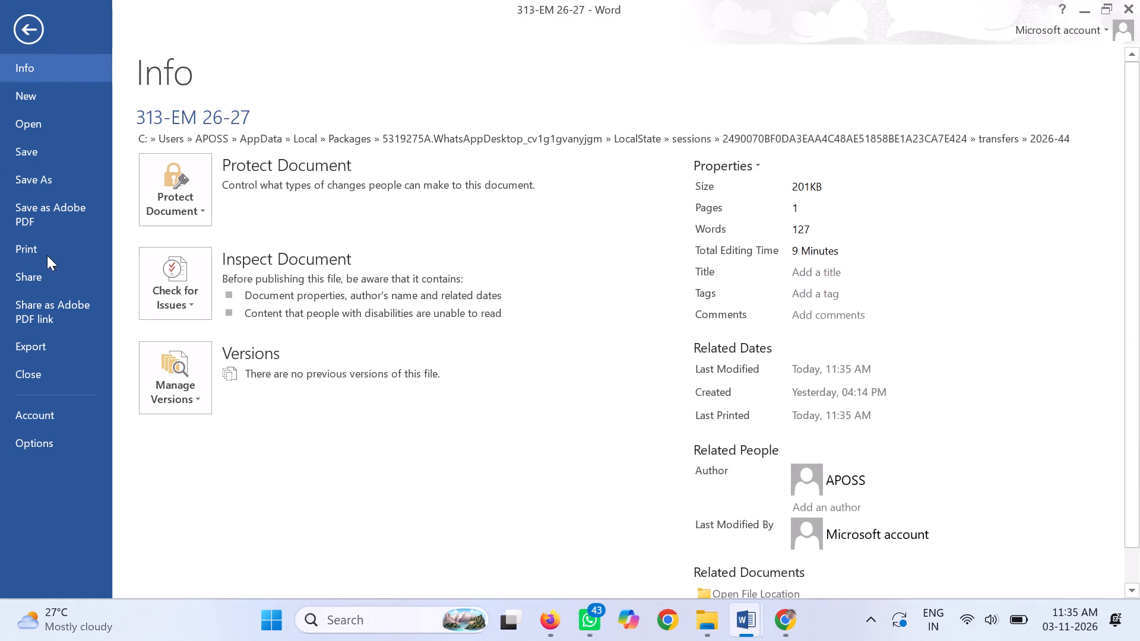
left_click(43, 176)
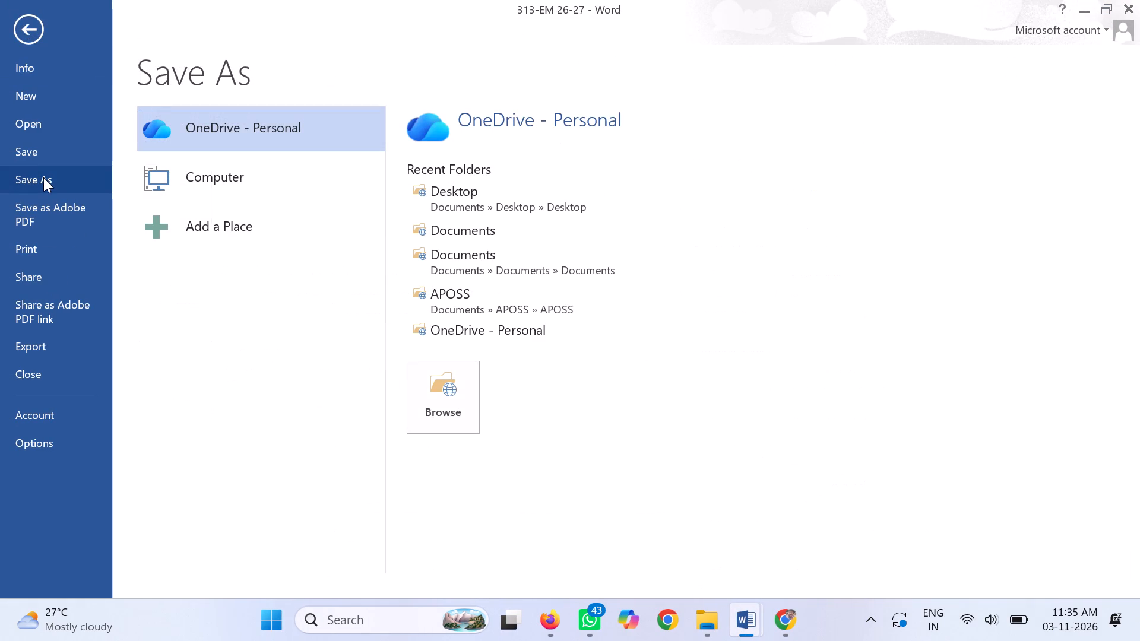
left_click(188, 189)
left_click(422, 183)
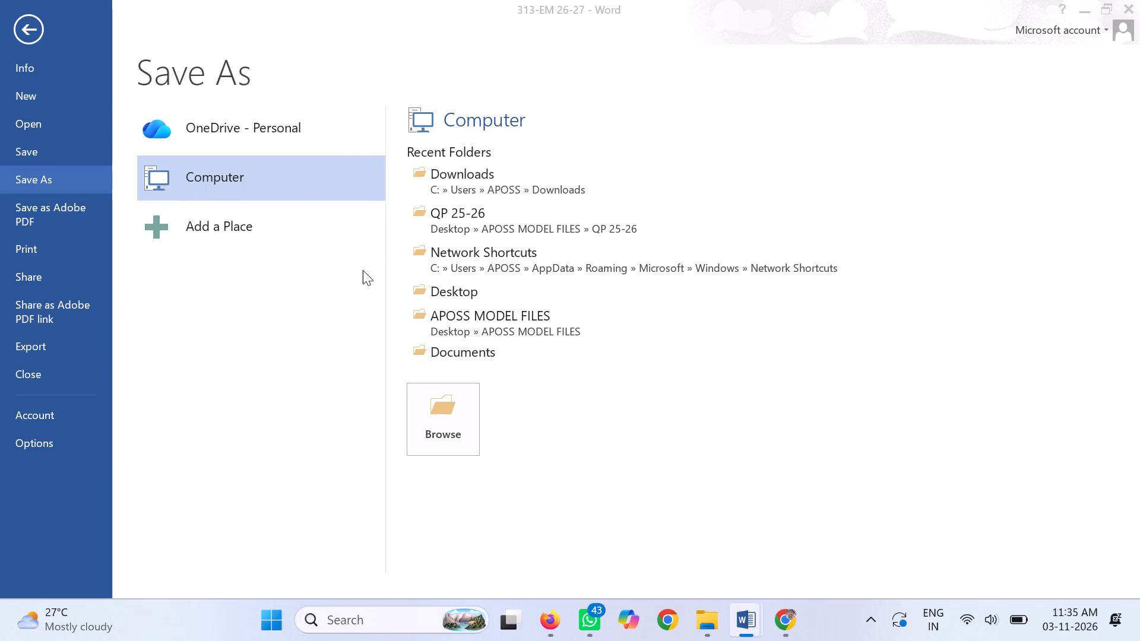
left_click(150, 295)
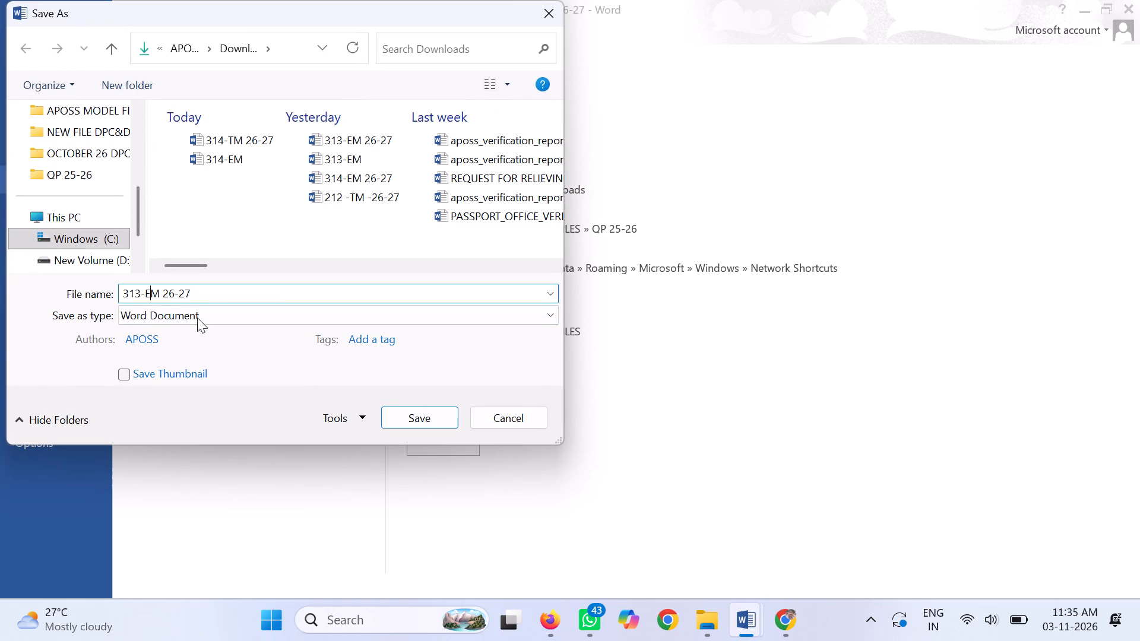
key("BackSpace")
key("t")
left_click(428, 423)
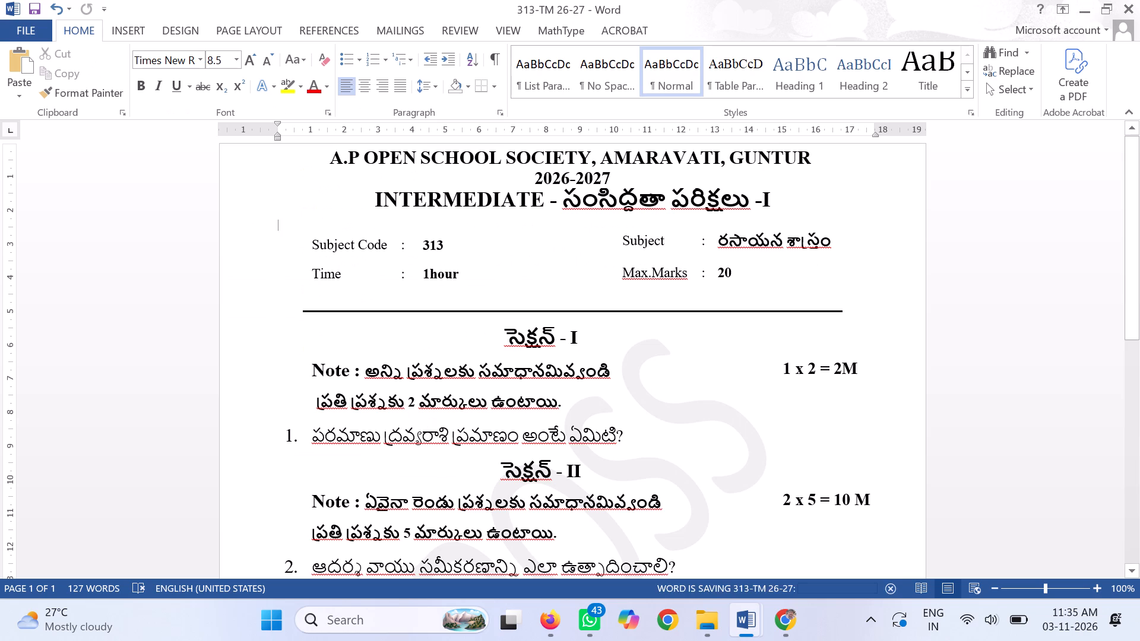
scroll(549, 410, "down", 18)
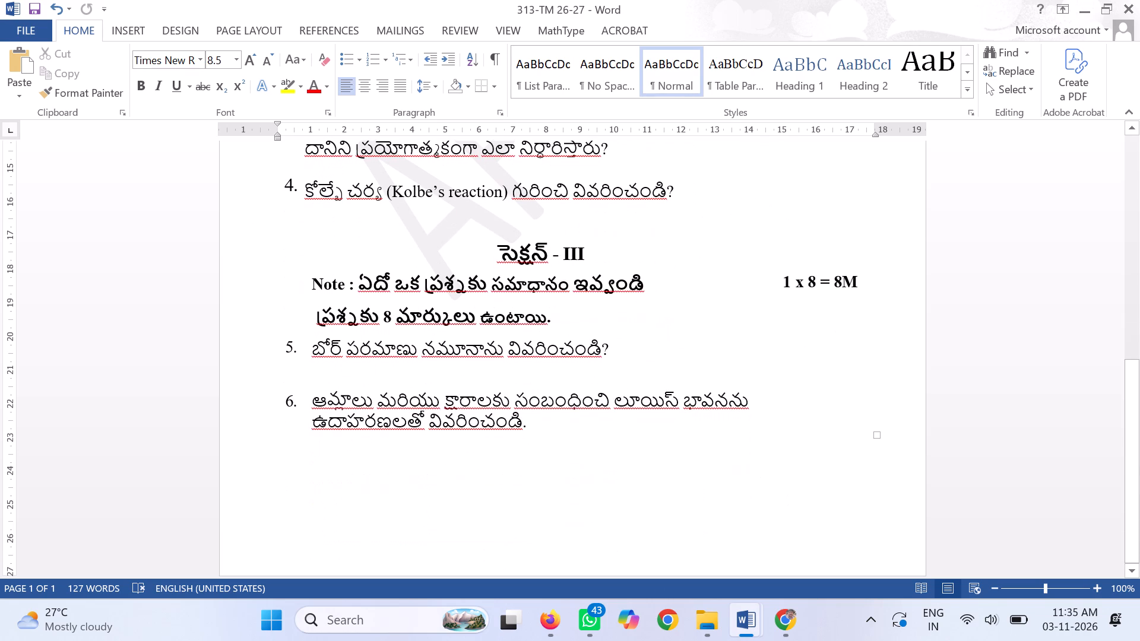
scroll(565, 439, "down", 4)
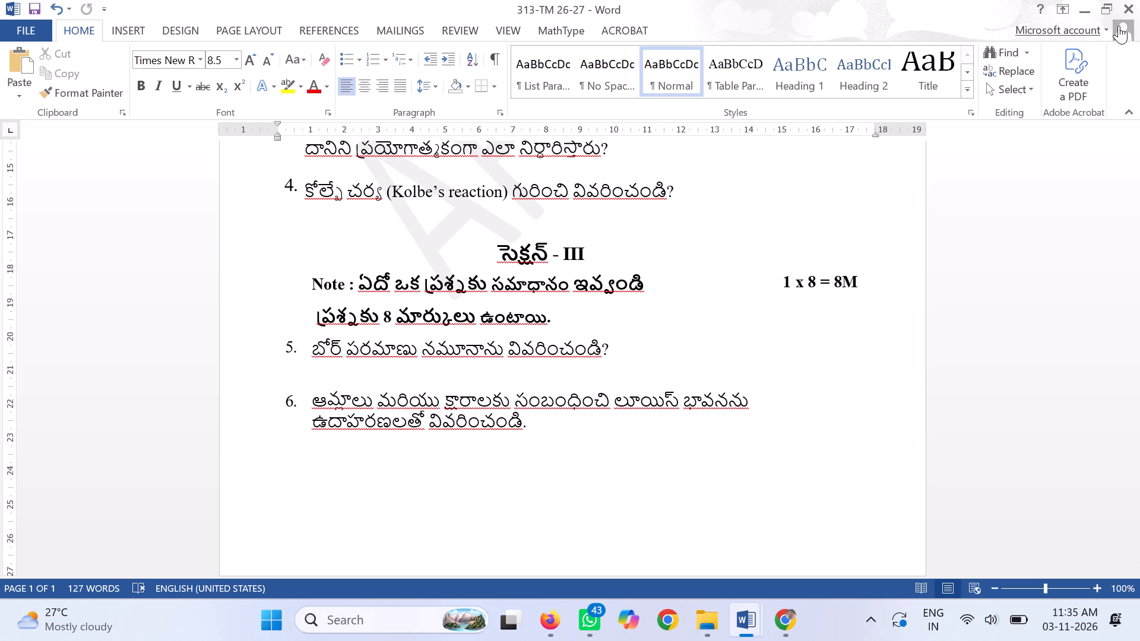
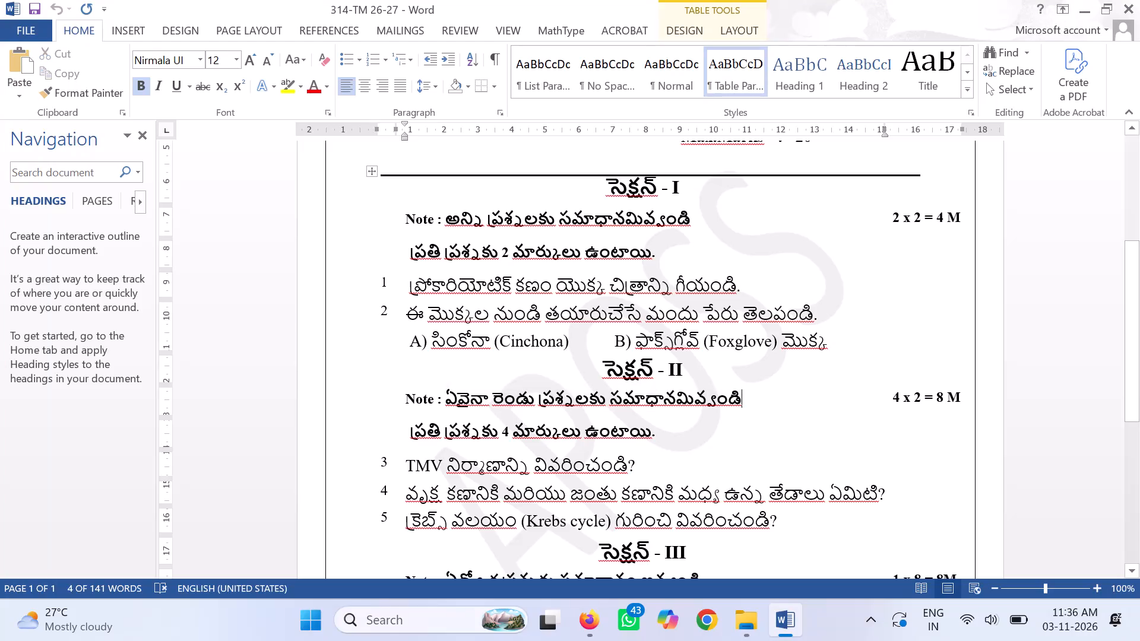
Close the 314-TM 26-27 document, Word and the Downloads folder window to get back to the desktop.
left_click(1133, 0)
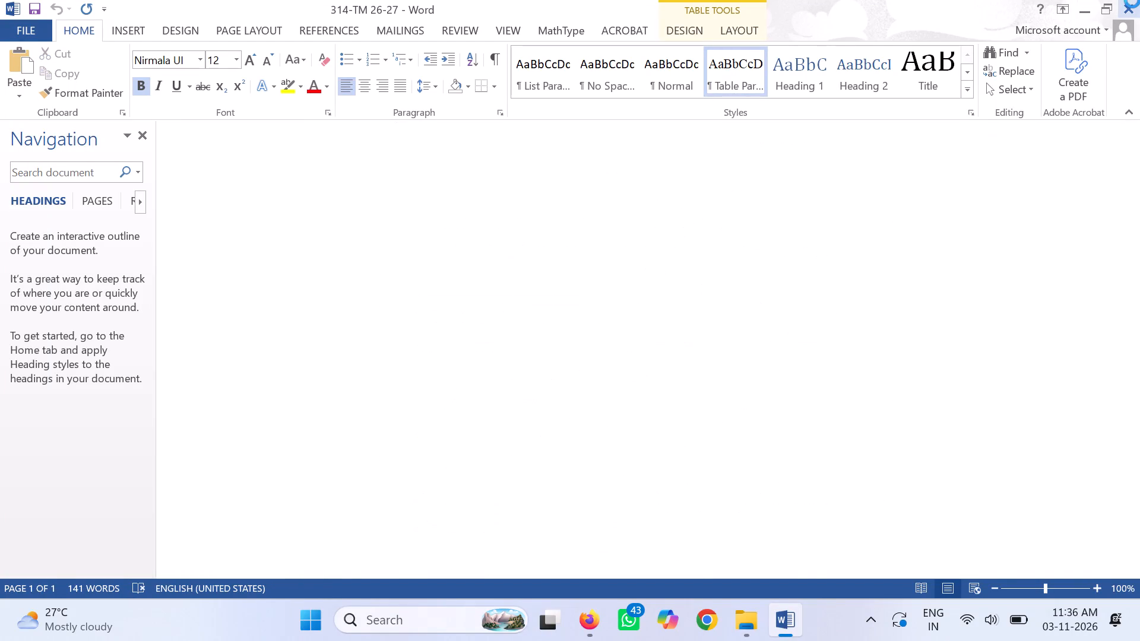
left_click(1116, 16)
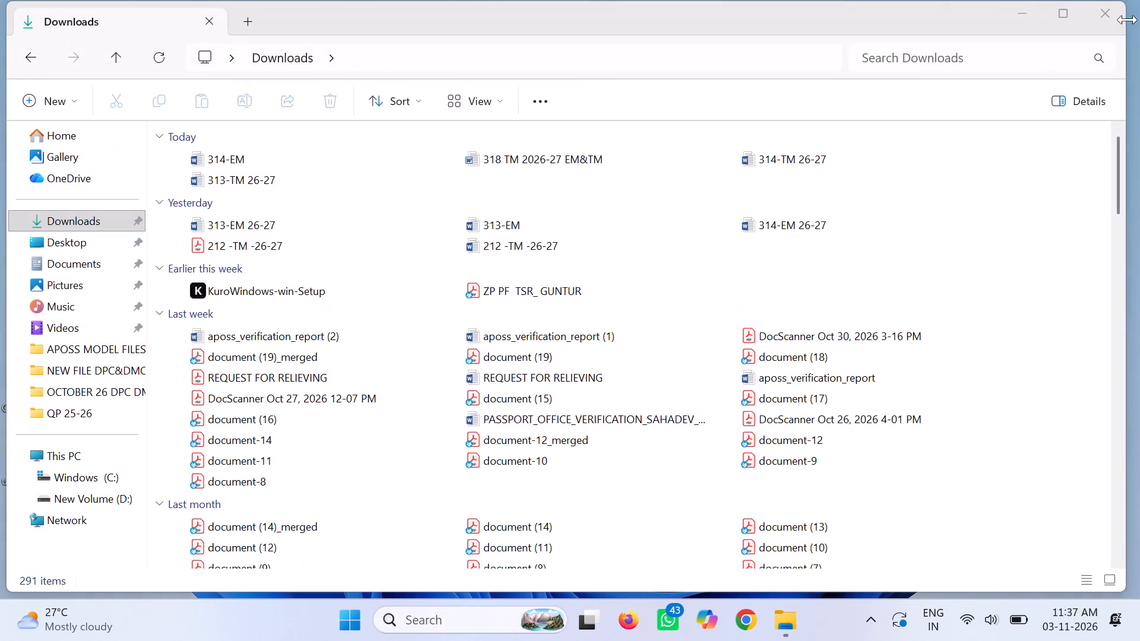
left_click(1111, 15)
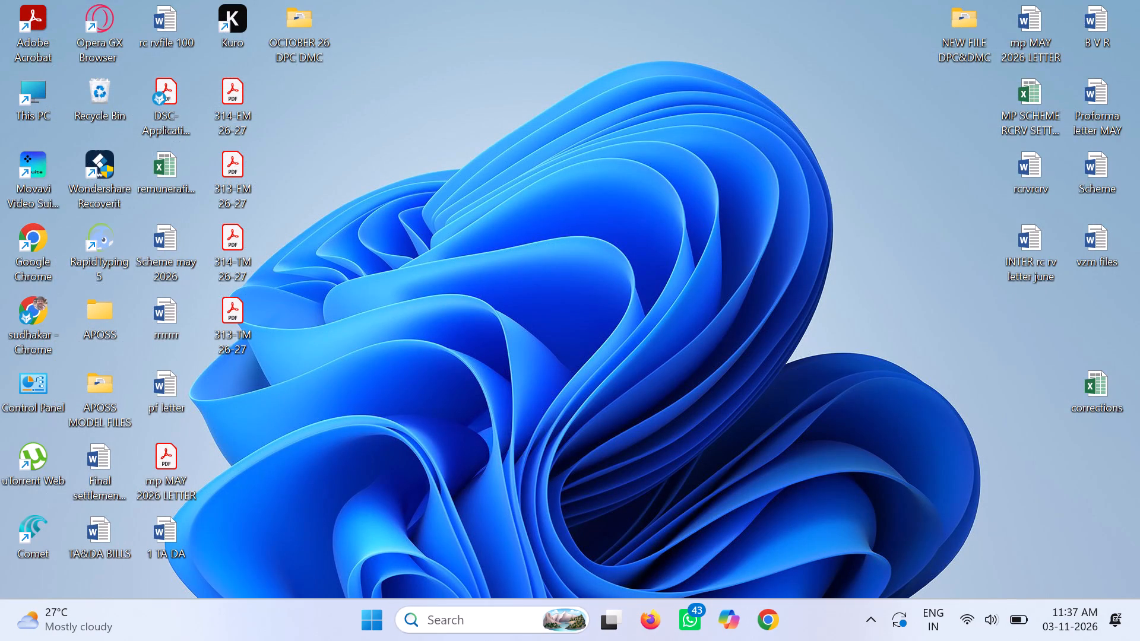